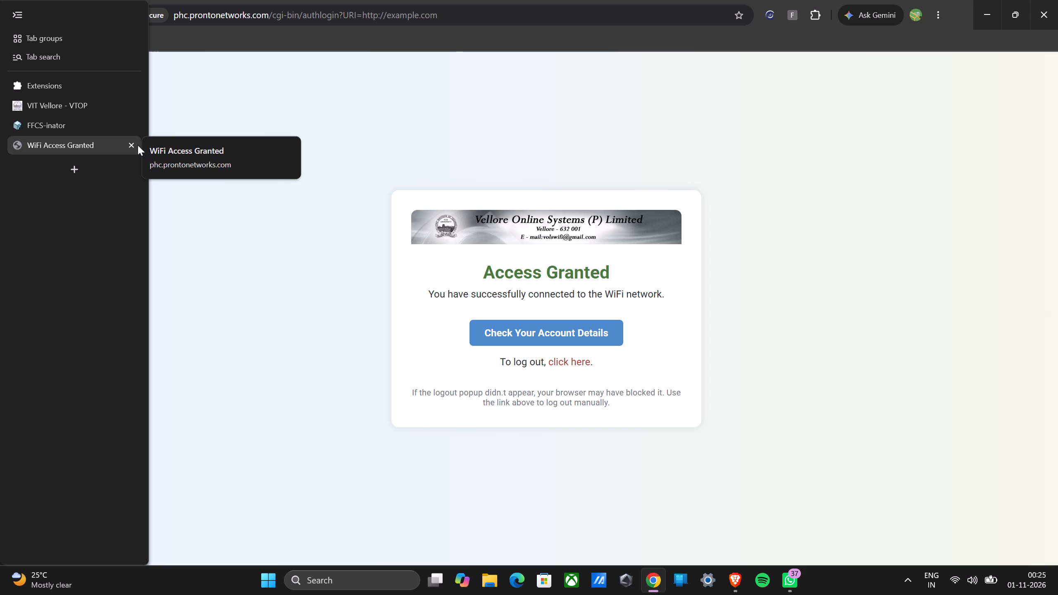
Switch to the FFCS-inator tab after a glance at VTOP and reload the planner page.
{"action": "left_click", "coordinate": [54, 127]}
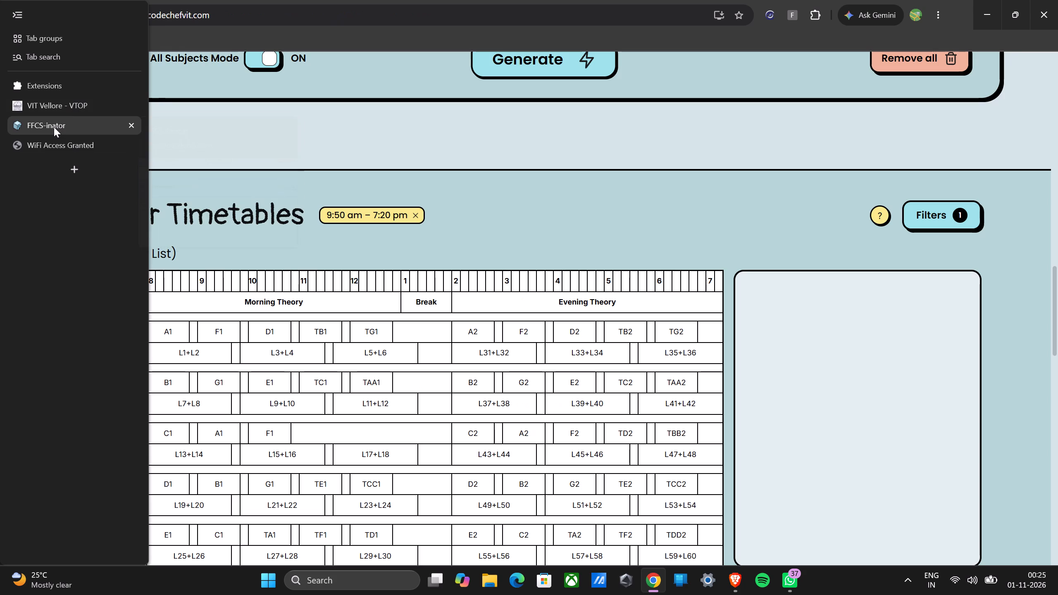
{"action": "left_click", "coordinate": [101, 100]}
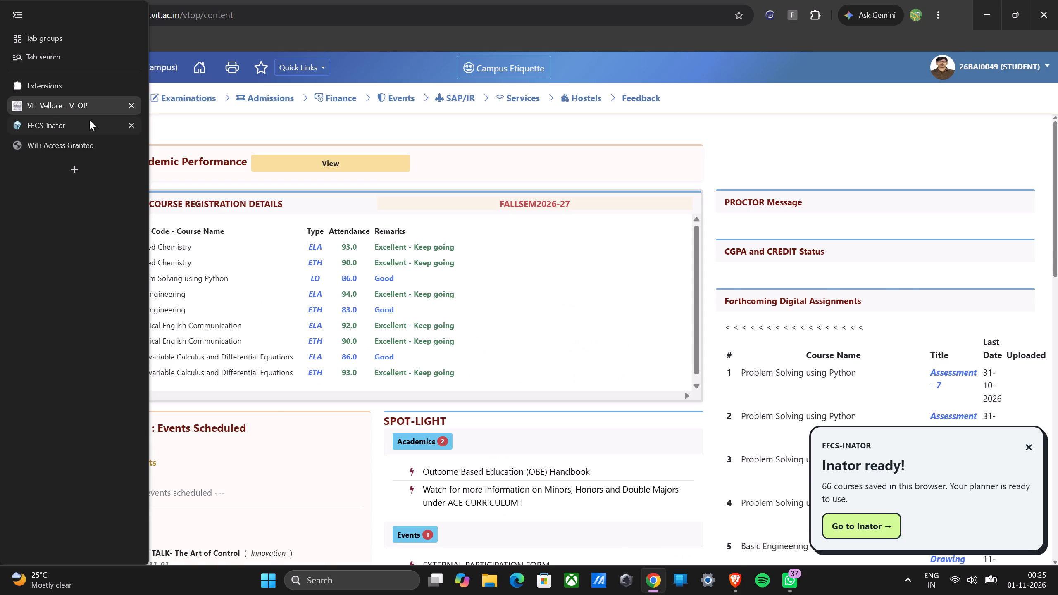
{"action": "left_click", "coordinate": [89, 120]}
{"action": "scroll", "coordinate": [376, 205], "scroll_direction": "up", "scroll_amount": 4}
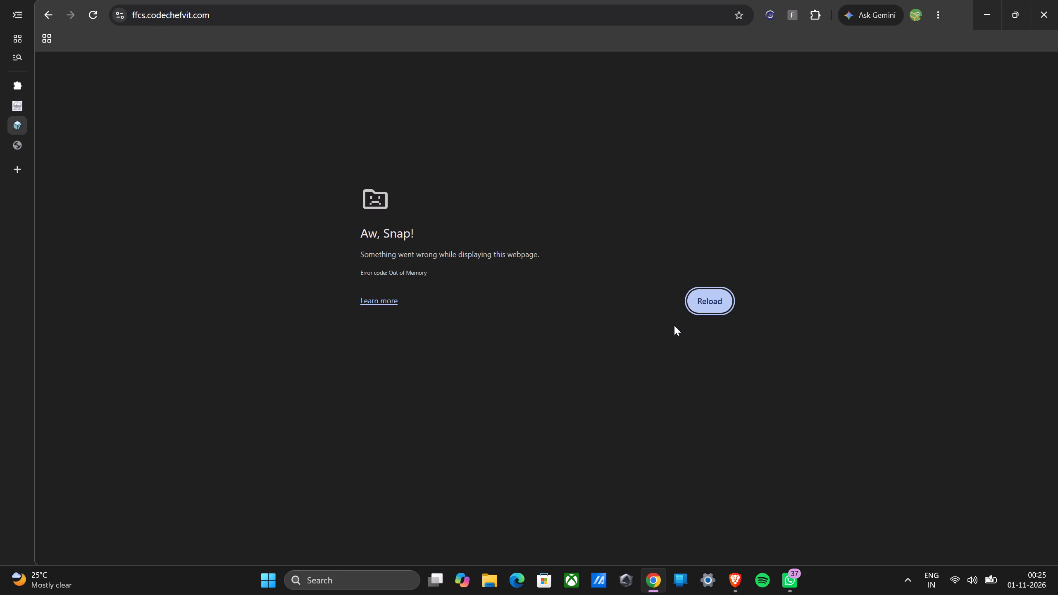
{"action": "left_click", "coordinate": [698, 309]}
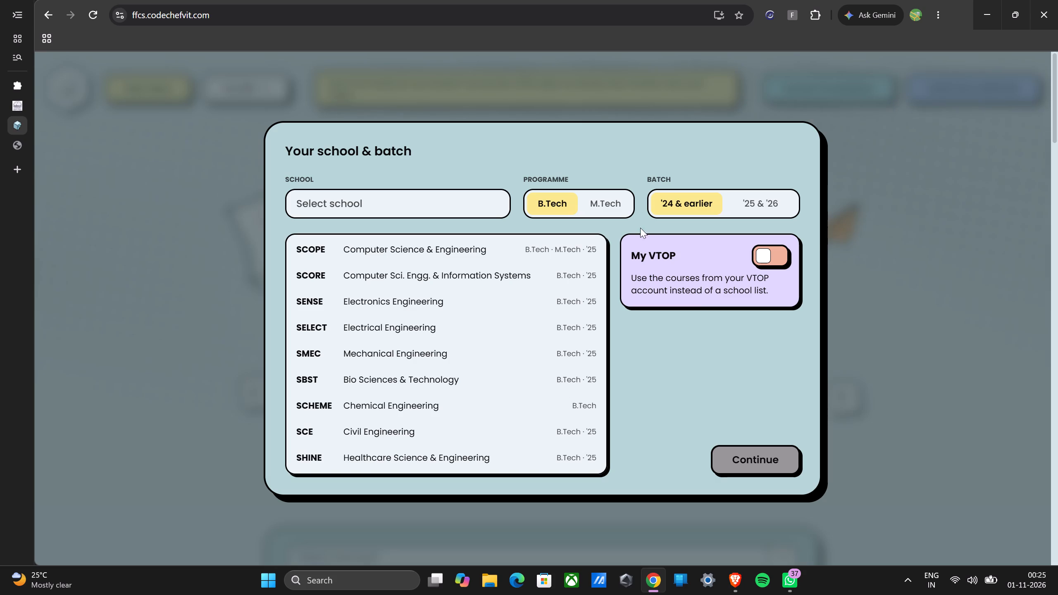
Enable My VTOP as the course source in the school and batch setup and continue to the planner.
{"action": "left_click", "coordinate": [764, 255]}
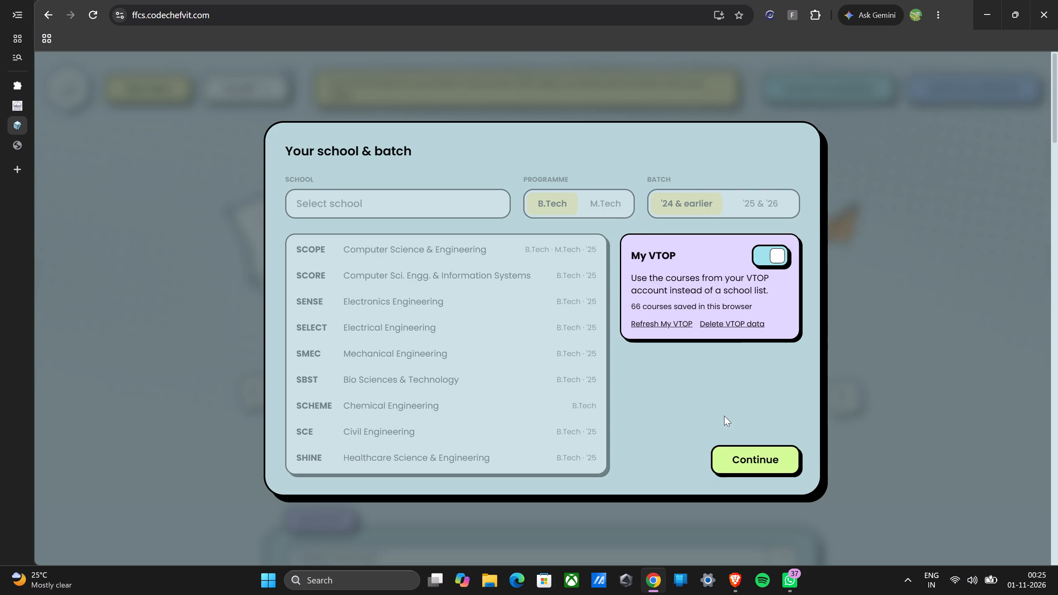
{"action": "left_click", "coordinate": [734, 456]}
Examine the courses and slots in the Your Courses list.
{"action": "scroll", "coordinate": [734, 456], "scroll_direction": "down", "scroll_amount": 7}
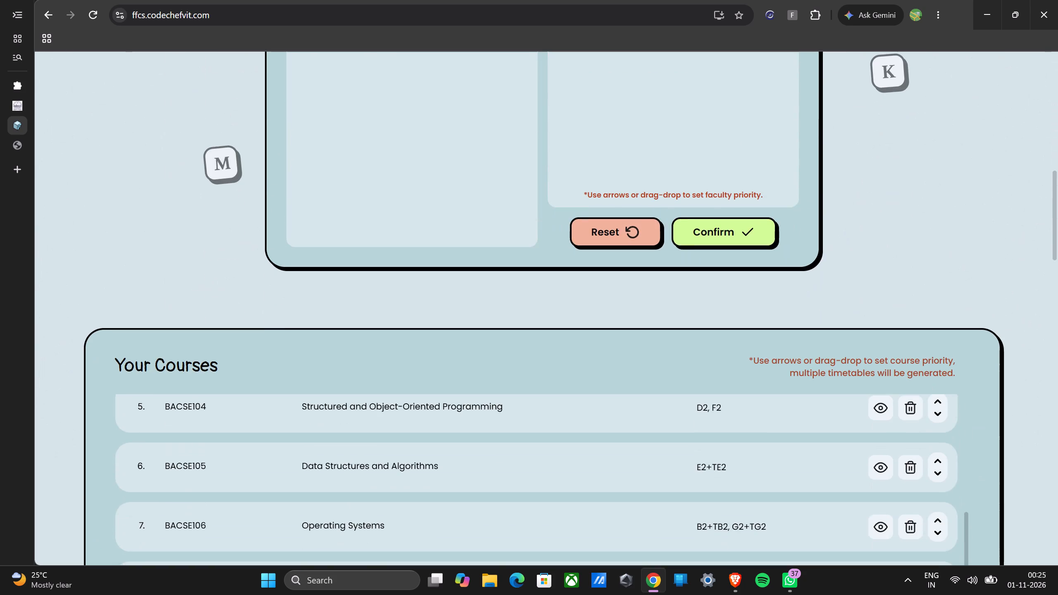
Generate the possible timetables from all the courses listed under Your Courses.
{"action": "scroll", "coordinate": [734, 456], "scroll_direction": "down", "scroll_amount": 4}
{"action": "scroll", "coordinate": [734, 456], "scroll_direction": "up", "scroll_amount": 6}
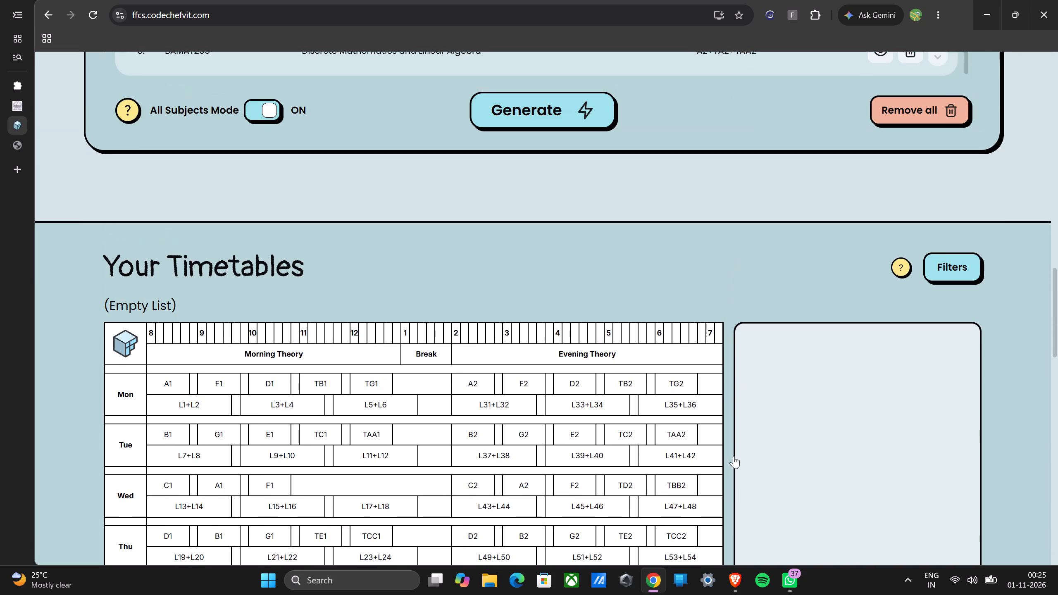
{"action": "left_click", "coordinate": [568, 113]}
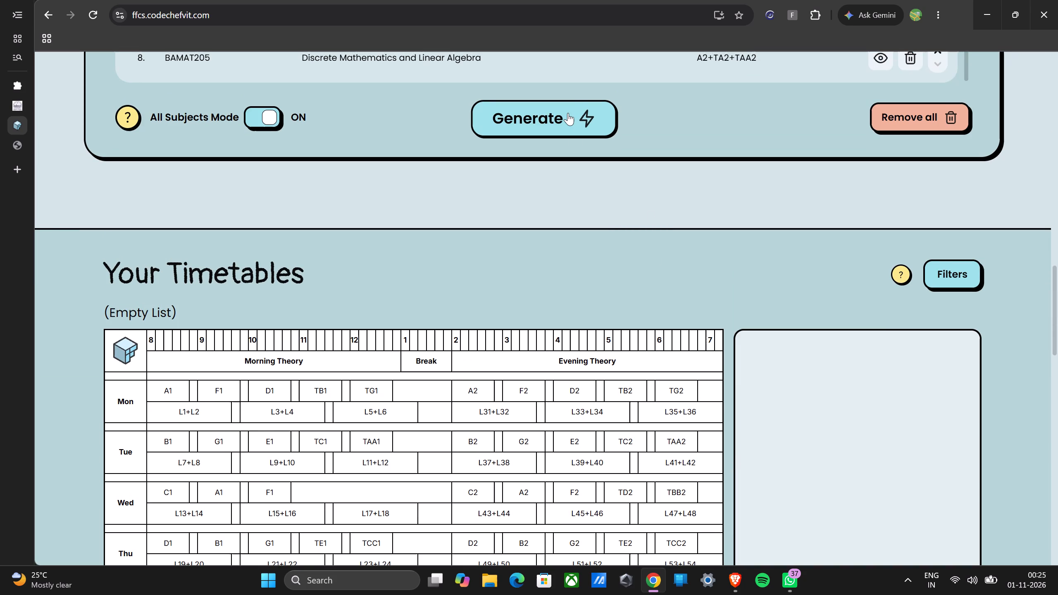
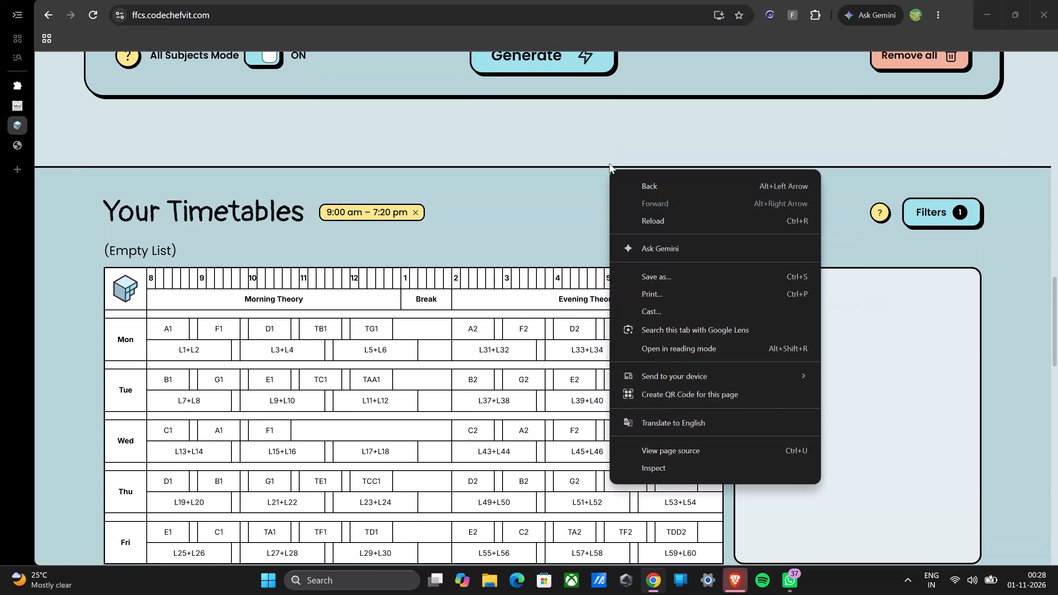
Generate the timetables again from the selected courses with All Subjects Mode left on.
{"action": "left_click", "coordinate": [609, 163]}
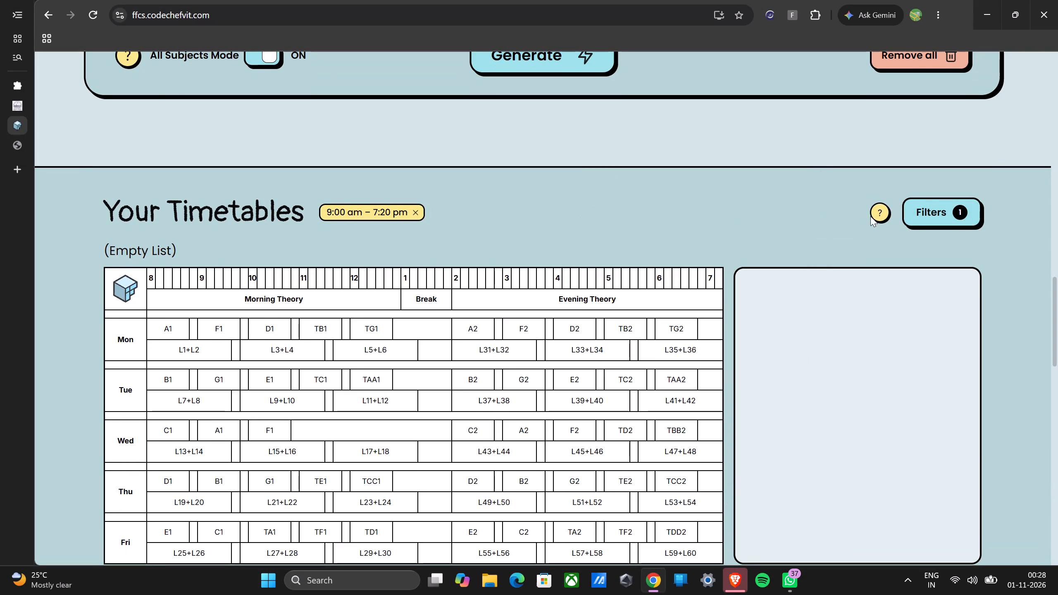
{"action": "left_click", "coordinate": [528, 62]}
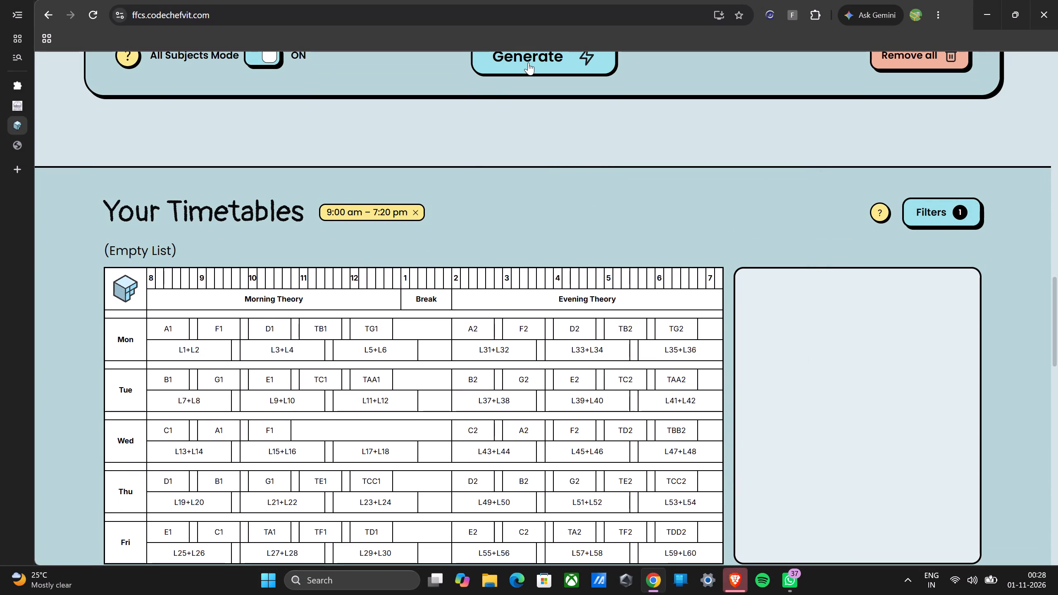
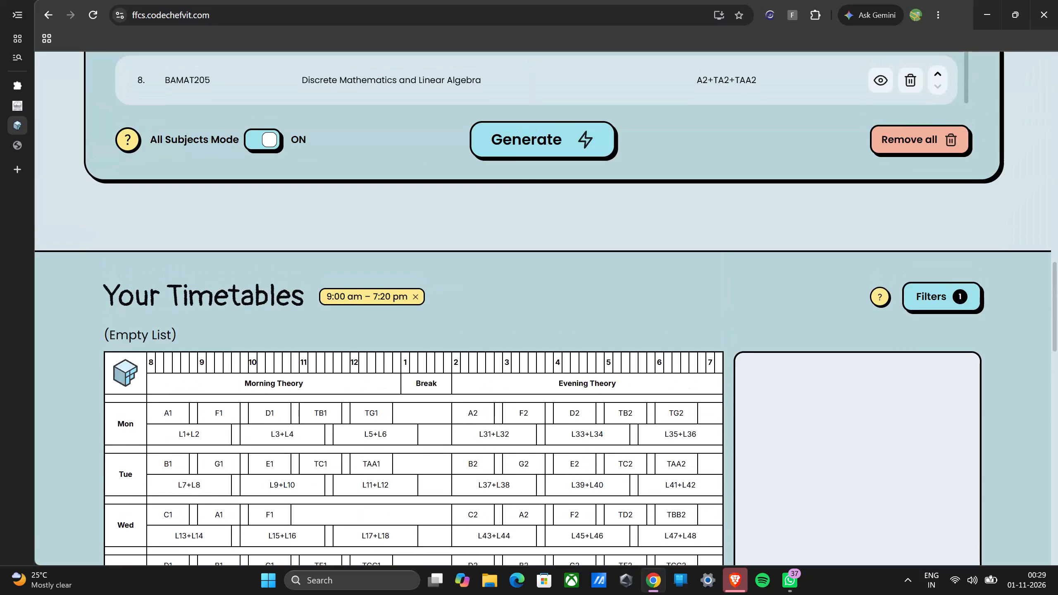
Generate the timetables again from the selected courses with the 9:00 am – 7:20 pm filter applied.
{"action": "left_click", "coordinate": [563, 143]}
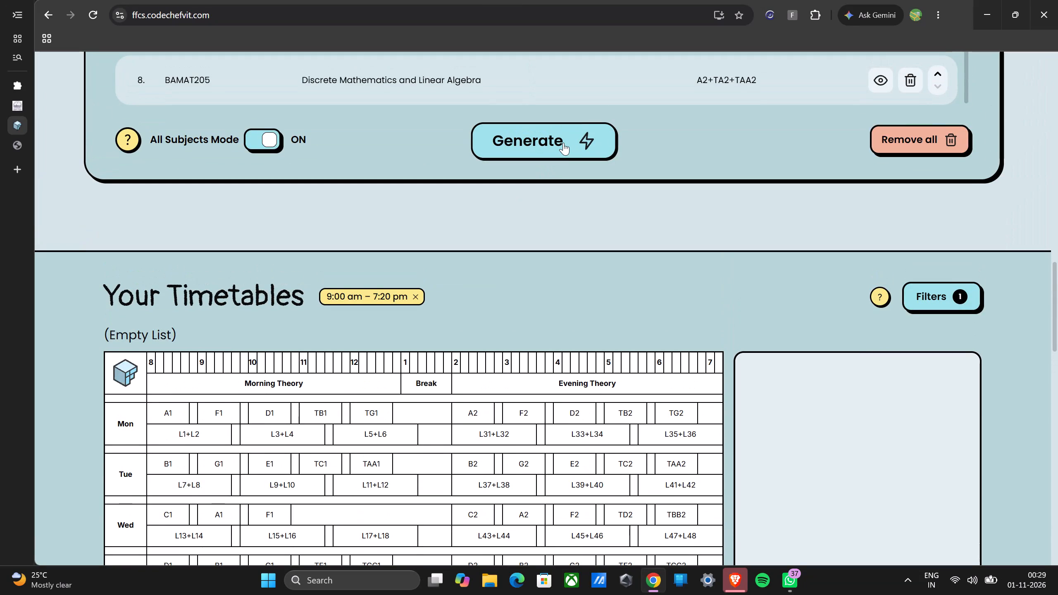
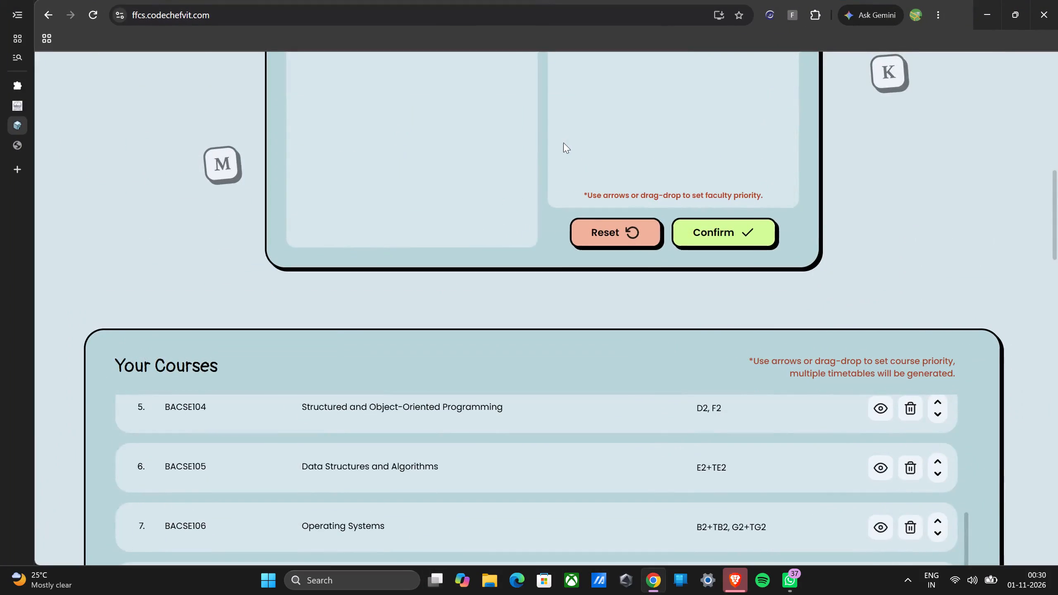
Try to generate the timetables again from the selected courses with All Subjects Mode on and the 9:00 am – 7:20 pm filter.
{"action": "scroll", "coordinate": [563, 143], "scroll_direction": "down", "scroll_amount": 2}
{"action": "scroll", "coordinate": [563, 143], "scroll_direction": "up", "scroll_amount": 8}
{"action": "scroll", "coordinate": [563, 143], "scroll_direction": "down", "scroll_amount": 9}
{"action": "scroll", "coordinate": [563, 143], "scroll_direction": "up", "scroll_amount": 6}
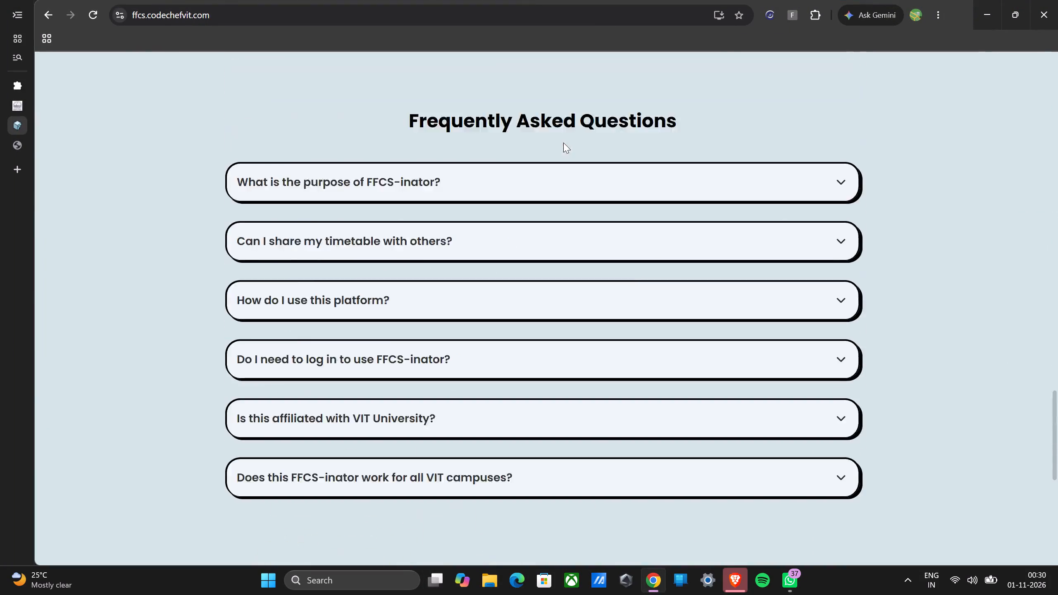
{"action": "scroll", "coordinate": [563, 143], "scroll_direction": "up", "scroll_amount": 1}
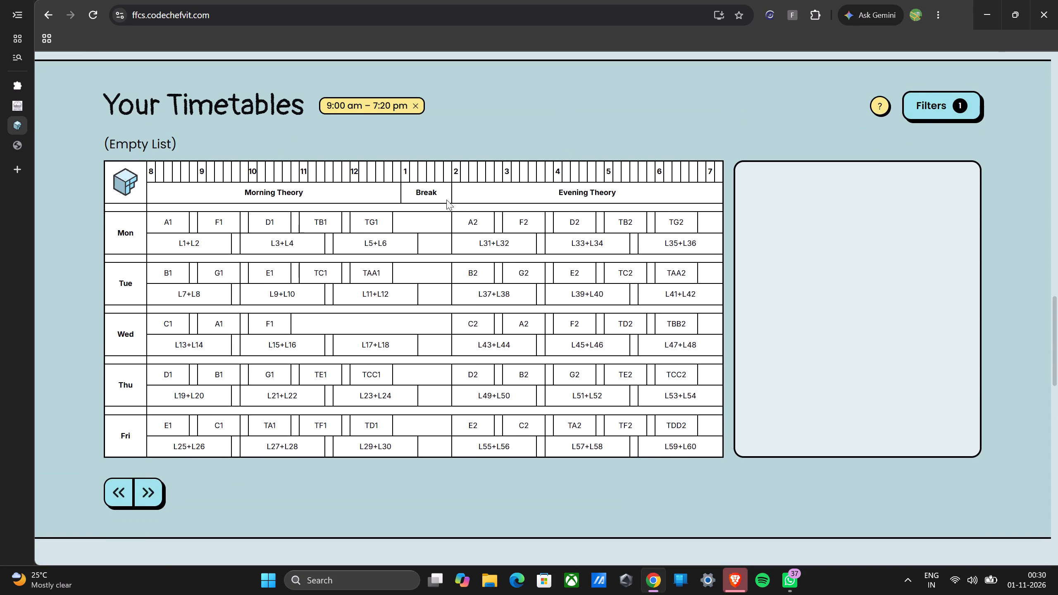
{"action": "triple_click", "coordinate": [513, 73]}
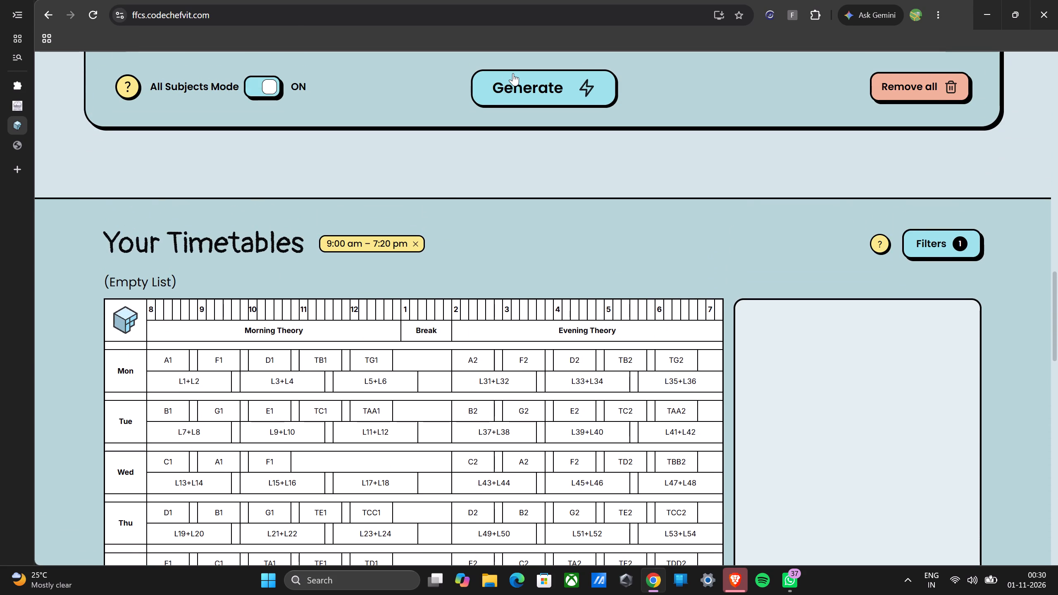
{"action": "left_click", "coordinate": [513, 73]}
{"action": "triple_click", "coordinate": [551, 85]}
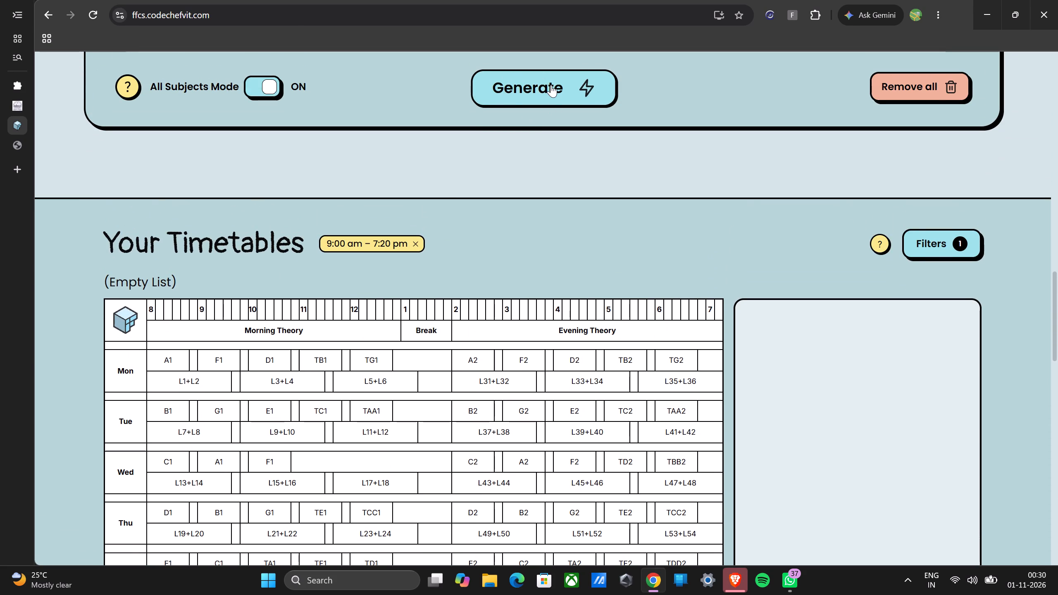
{"action": "triple_click", "coordinate": [551, 85]}
{"action": "triple_click", "coordinate": [551, 85]}
{"action": "double_click", "coordinate": [551, 85]}
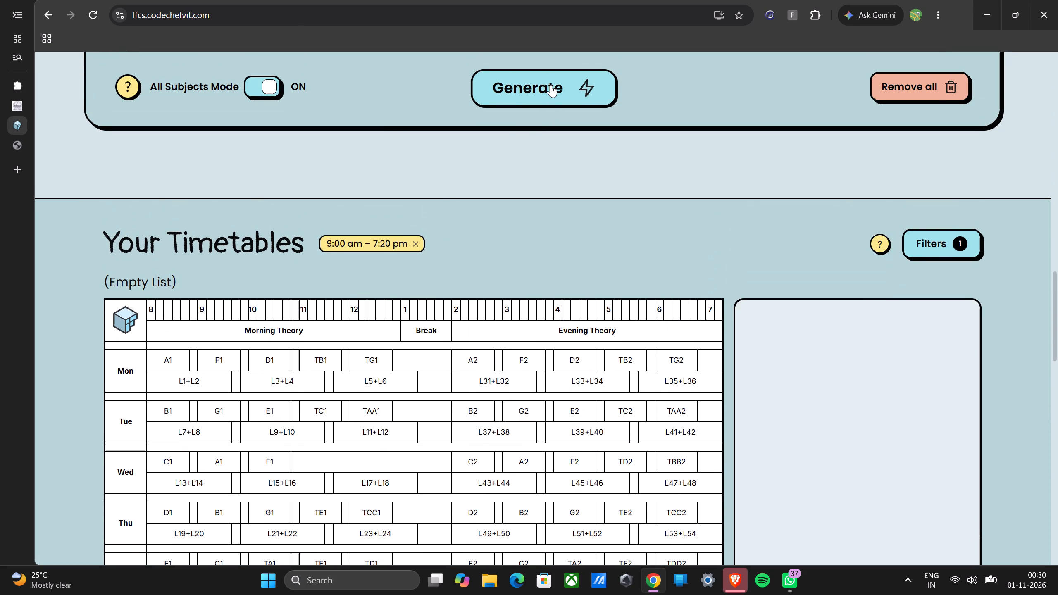
{"action": "left_click", "coordinate": [551, 85]}
Try to view the details of the BACSE104 Structured and Object-Oriented Programming course in Your Courses.
{"action": "scroll", "coordinate": [551, 85], "scroll_direction": "up", "scroll_amount": 6}
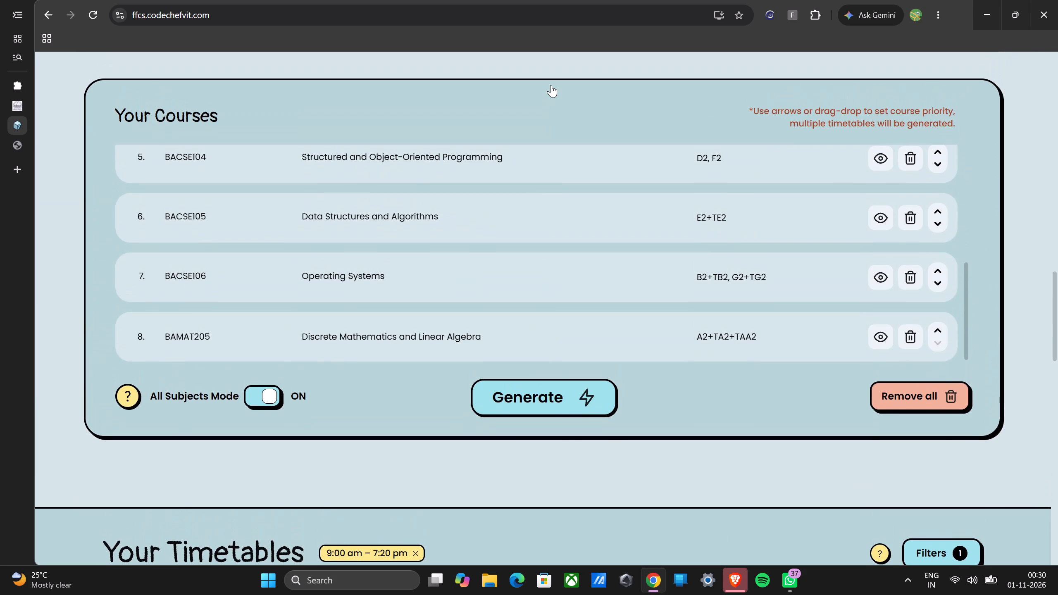
{"action": "scroll", "coordinate": [551, 85], "scroll_direction": "up", "scroll_amount": 1}
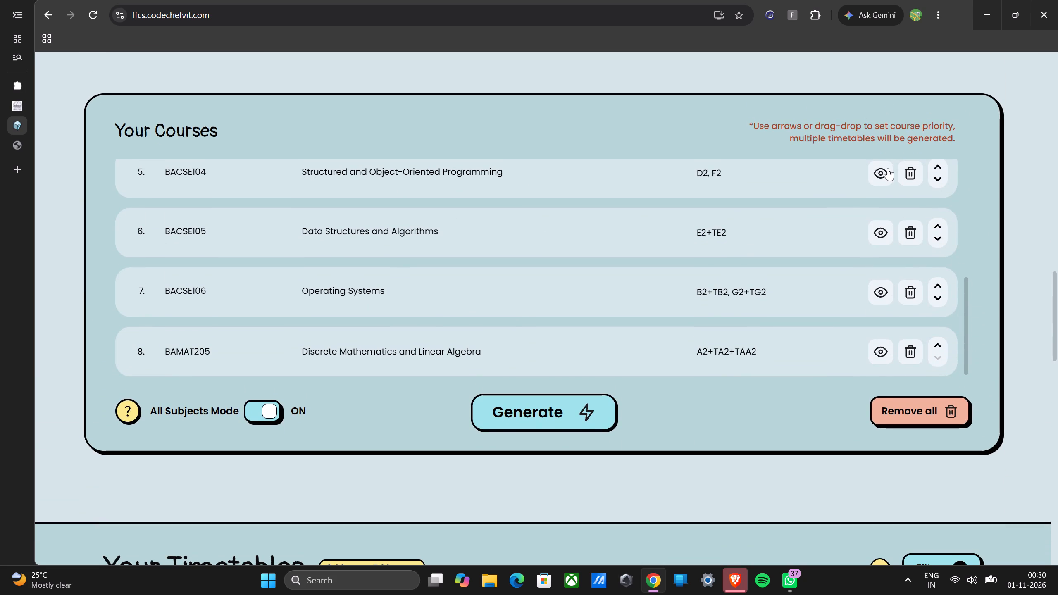
{"action": "left_click", "coordinate": [885, 170]}
{"action": "triple_click", "coordinate": [885, 170]}
{"action": "left_click", "coordinate": [885, 170]}
{"action": "triple_click", "coordinate": [885, 170]}
{"action": "scroll", "coordinate": [885, 170], "scroll_direction": "up", "scroll_amount": 1}
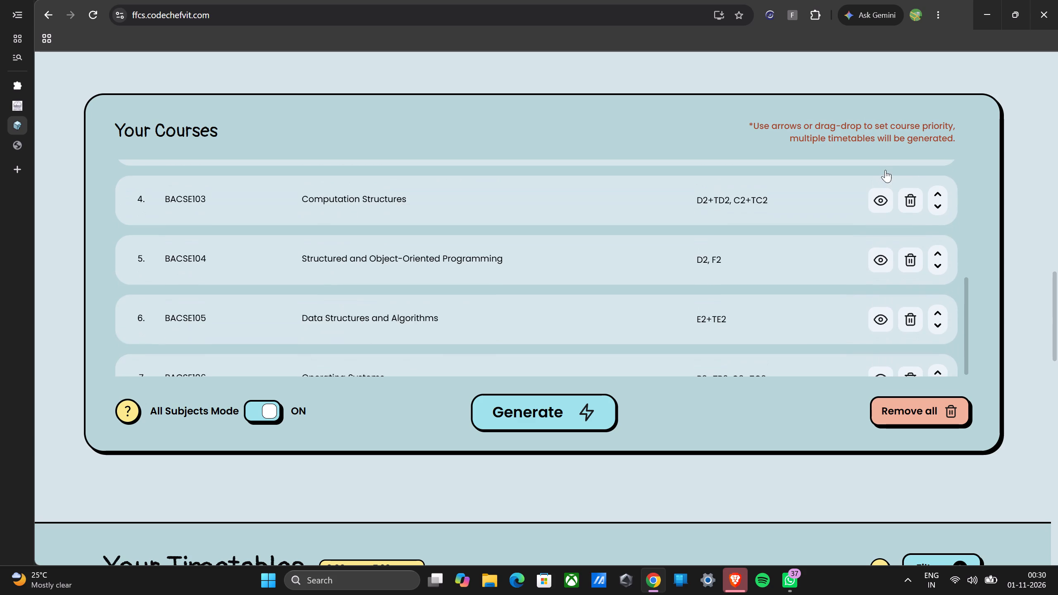
{"action": "scroll", "coordinate": [680, 243], "scroll_direction": "down", "scroll_amount": 5}
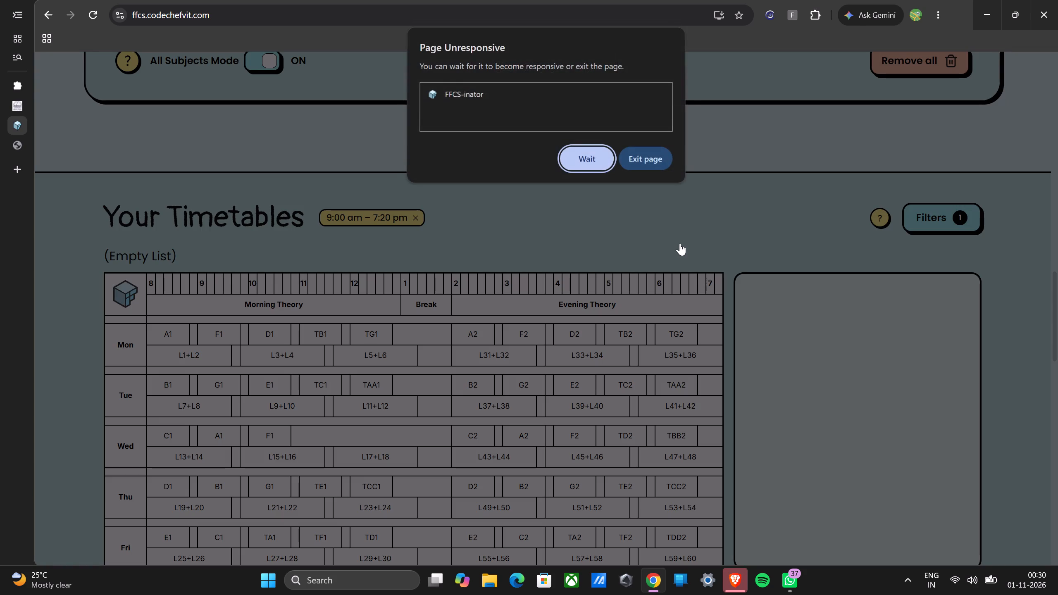
Choose to wait for the unresponsive FFCS-inator page instead of exiting it.
{"action": "left_click", "coordinate": [585, 175]}
{"action": "left_click", "coordinate": [586, 166]}
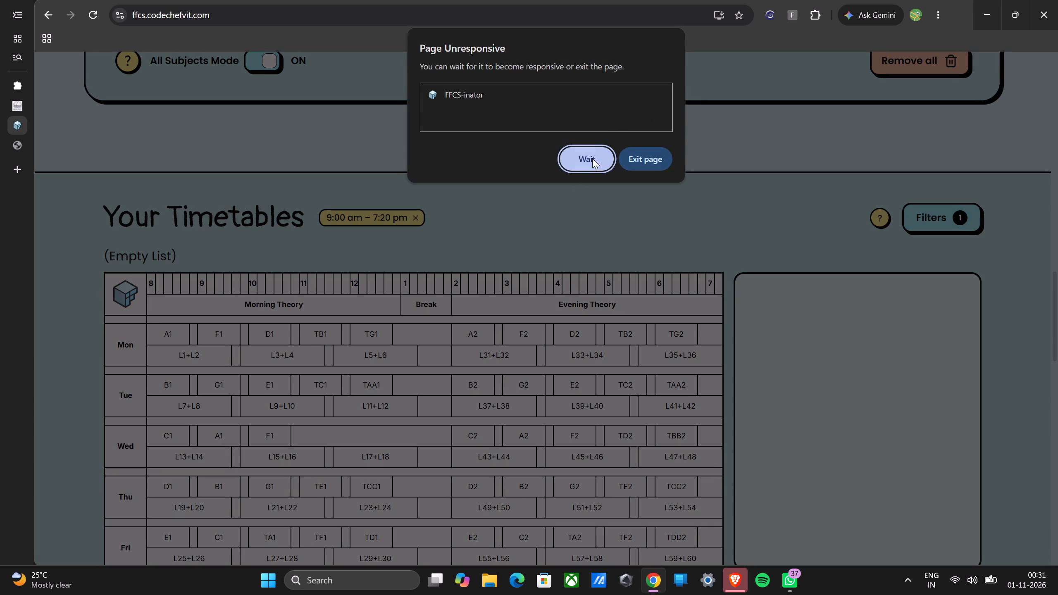
{"action": "triple_click", "coordinate": [587, 165]}
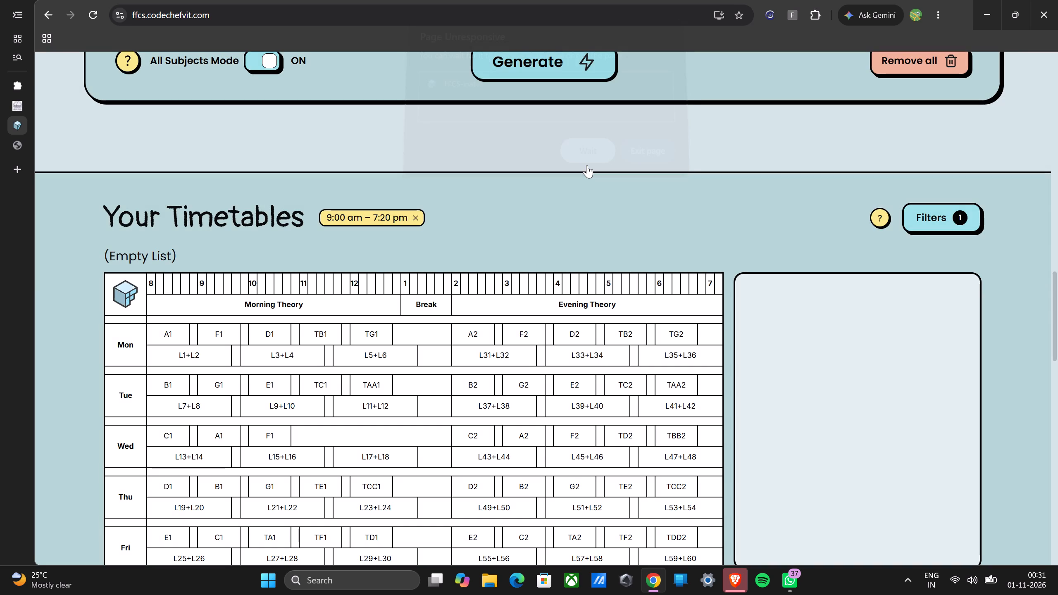
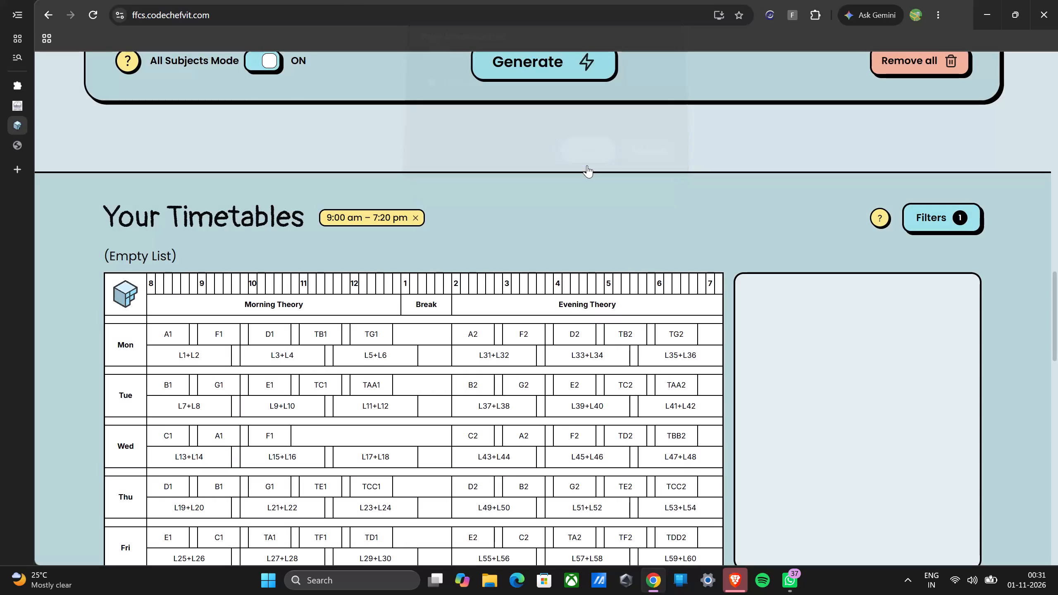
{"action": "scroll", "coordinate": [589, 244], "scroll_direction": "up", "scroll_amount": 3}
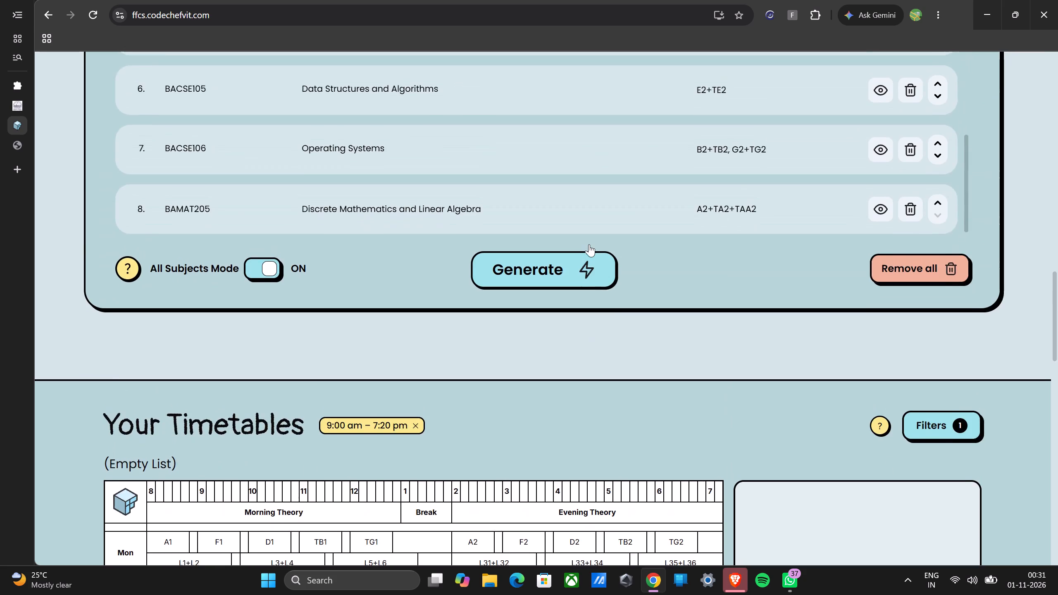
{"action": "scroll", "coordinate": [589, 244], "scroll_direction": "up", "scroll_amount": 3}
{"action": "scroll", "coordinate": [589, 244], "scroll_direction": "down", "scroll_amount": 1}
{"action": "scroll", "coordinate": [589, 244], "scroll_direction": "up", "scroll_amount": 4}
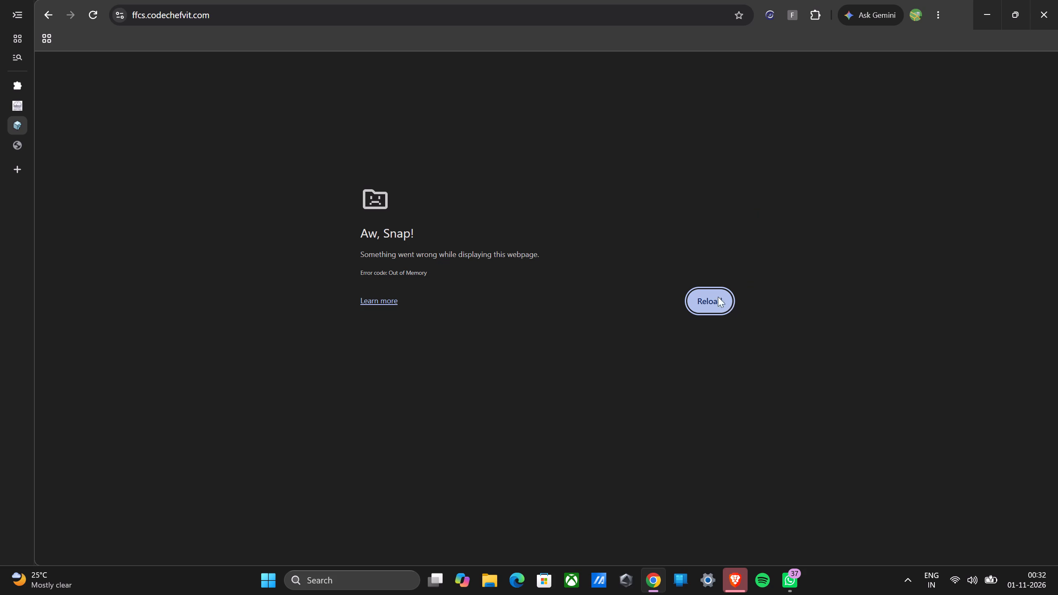
Reload the crashed FFCS-inator page and continue with My VTOP courses instead of a school list.
{"action": "left_click", "coordinate": [709, 290]}
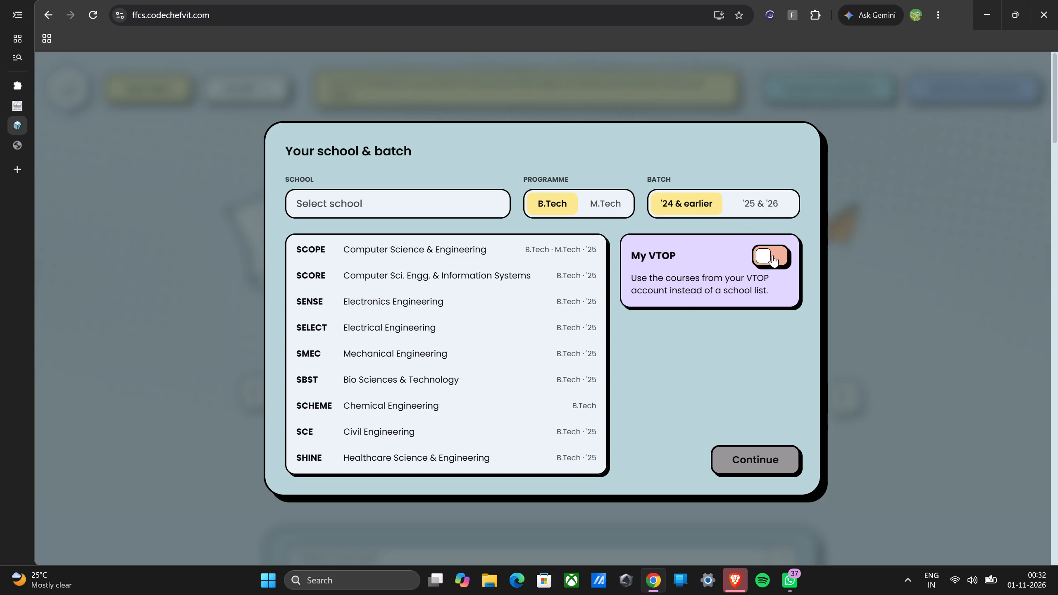
{"action": "left_click", "coordinate": [770, 262]}
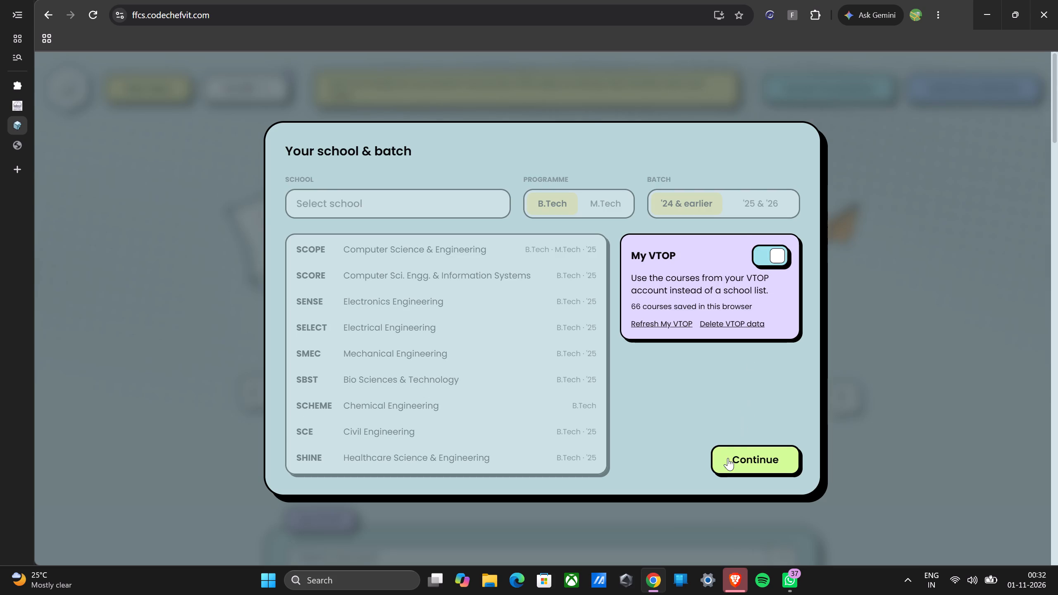
{"action": "left_click", "coordinate": [728, 458]}
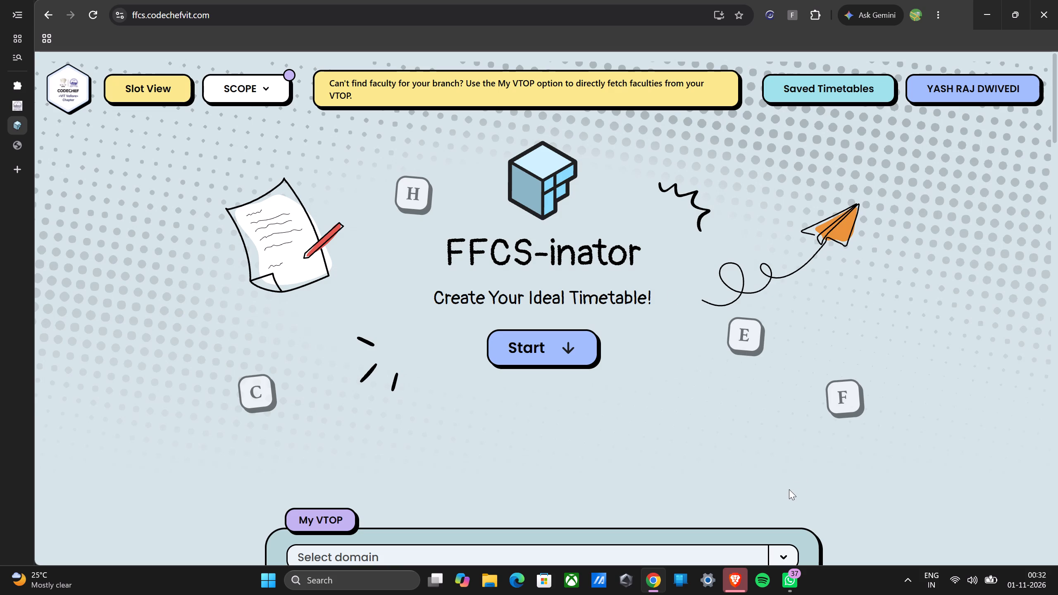
Filter the timetables to a class time of 9:50 am – 7:20 pm and enable Group by Slot.
{"action": "scroll", "coordinate": [789, 489], "scroll_direction": "down", "scroll_amount": 12}
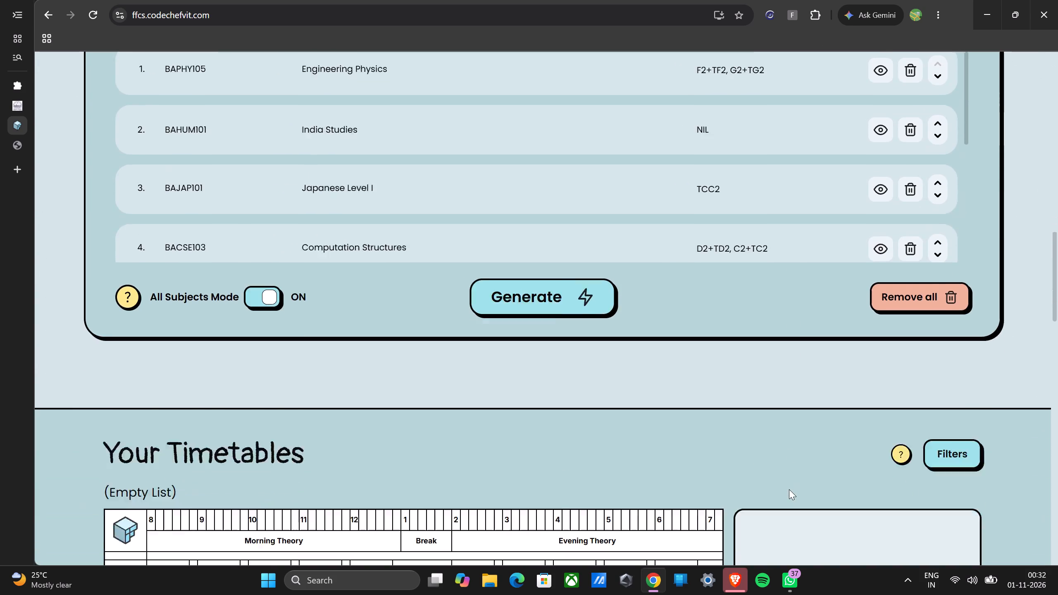
{"action": "scroll", "coordinate": [789, 489], "scroll_direction": "down", "scroll_amount": 1}
{"action": "scroll", "coordinate": [789, 489], "scroll_direction": "up", "scroll_amount": 1}
{"action": "left_click", "coordinate": [960, 495]}
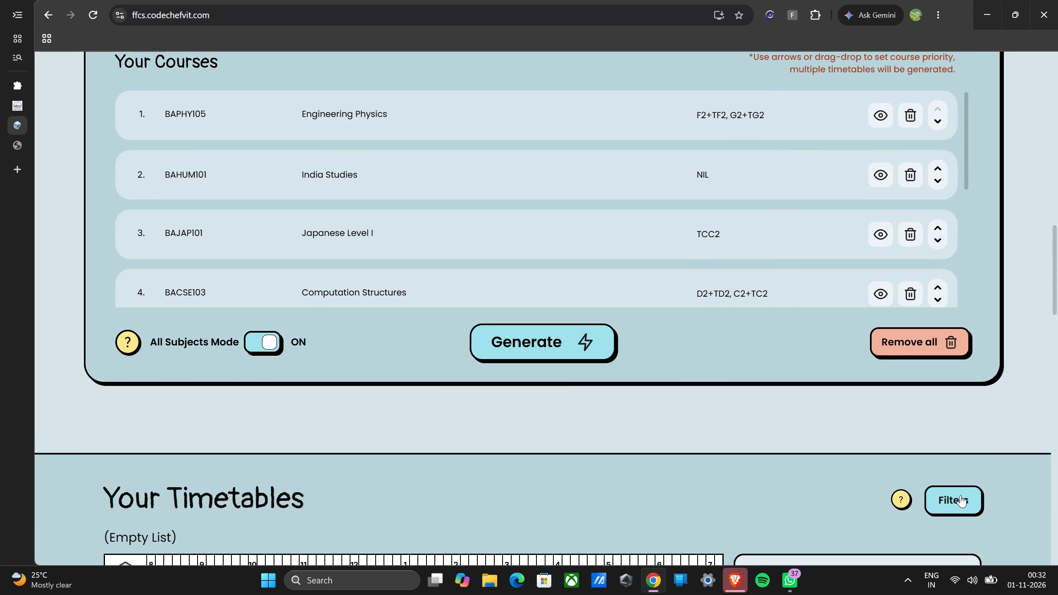
{"action": "scroll", "coordinate": [844, 461], "scroll_direction": "down", "scroll_amount": 1}
{"action": "scroll", "coordinate": [838, 376], "scroll_direction": "down", "scroll_amount": 1}
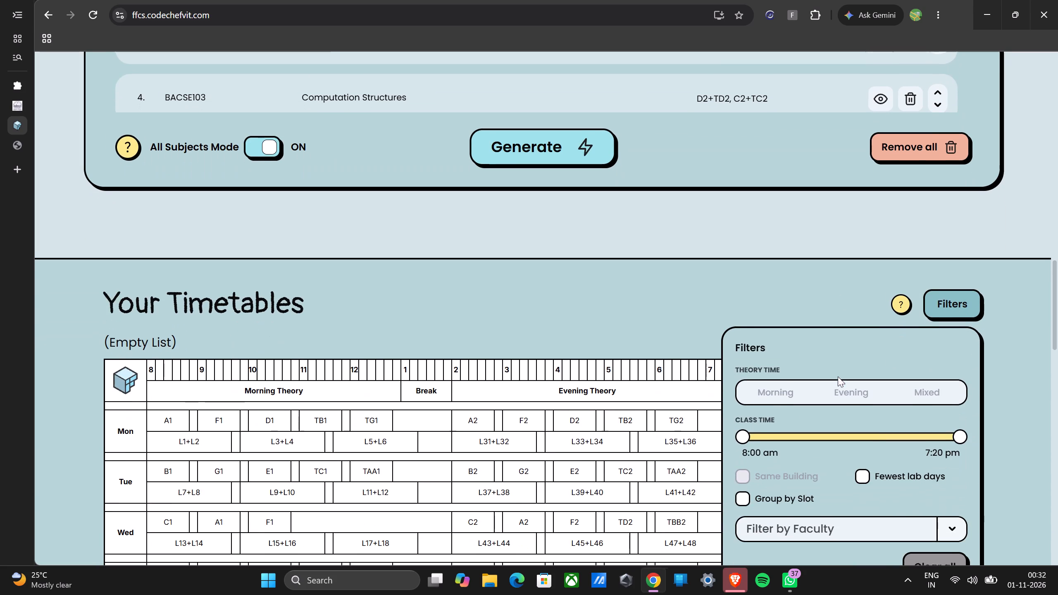
{"action": "left_click_drag", "start_coordinate": [744, 434], "coordinate": [754, 440]}
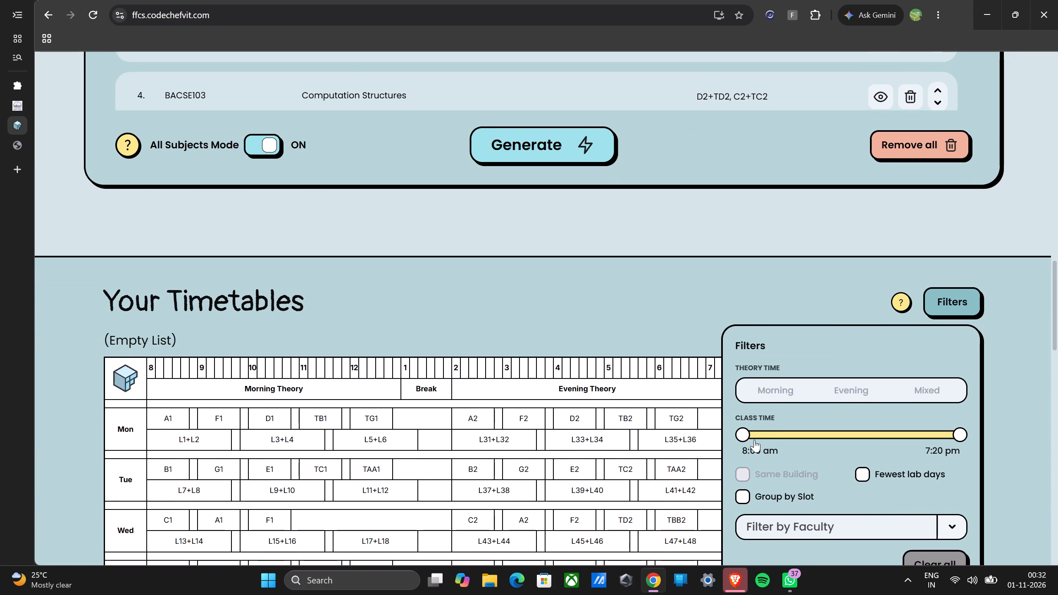
{"action": "left_click_drag", "start_coordinate": [754, 440], "coordinate": [776, 440]}
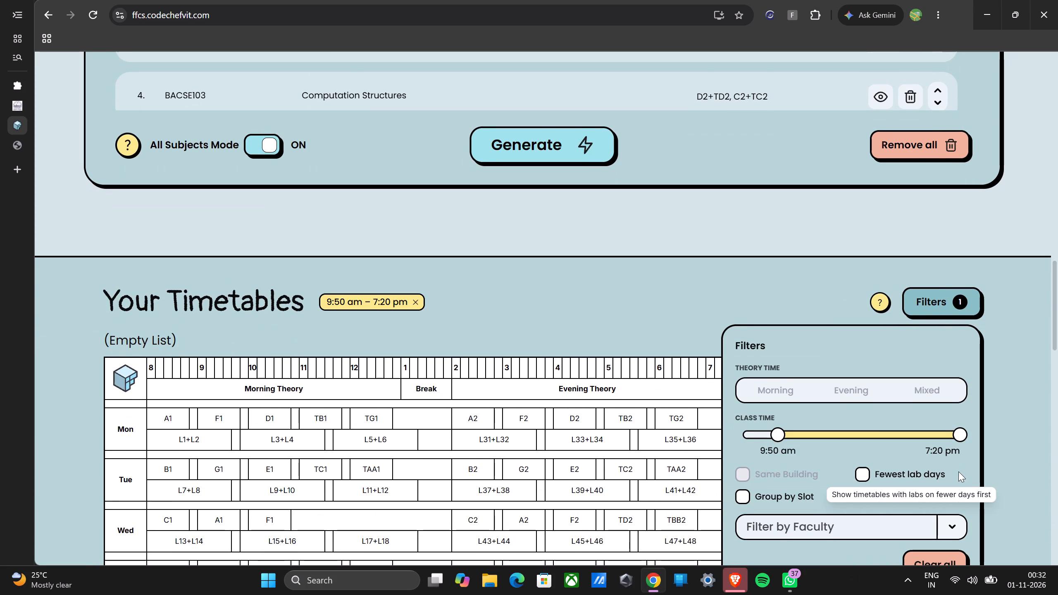
{"action": "scroll", "coordinate": [958, 471], "scroll_direction": "down", "scroll_amount": 1}
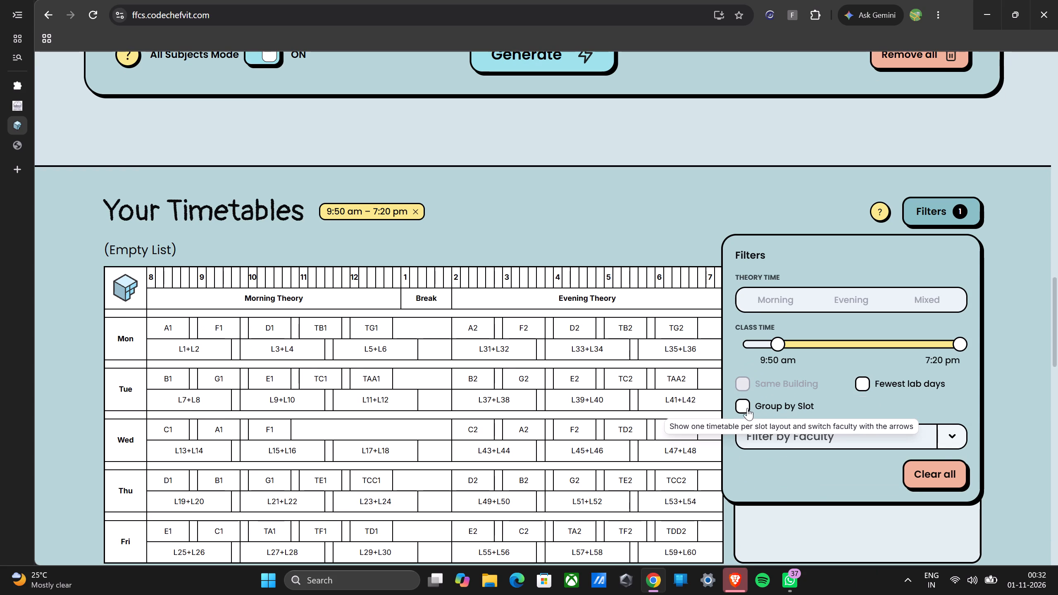
{"action": "left_click", "coordinate": [746, 407]}
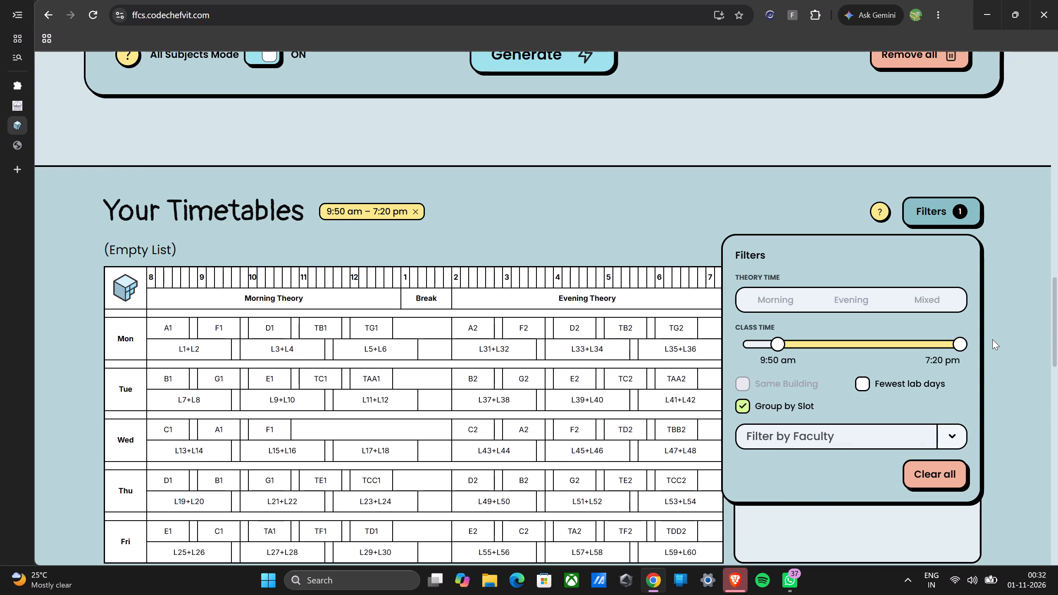
{"action": "left_click", "coordinate": [992, 339]}
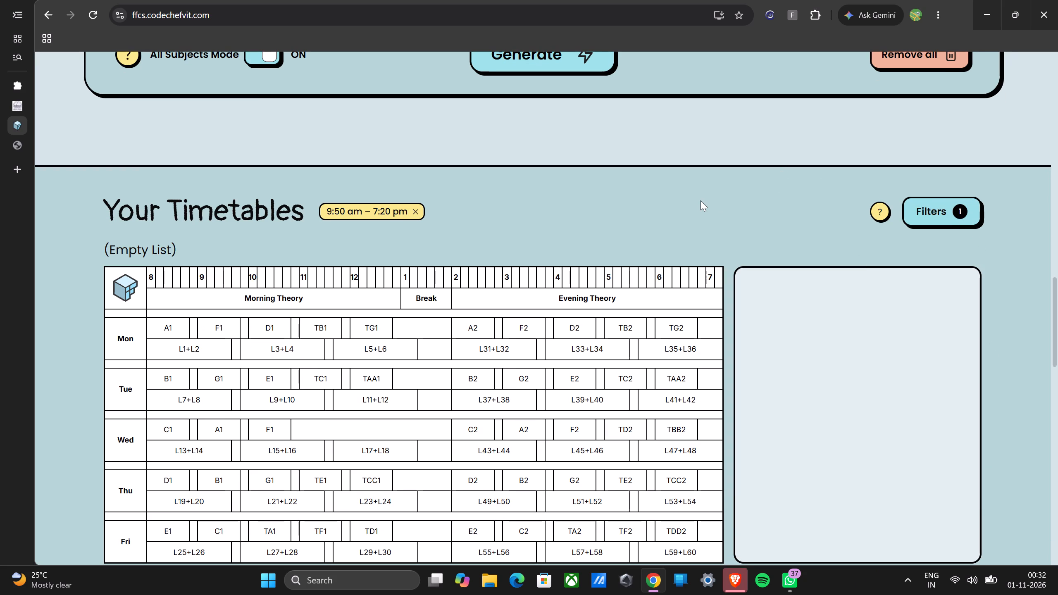
Generate the timetables from the listed courses with All Subjects Mode on and the 9:50 am – 7:20 pm filter.
{"action": "left_click", "coordinate": [611, 59]}
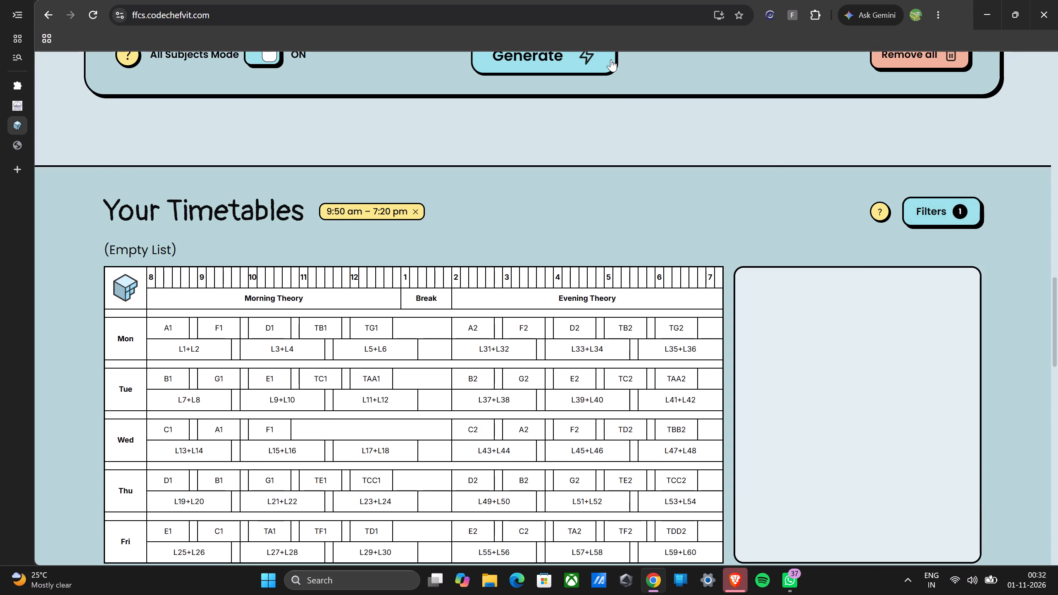
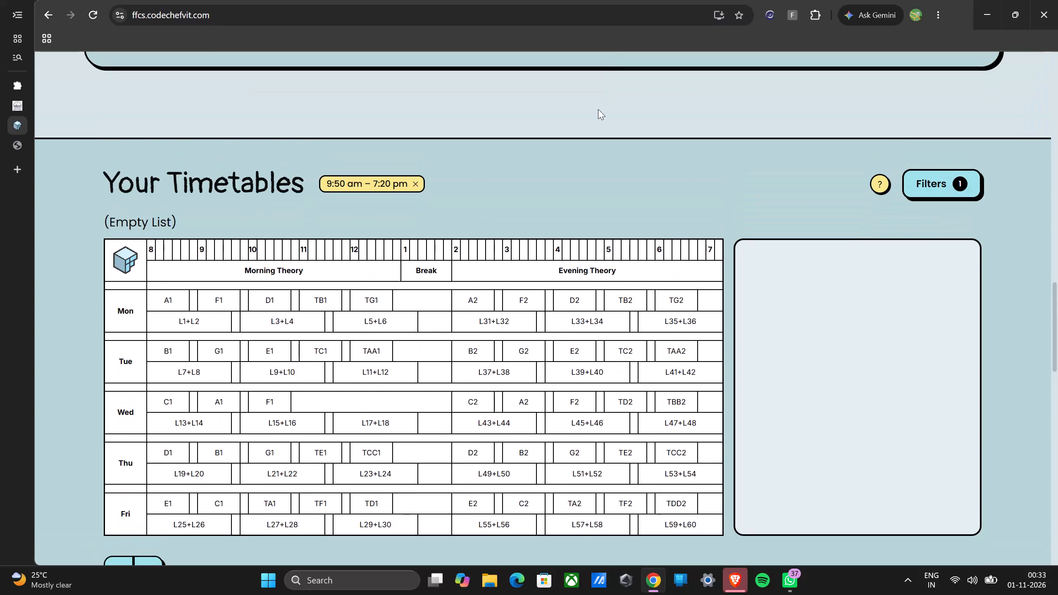
Generate the timetables again from the listed courses, keeping All Subjects Mode on and the 9:50 am – 7:20 pm filter.
{"action": "scroll", "coordinate": [596, 113], "scroll_direction": "up", "scroll_amount": 1}
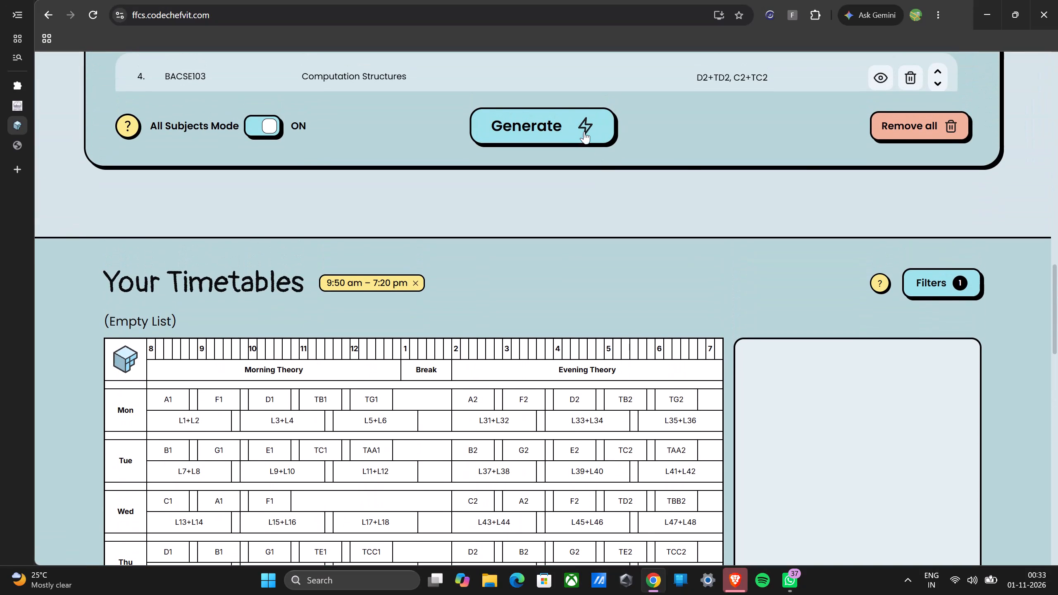
{"action": "left_click", "coordinate": [579, 134]}
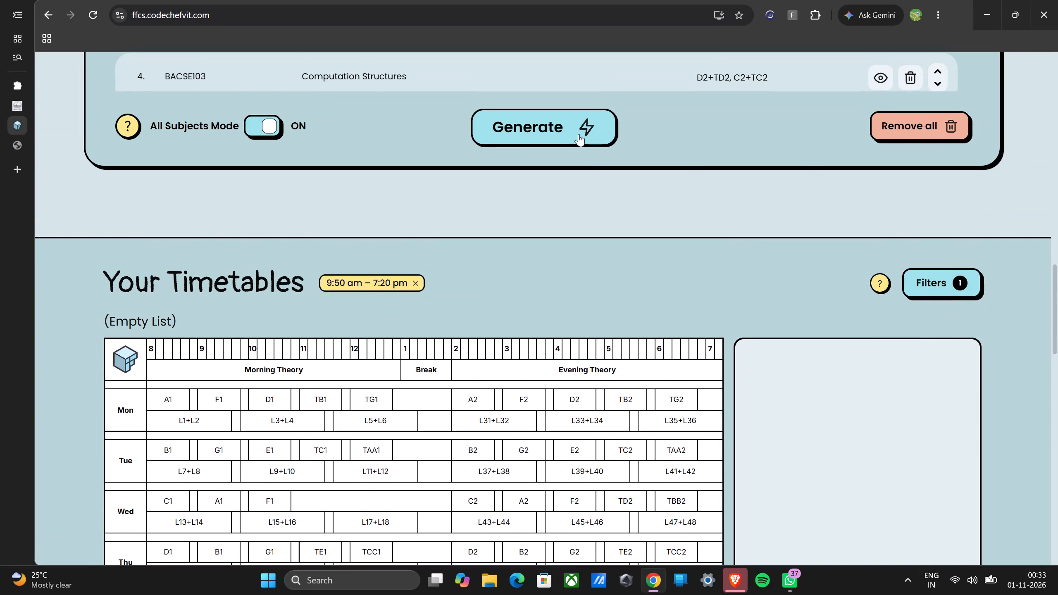
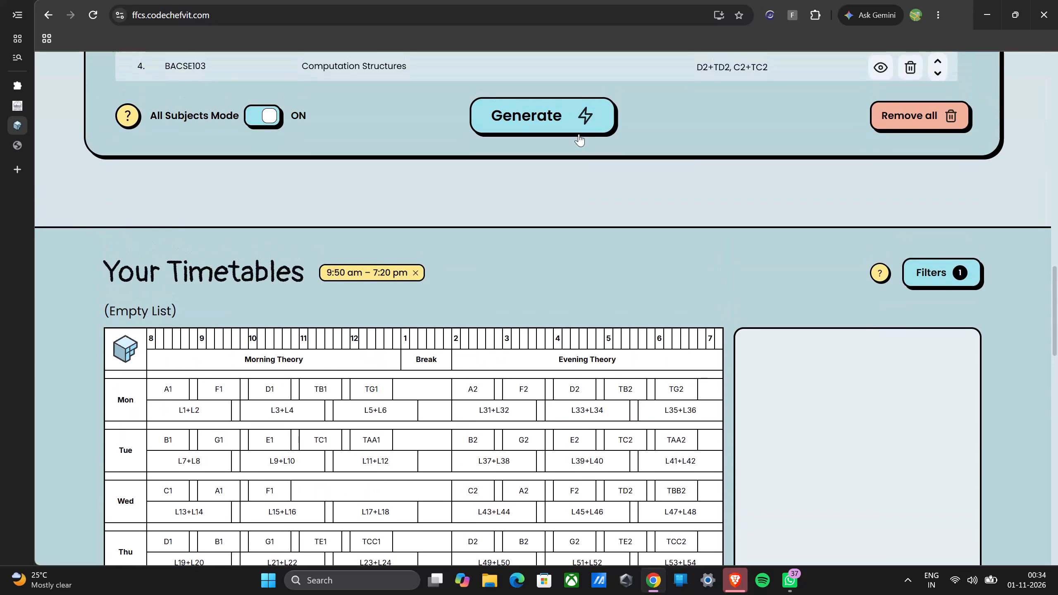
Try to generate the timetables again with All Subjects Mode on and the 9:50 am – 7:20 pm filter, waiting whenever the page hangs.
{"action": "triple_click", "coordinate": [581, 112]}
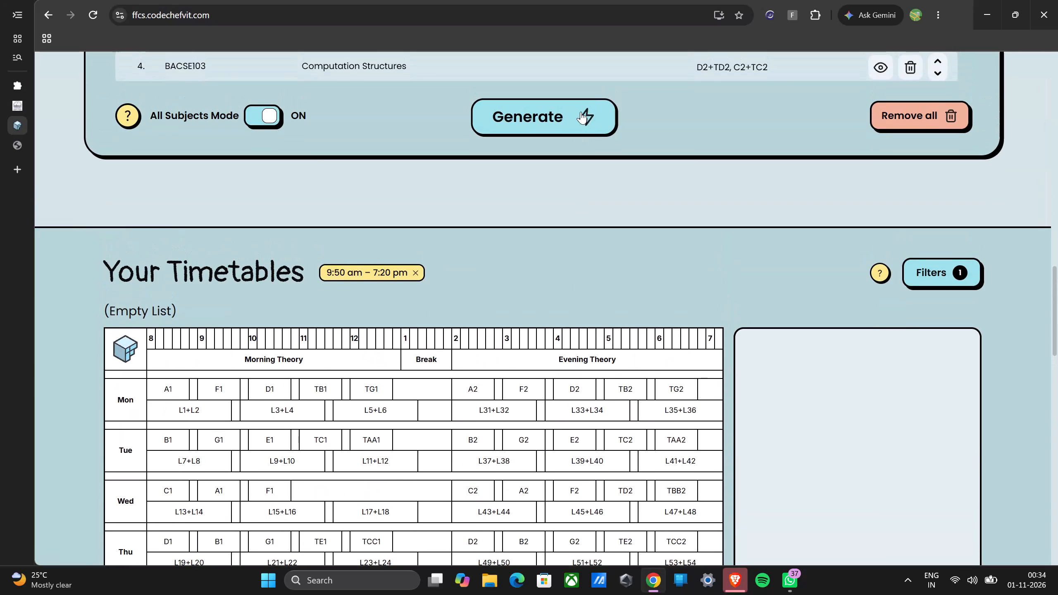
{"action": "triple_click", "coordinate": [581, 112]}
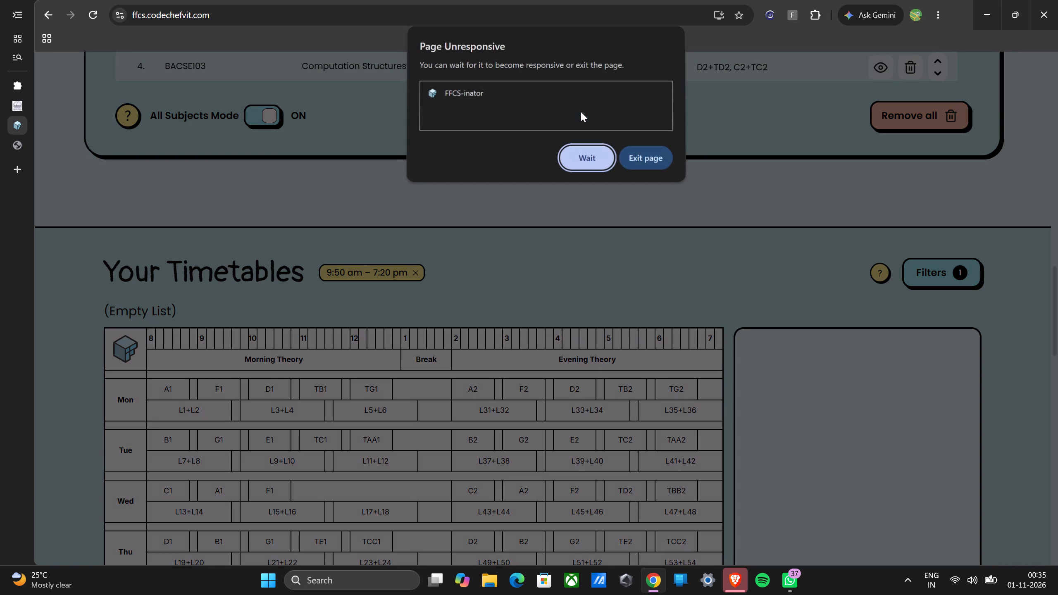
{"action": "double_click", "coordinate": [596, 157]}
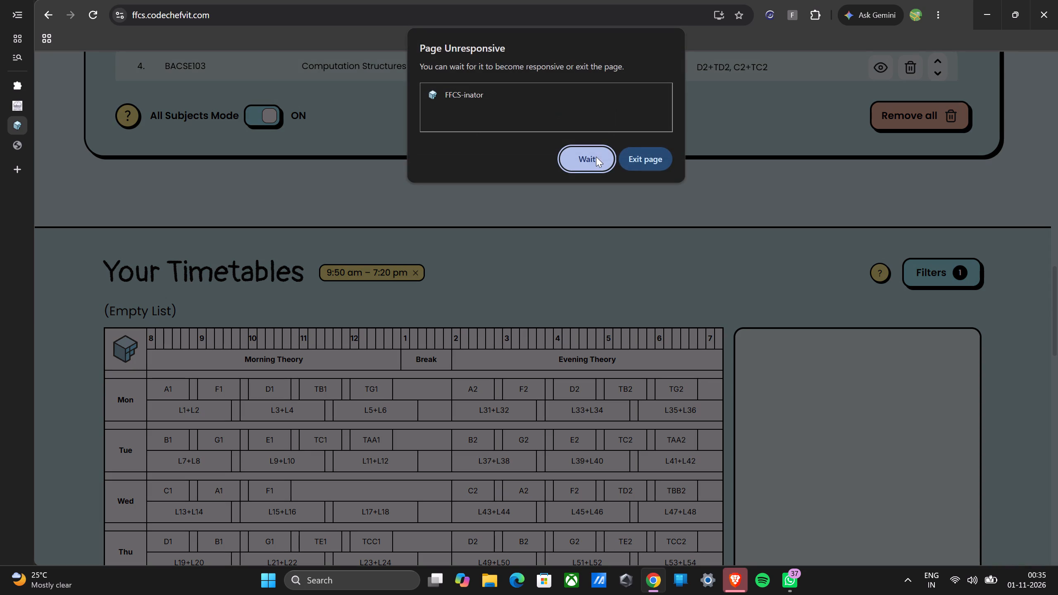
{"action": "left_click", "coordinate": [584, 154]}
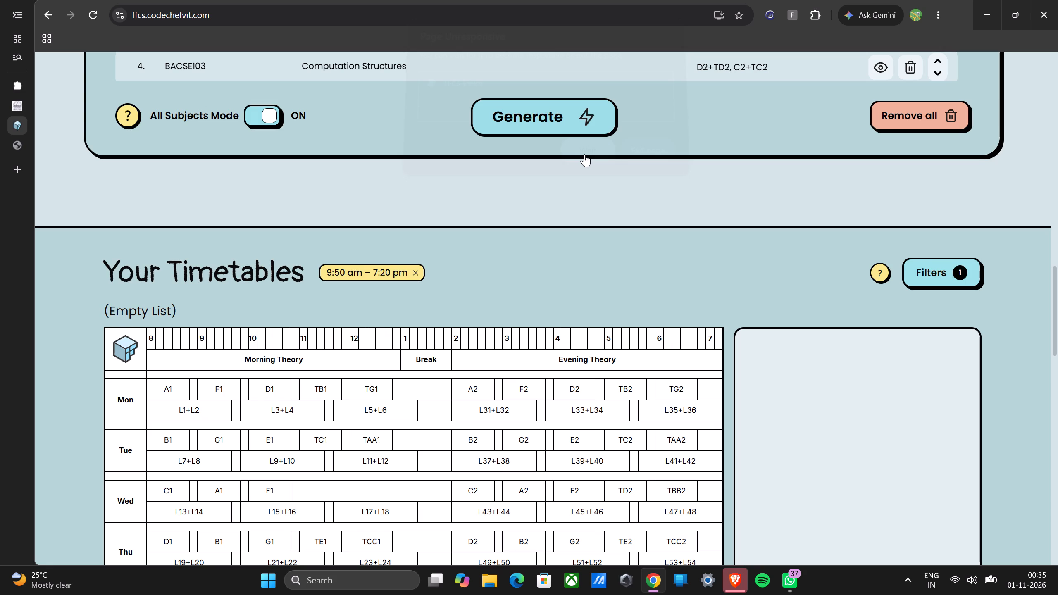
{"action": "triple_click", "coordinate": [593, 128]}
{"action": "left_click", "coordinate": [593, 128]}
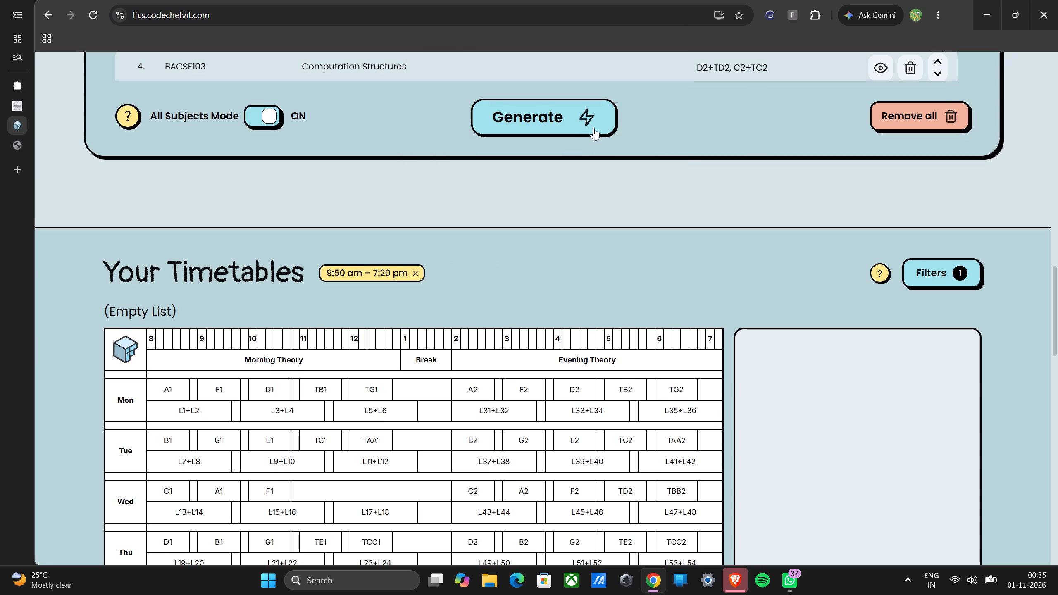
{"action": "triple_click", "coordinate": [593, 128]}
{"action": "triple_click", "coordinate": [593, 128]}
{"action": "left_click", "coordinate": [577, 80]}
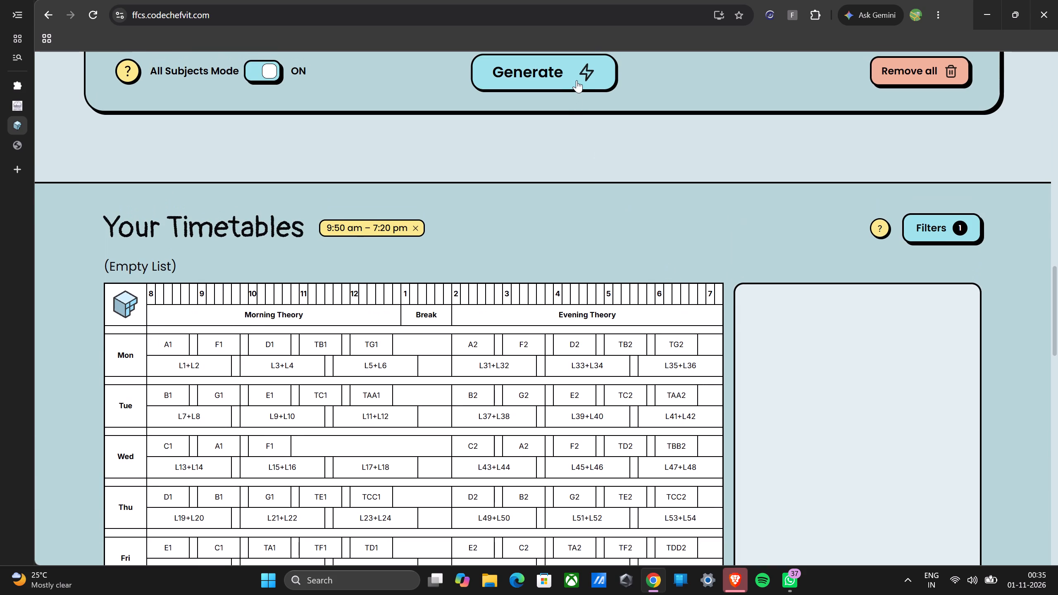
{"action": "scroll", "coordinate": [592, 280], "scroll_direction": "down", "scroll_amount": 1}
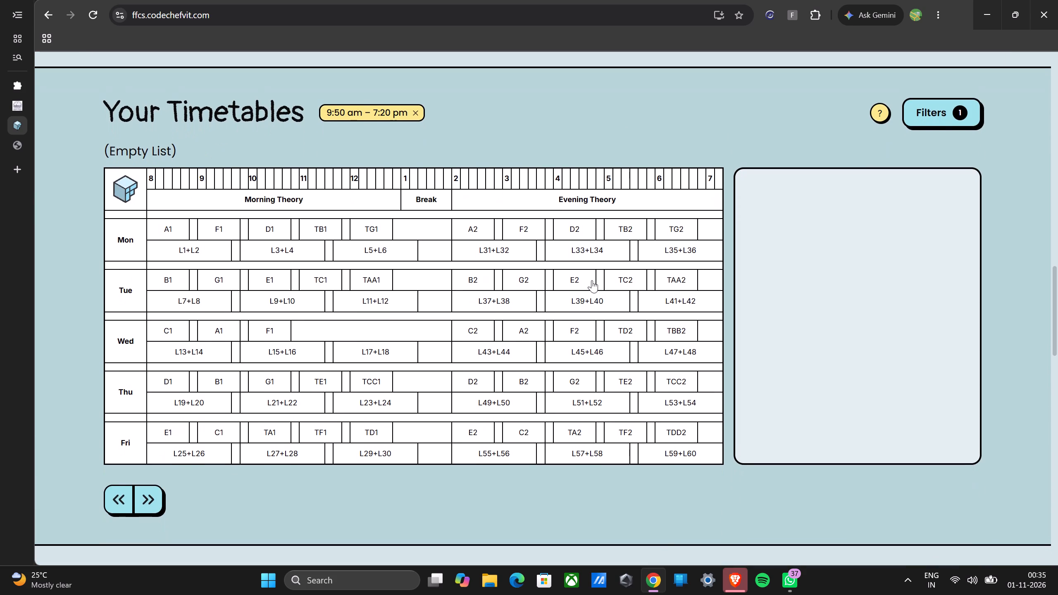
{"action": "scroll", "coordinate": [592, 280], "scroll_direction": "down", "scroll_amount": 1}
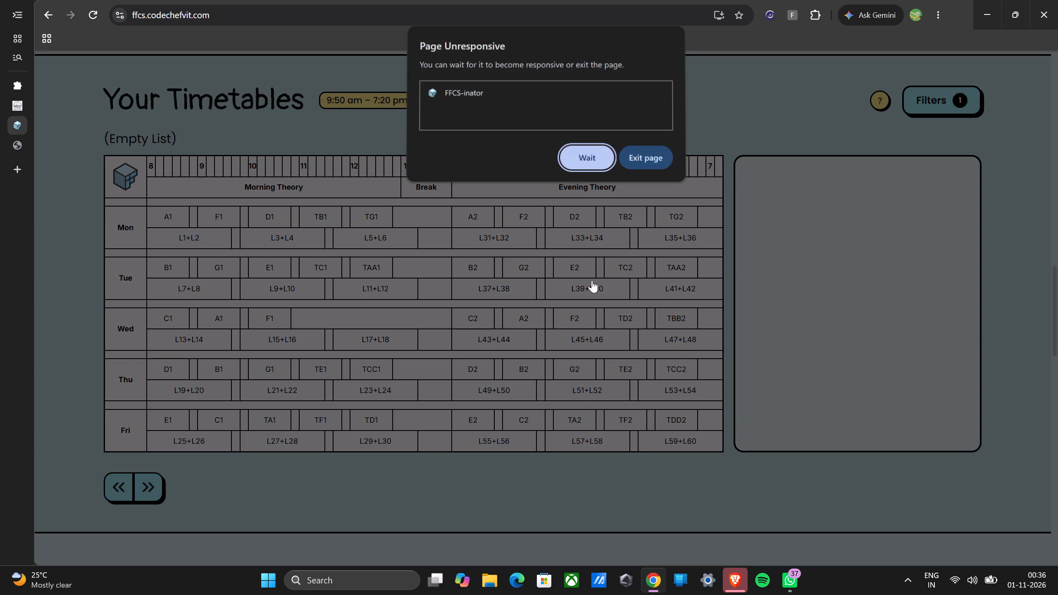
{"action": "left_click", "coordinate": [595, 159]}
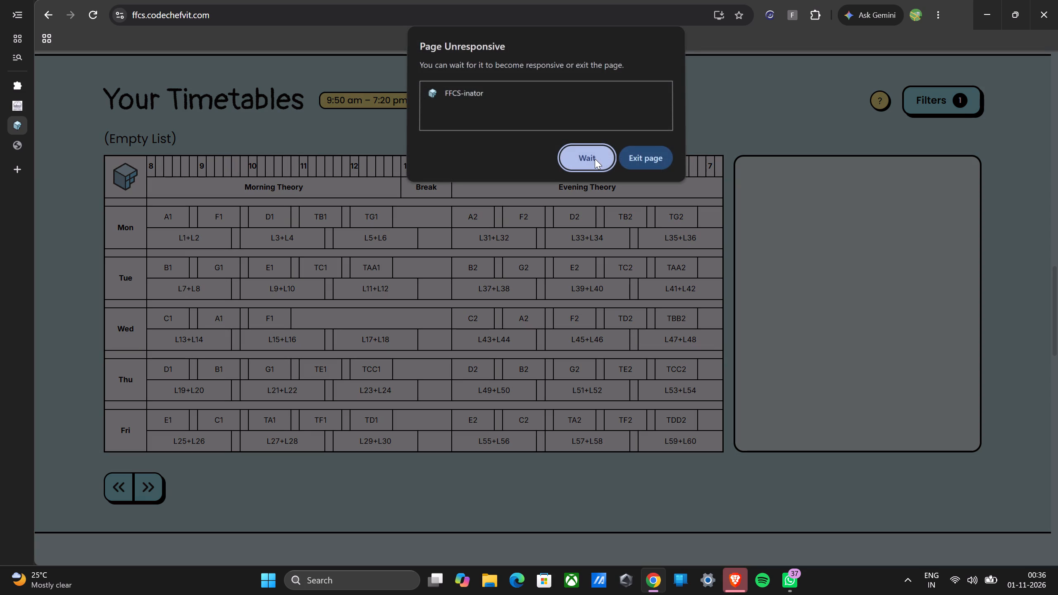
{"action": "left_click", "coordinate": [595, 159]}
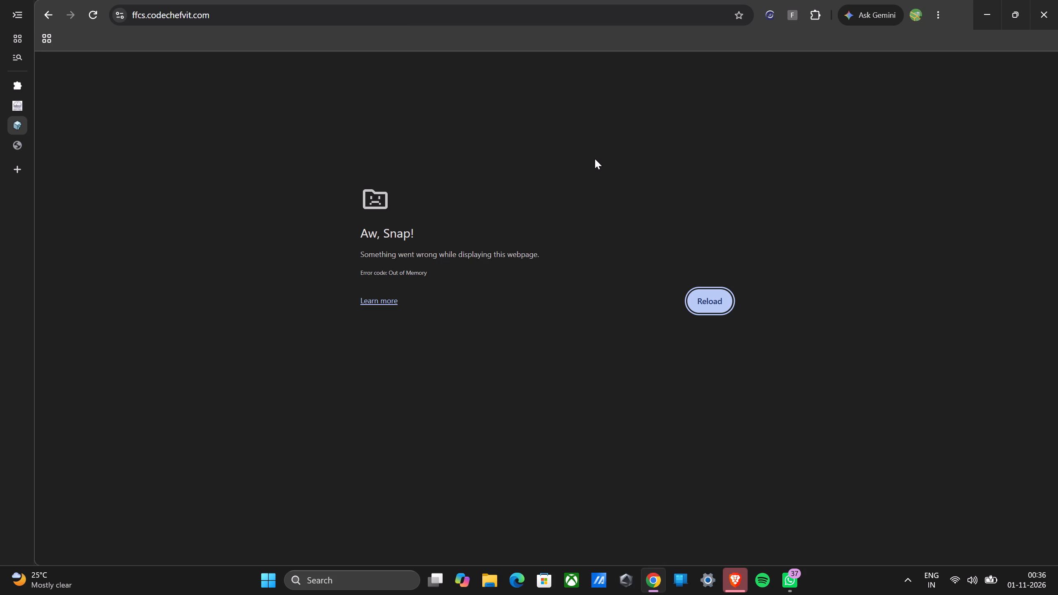
Reload the FFCS planner and continue with the My VTOP courses instead of a school list.
{"action": "left_click", "coordinate": [709, 295]}
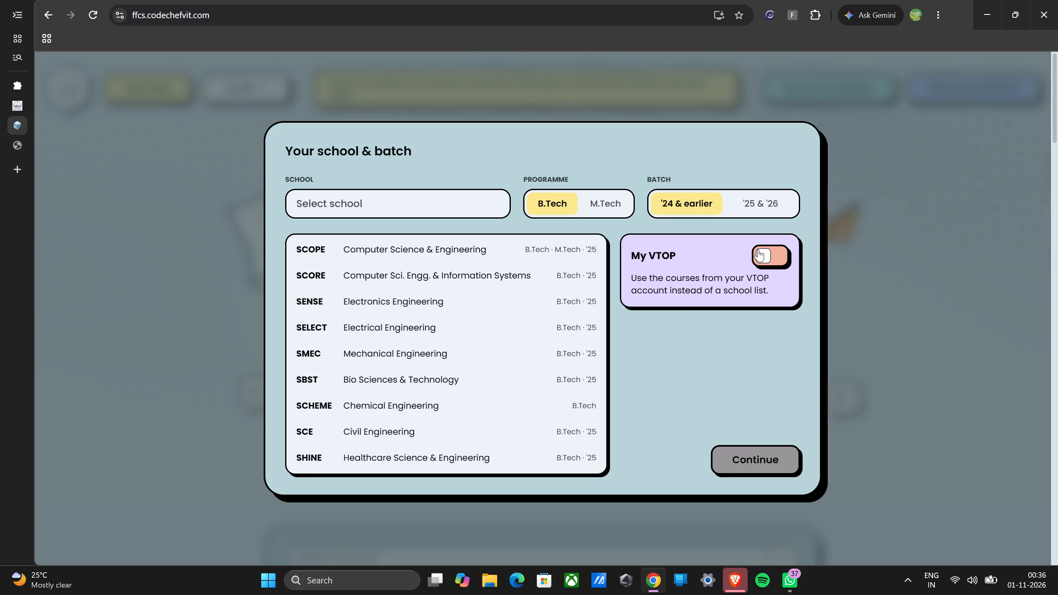
{"action": "left_click", "coordinate": [758, 249]}
{"action": "left_click", "coordinate": [737, 459]}
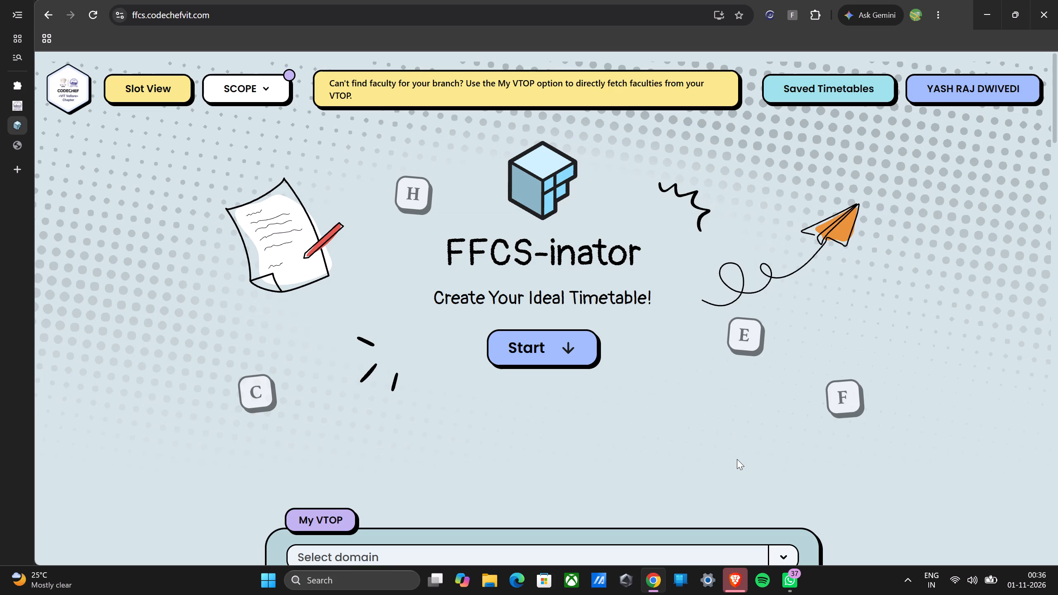
Generate the timetables from the listed courses with All Subjects Mode on and no time filter.
{"action": "scroll", "coordinate": [689, 334], "scroll_direction": "down", "scroll_amount": 8}
{"action": "scroll", "coordinate": [689, 334], "scroll_direction": "up", "scroll_amount": 1}
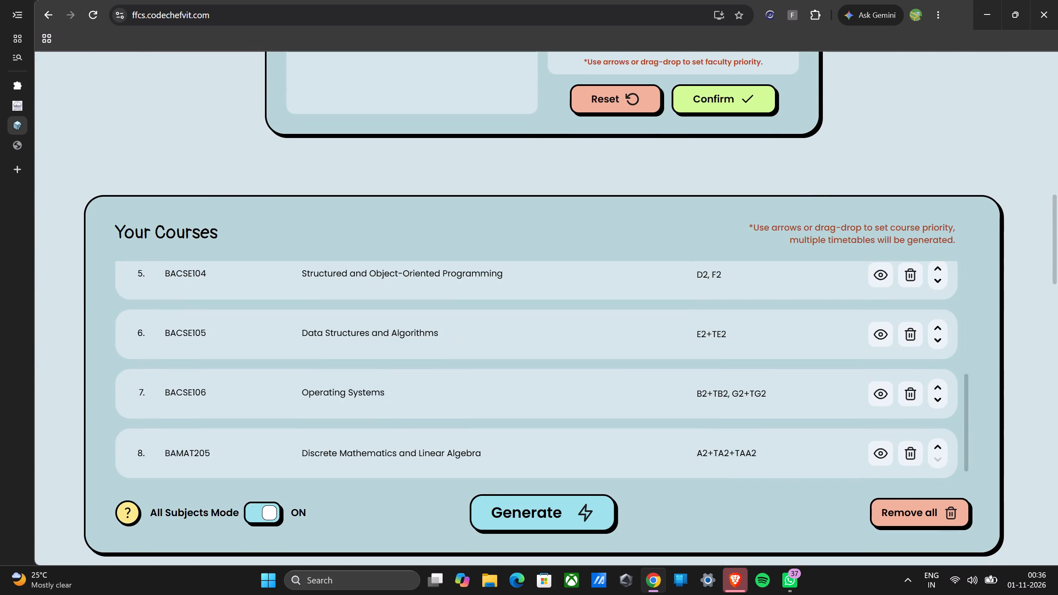
{"action": "scroll", "coordinate": [689, 334], "scroll_direction": "up", "scroll_amount": 1}
{"action": "scroll", "coordinate": [723, 217], "scroll_direction": "down", "scroll_amount": 5}
{"action": "scroll", "coordinate": [723, 217], "scroll_direction": "up", "scroll_amount": 4}
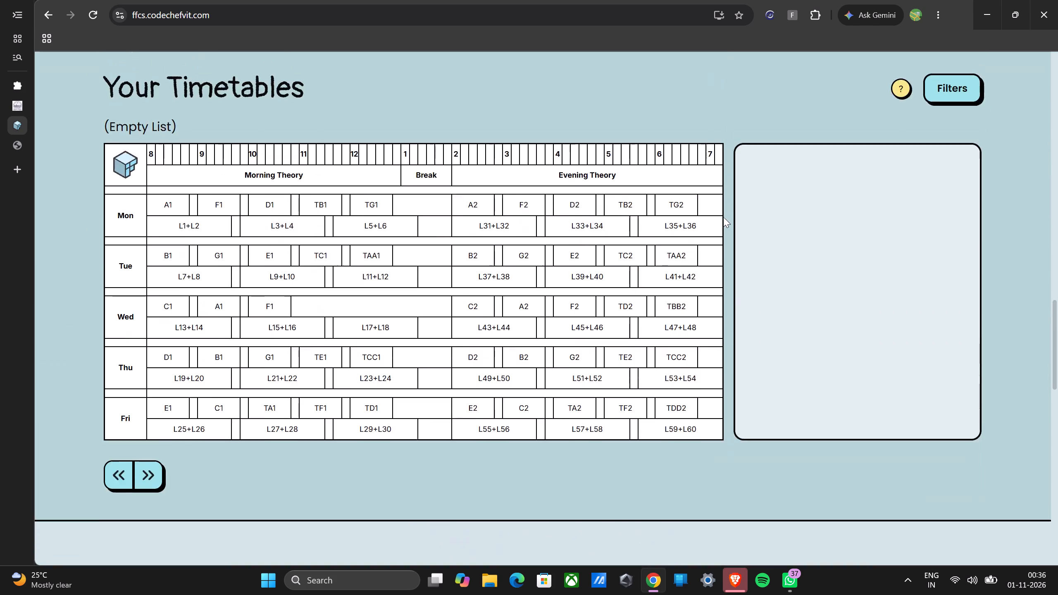
{"action": "scroll", "coordinate": [723, 217], "scroll_direction": "up", "scroll_amount": 5}
{"action": "scroll", "coordinate": [723, 217], "scroll_direction": "down", "scroll_amount": 1}
{"action": "left_click", "coordinate": [607, 183]}
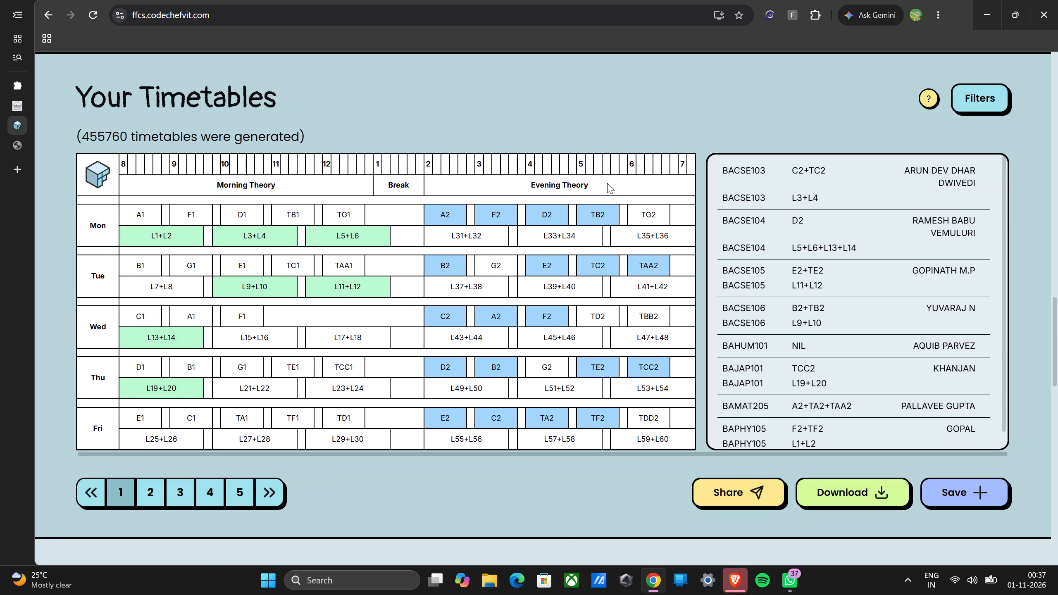
Page through the generated timetables up to number 29, comparing their slot layouts and faculty assignments.
{"action": "scroll", "coordinate": [607, 183], "scroll_direction": "down", "scroll_amount": 1}
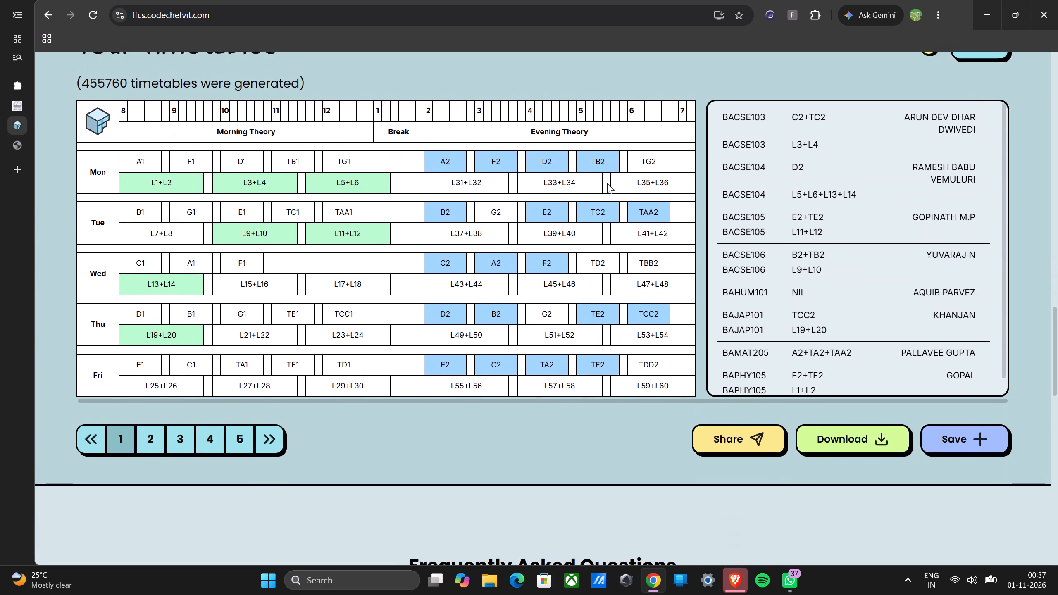
{"action": "scroll", "coordinate": [607, 183], "scroll_direction": "down", "scroll_amount": 1}
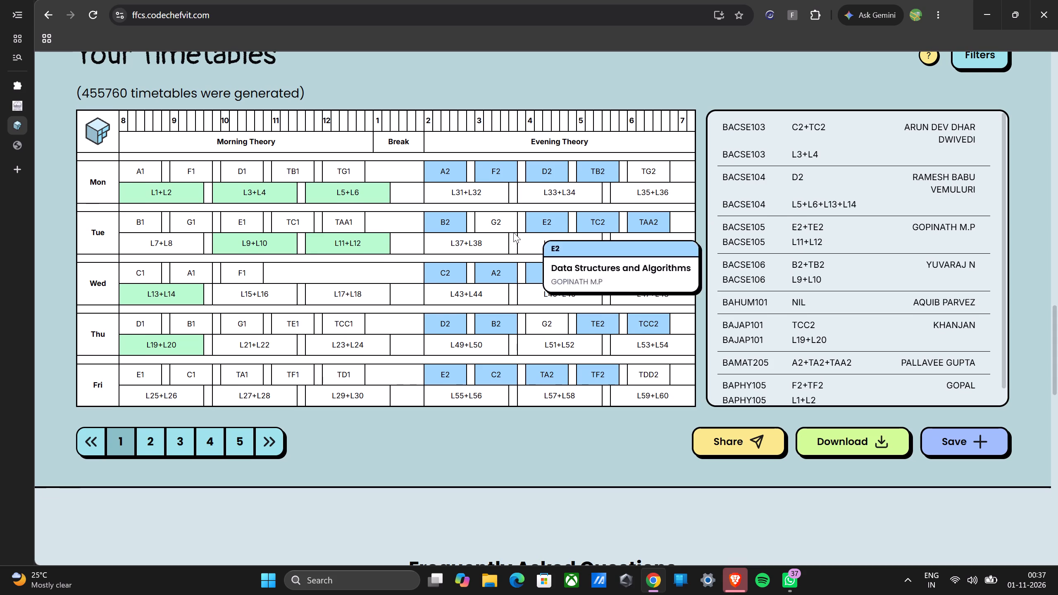
{"action": "left_click", "coordinate": [147, 436]}
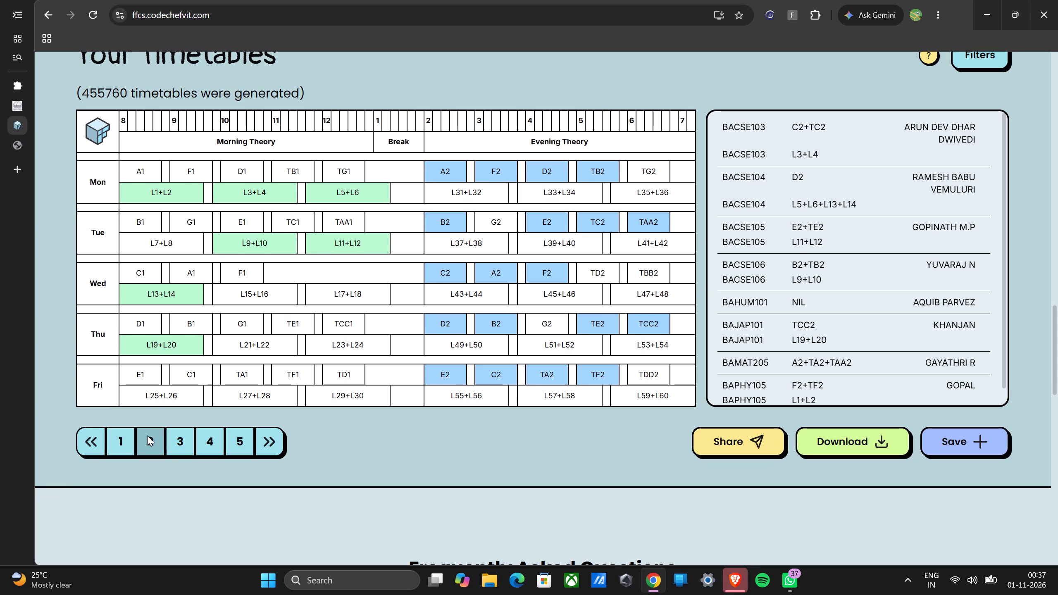
{"action": "left_click", "coordinate": [179, 439]}
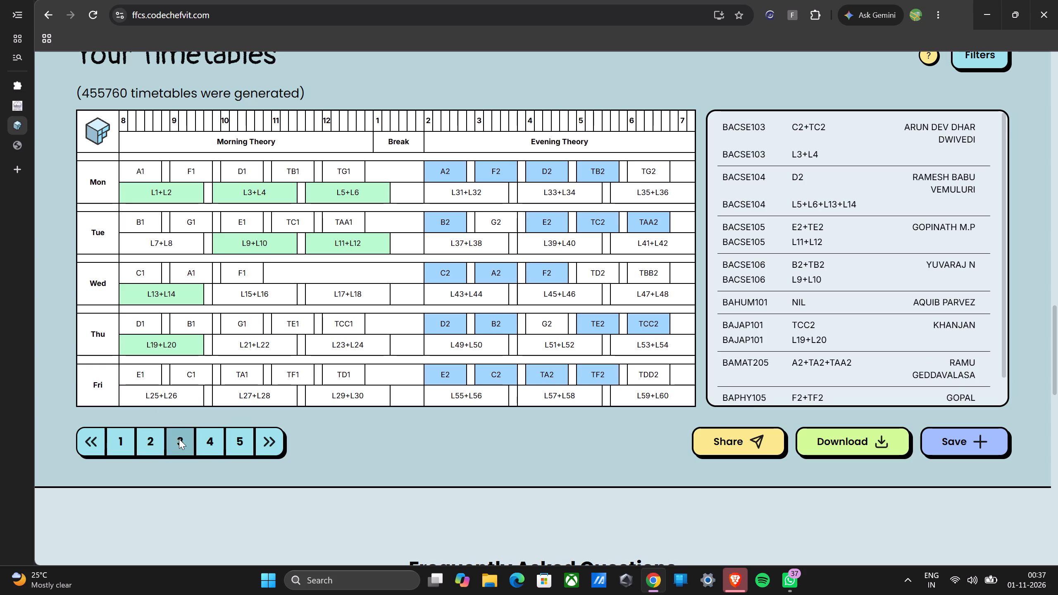
{"action": "left_click", "coordinate": [205, 440]}
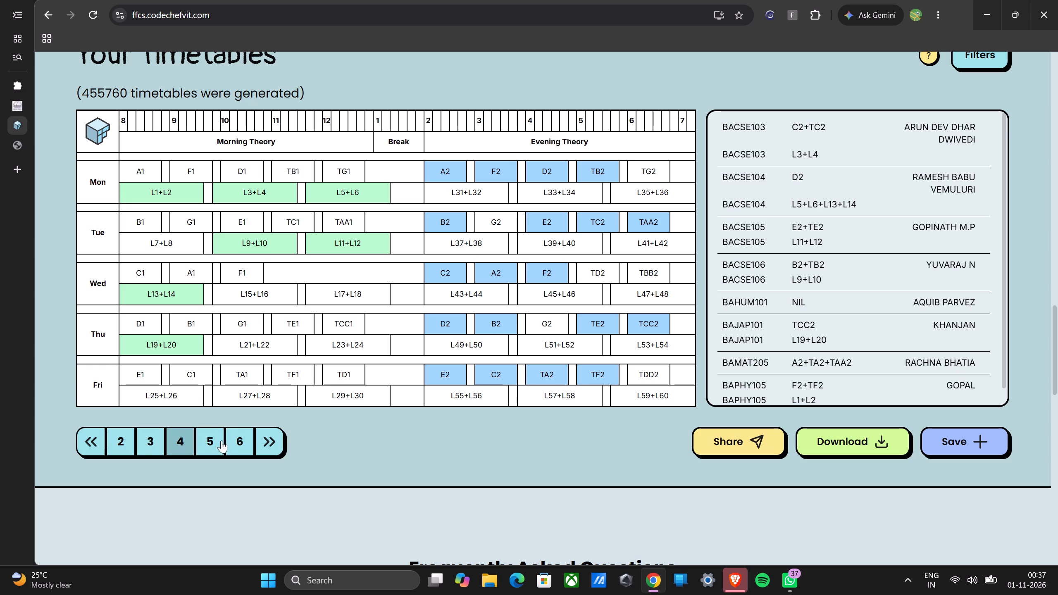
{"action": "left_click", "coordinate": [205, 447]}
{"action": "left_click", "coordinate": [220, 449]}
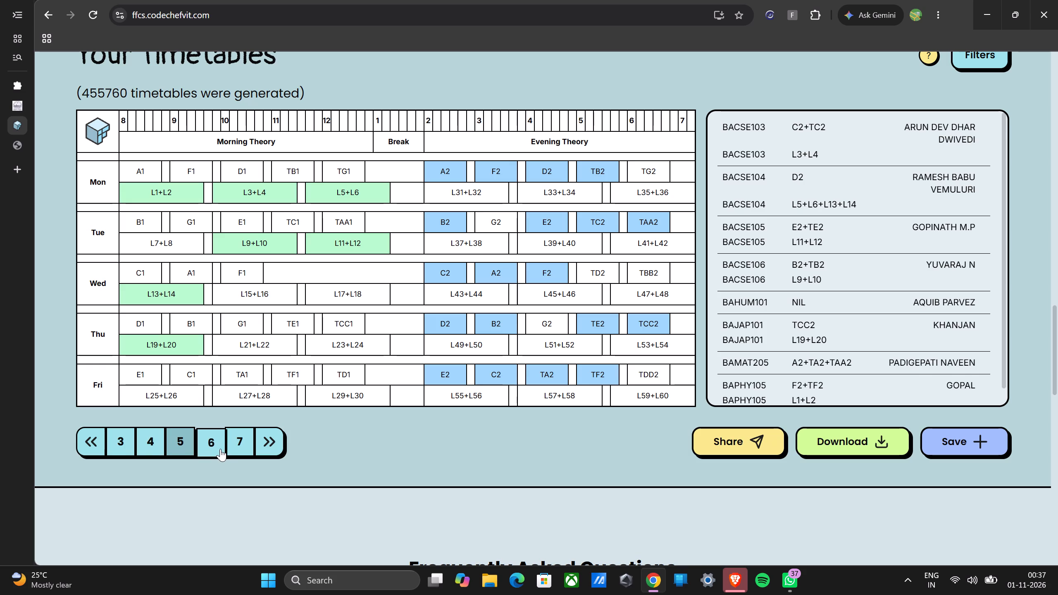
{"action": "left_click", "coordinate": [212, 445]}
{"action": "left_click", "coordinate": [212, 445]}
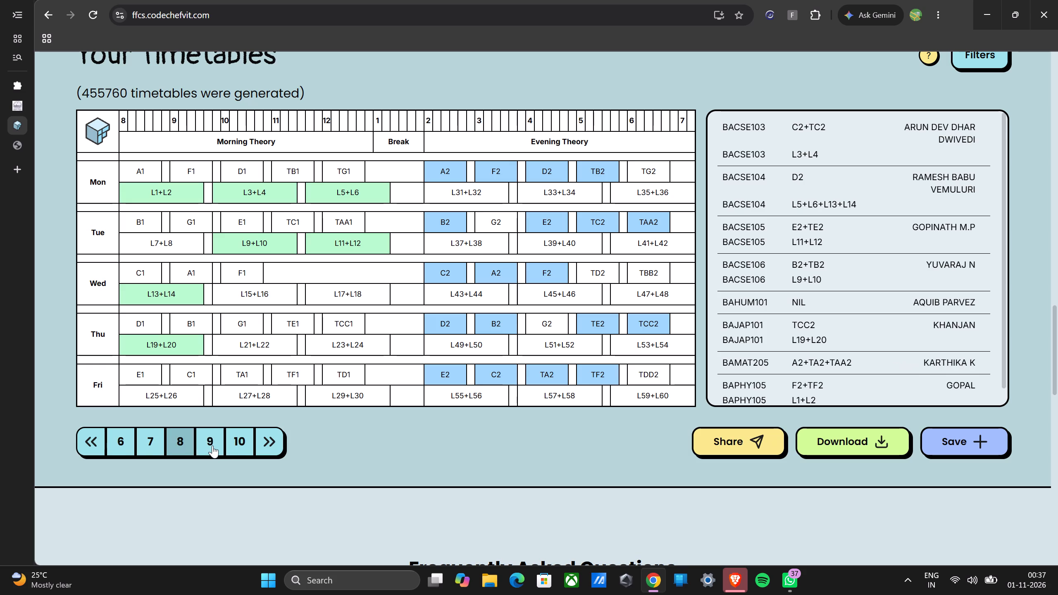
{"action": "left_click", "coordinate": [212, 445]}
{"action": "left_click", "coordinate": [212, 445]}
{"action": "left_click", "coordinate": [212, 445]}
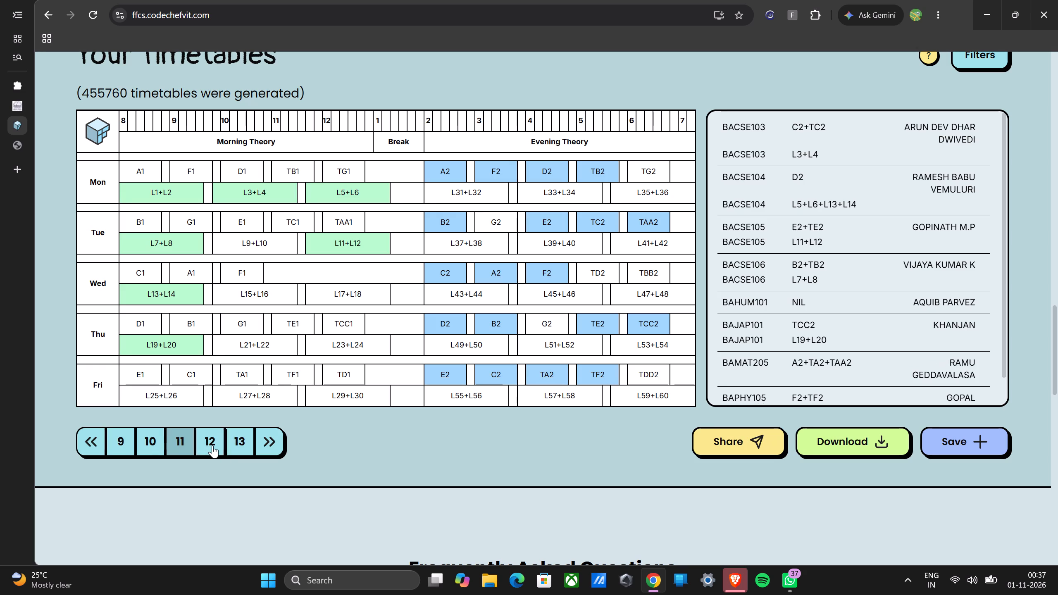
{"action": "left_click", "coordinate": [212, 445]}
{"action": "triple_click", "coordinate": [212, 445]}
{"action": "triple_click", "coordinate": [212, 445]}
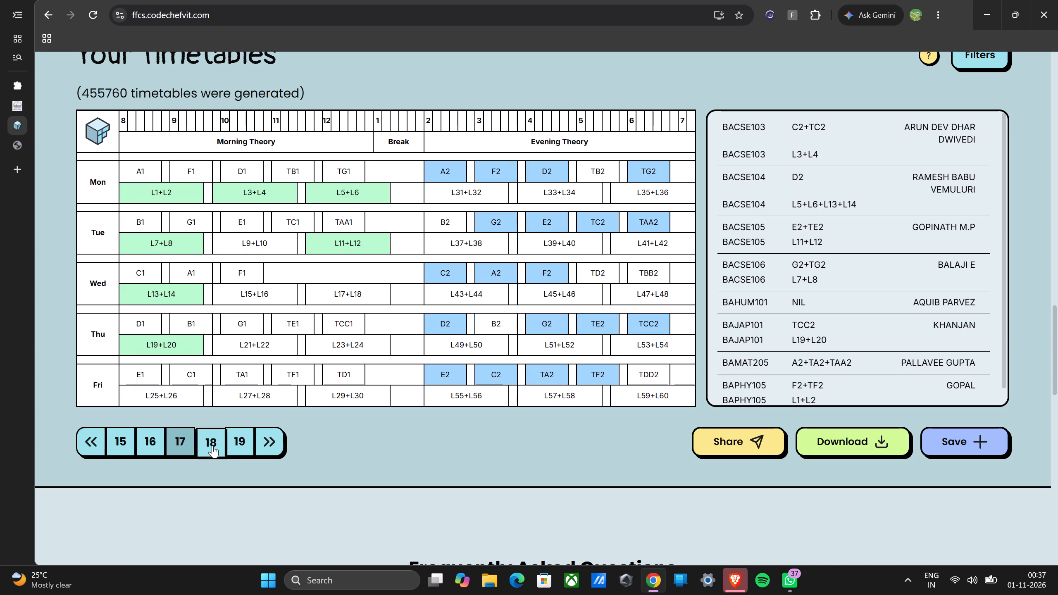
{"action": "triple_click", "coordinate": [212, 445]}
{"action": "triple_click", "coordinate": [212, 445]}
{"action": "triple_click", "coordinate": [212, 445]}
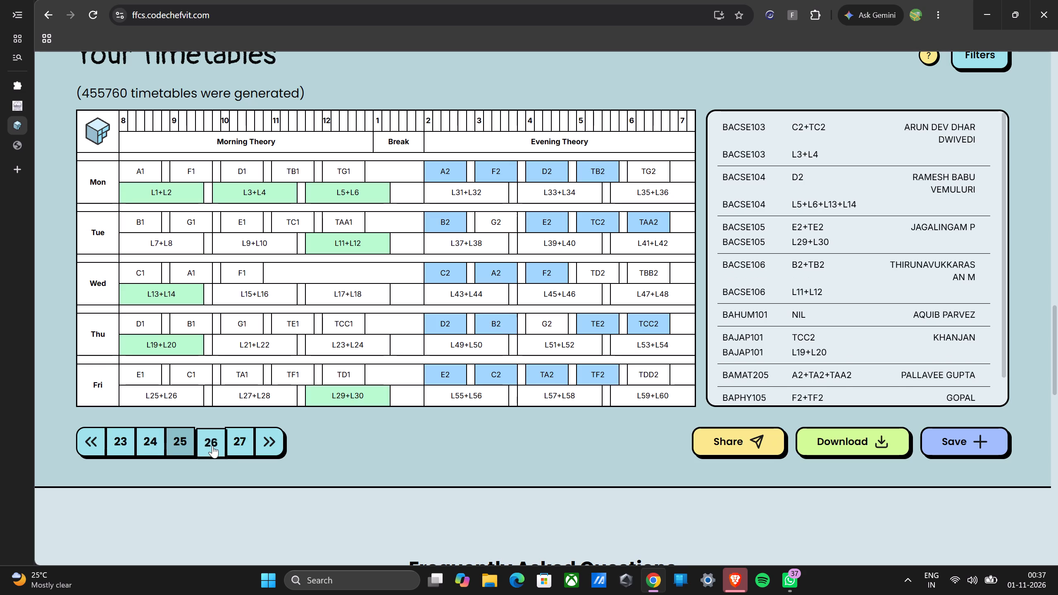
{"action": "left_click", "coordinate": [212, 445]}
{"action": "left_click", "coordinate": [212, 445]}
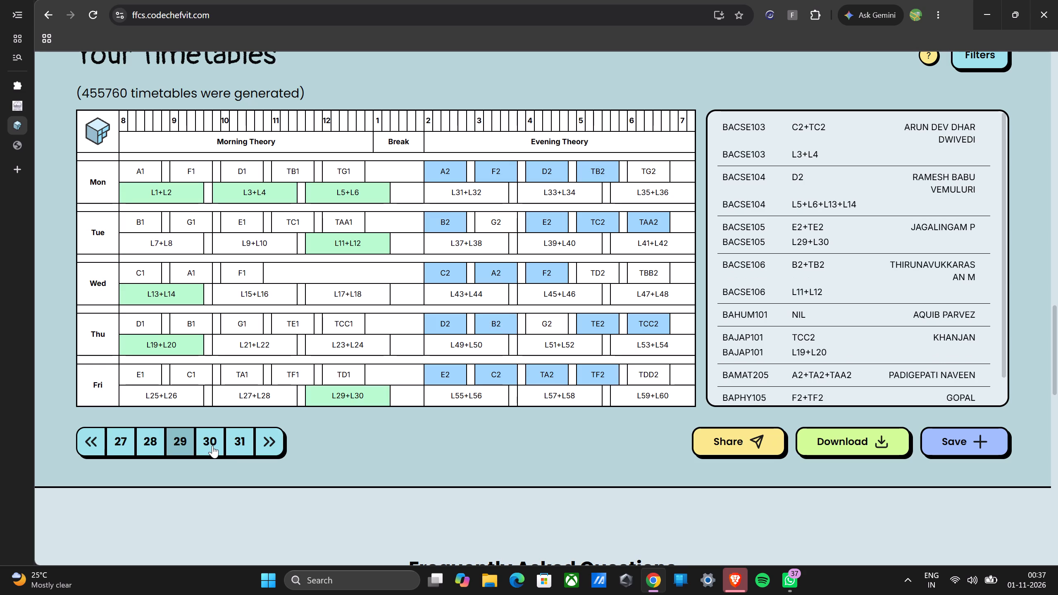
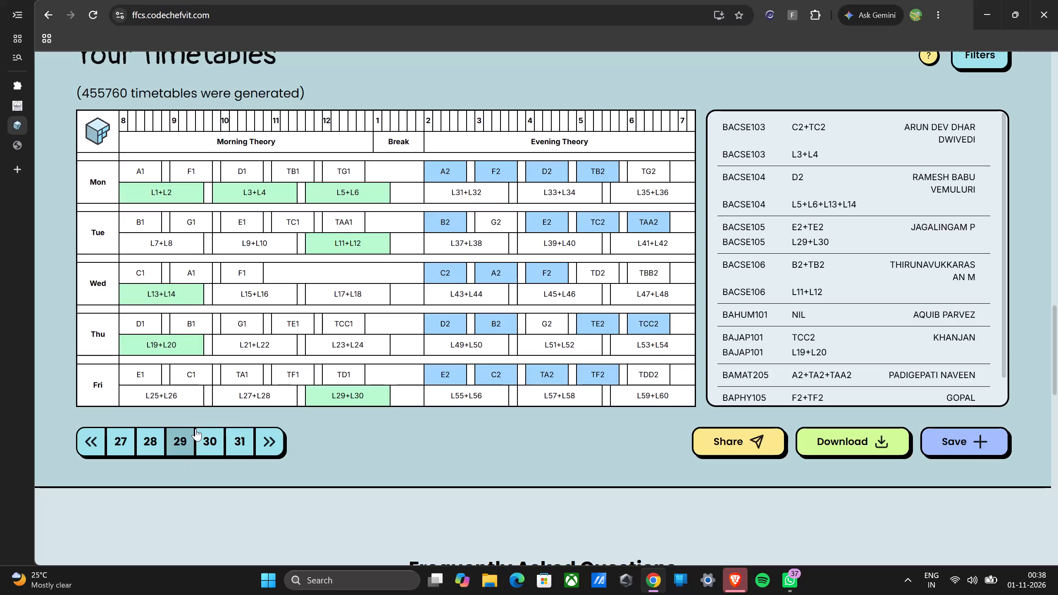
Page onward through the generated timetables from number 30 to number 49, comparing their slot layouts and faculty assignments.
{"action": "left_click", "coordinate": [203, 432]}
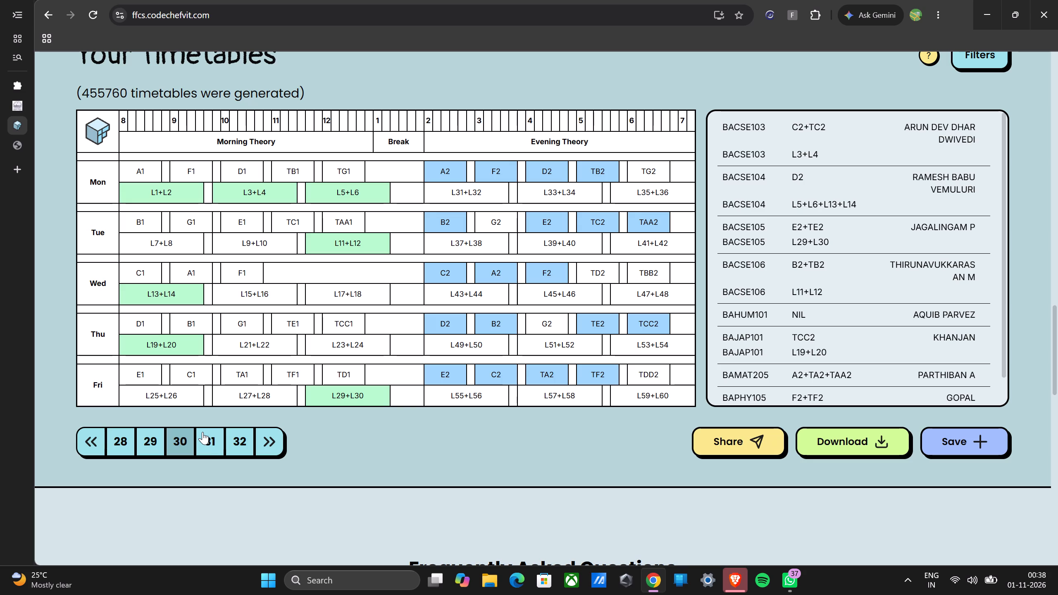
{"action": "left_click", "coordinate": [206, 448]}
{"action": "left_click", "coordinate": [206, 448]}
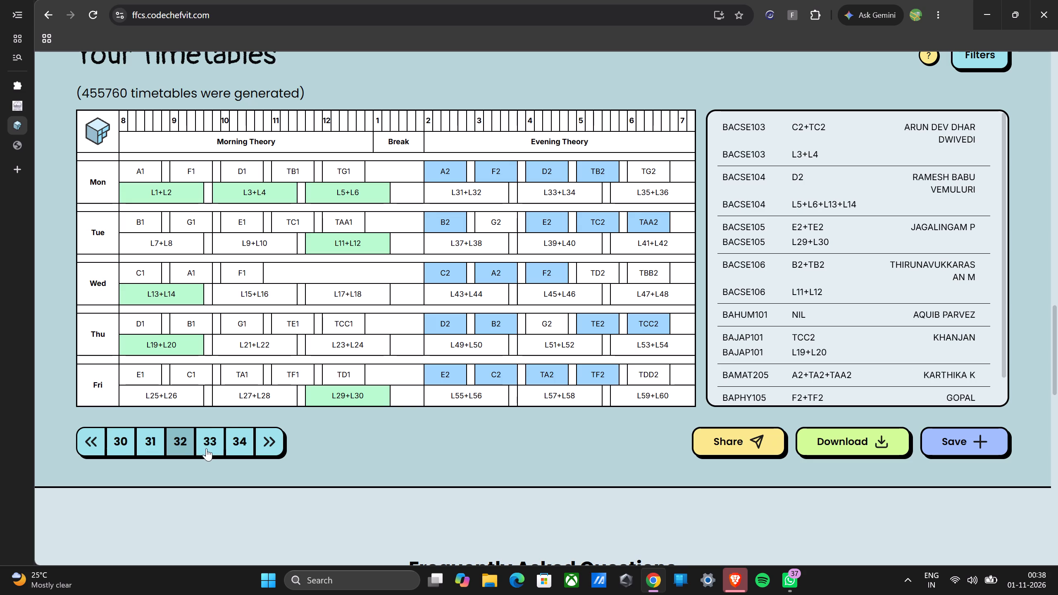
{"action": "double_click", "coordinate": [206, 448]}
{"action": "triple_click", "coordinate": [206, 448]}
{"action": "triple_click", "coordinate": [206, 448]}
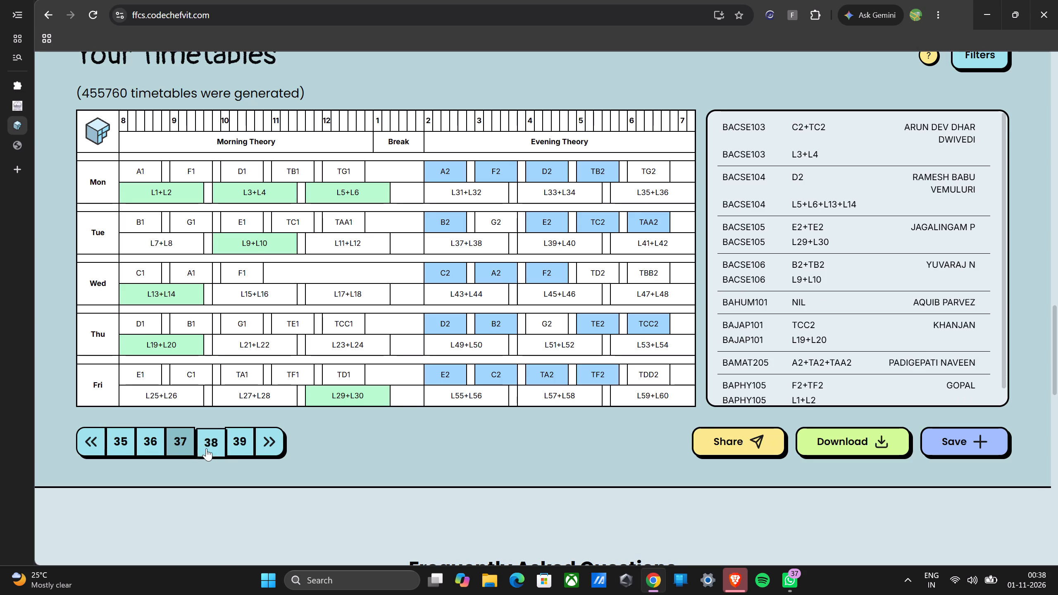
{"action": "triple_click", "coordinate": [206, 448]}
{"action": "left_click", "coordinate": [206, 448]}
{"action": "left_click", "coordinate": [206, 448]}
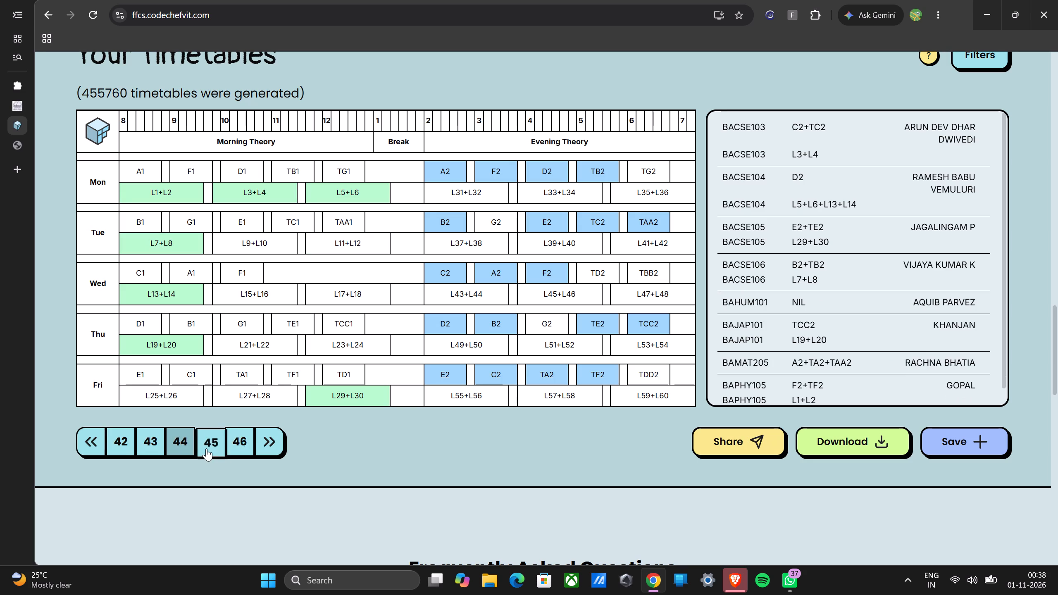
{"action": "triple_click", "coordinate": [206, 448]}
{"action": "left_click", "coordinate": [206, 448]}
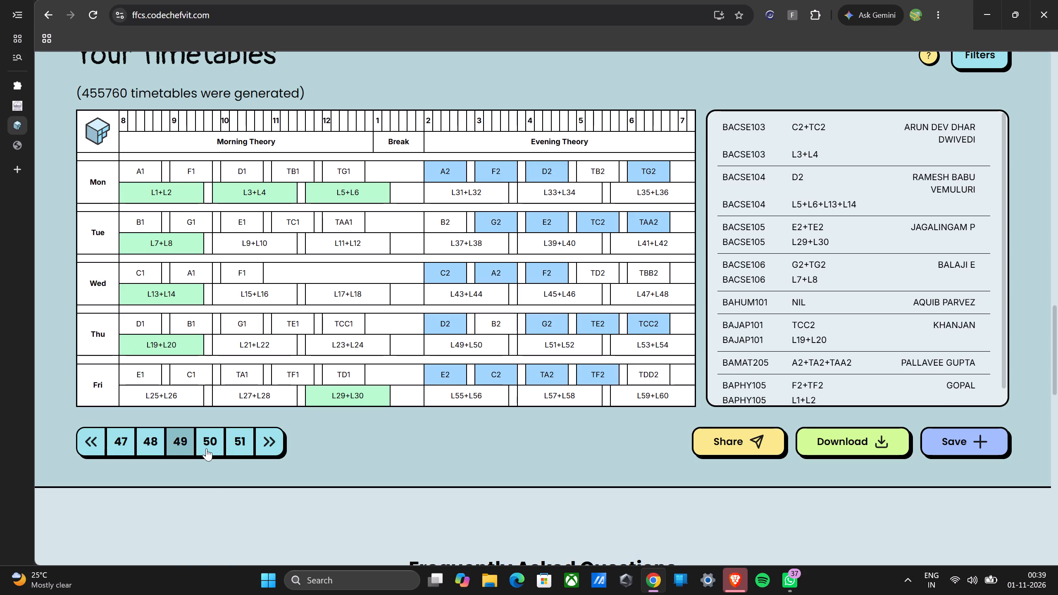
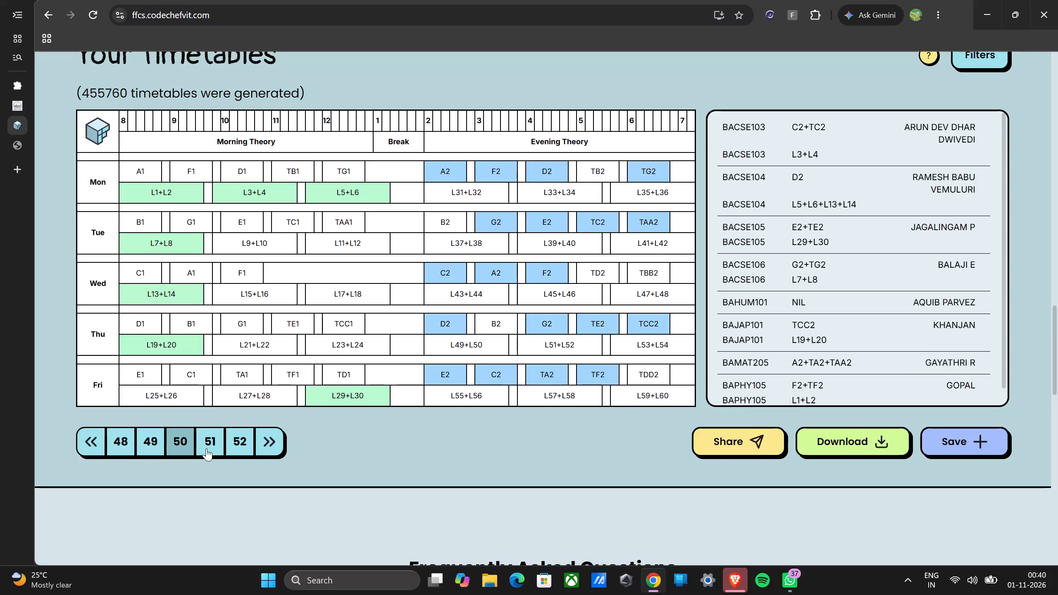
Page onward through the generated timetables from number 50 to number 64, comparing their slot layouts and faculty assignments.
{"action": "left_click", "coordinate": [206, 448]}
{"action": "left_click", "coordinate": [206, 448]}
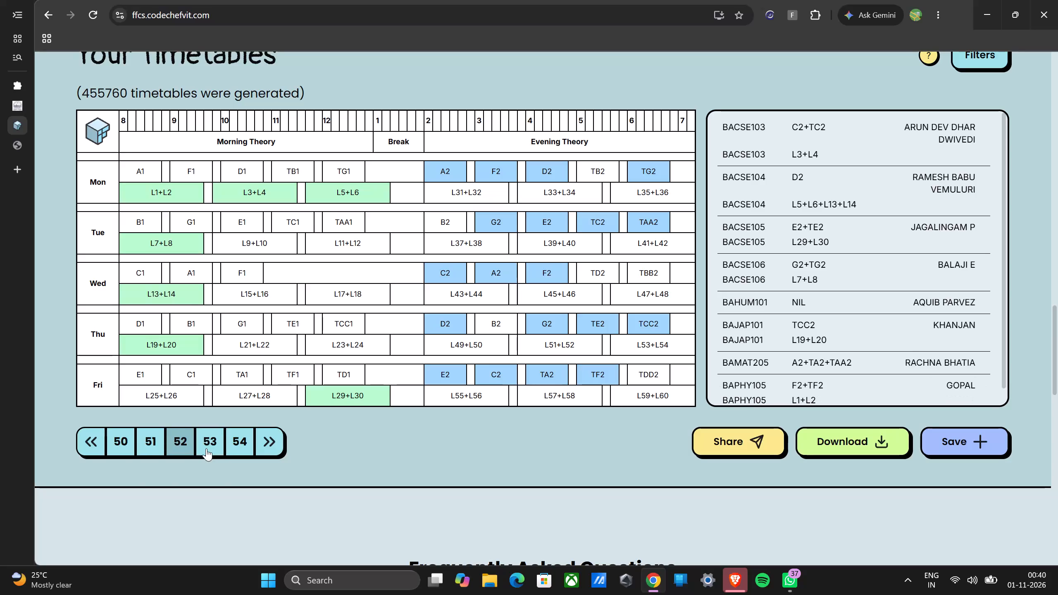
{"action": "left_click", "coordinate": [206, 448]}
{"action": "left_click", "coordinate": [206, 448]}
{"action": "left_click", "coordinate": [206, 448]}
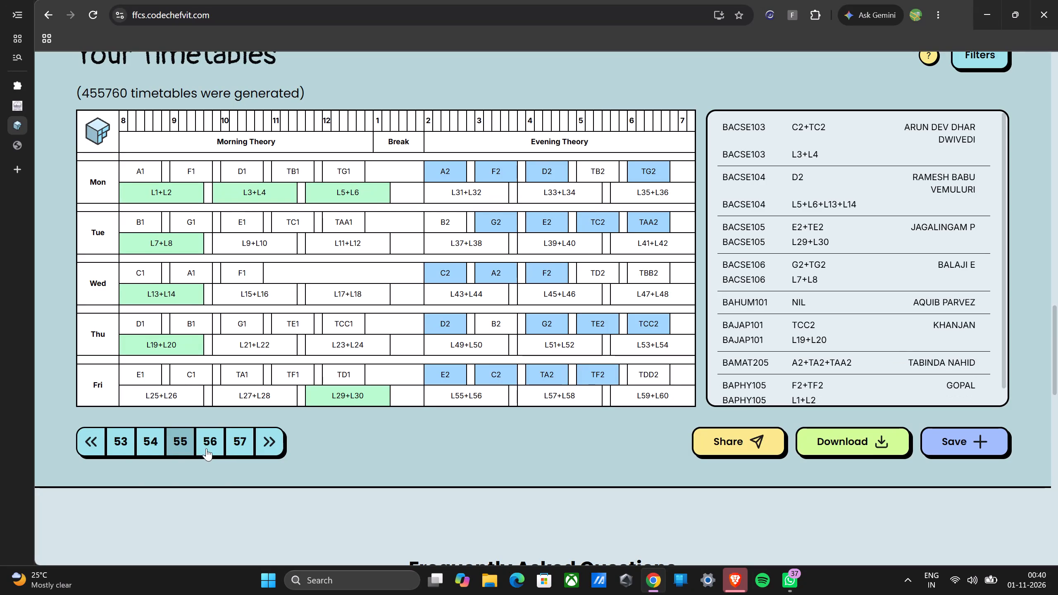
{"action": "left_click", "coordinate": [206, 448]}
{"action": "left_click", "coordinate": [206, 448]}
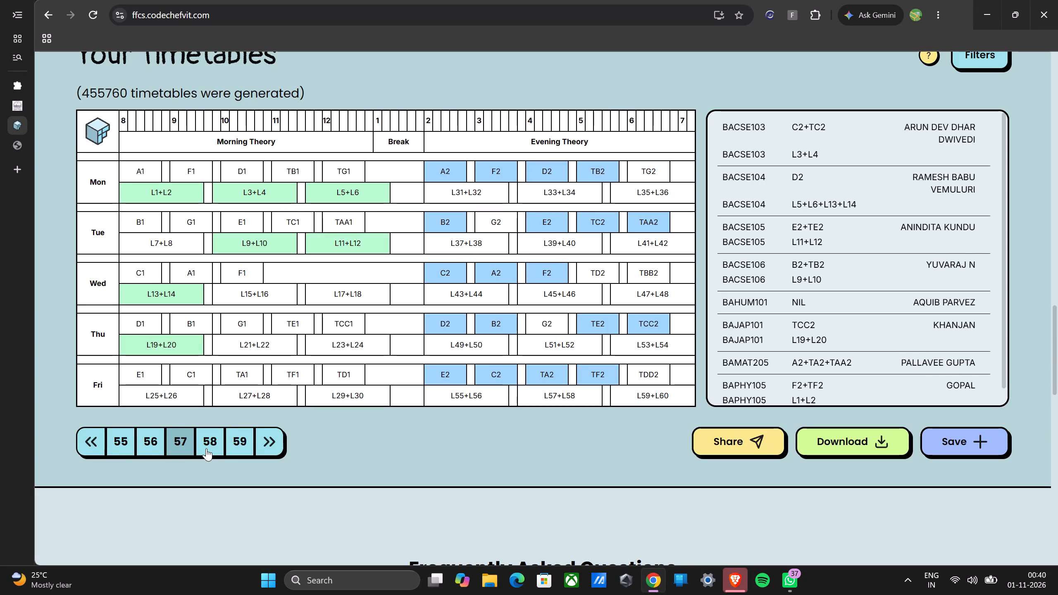
{"action": "left_click", "coordinate": [206, 448]}
{"action": "left_click", "coordinate": [206, 448]}
{"action": "left_click", "coordinate": [206, 448]}
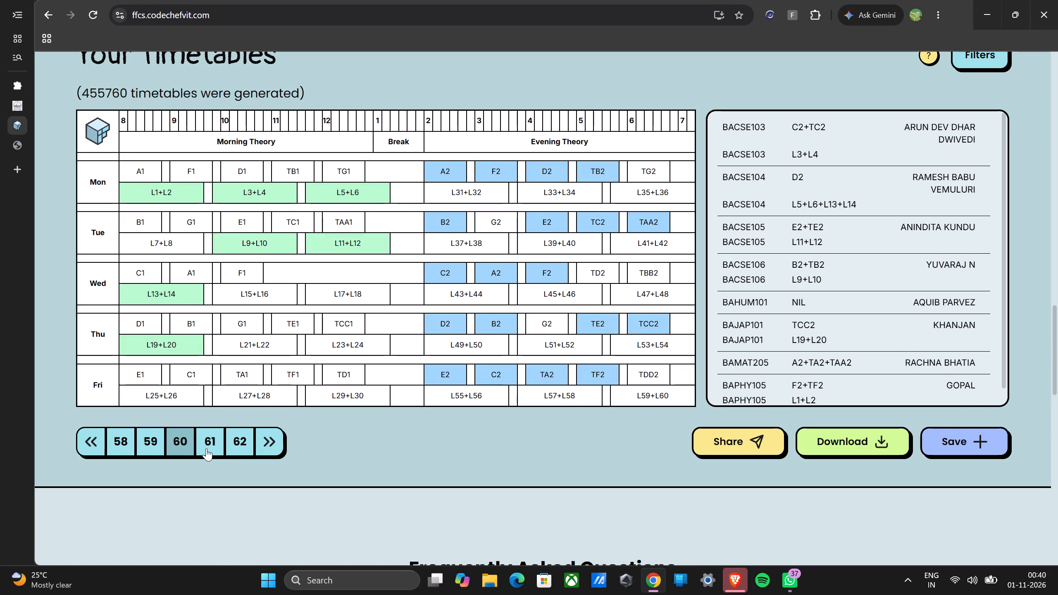
{"action": "left_click", "coordinate": [206, 448]}
{"action": "left_click", "coordinate": [206, 448]}
{"action": "double_click", "coordinate": [206, 448]}
{"action": "left_click", "coordinate": [206, 448]}
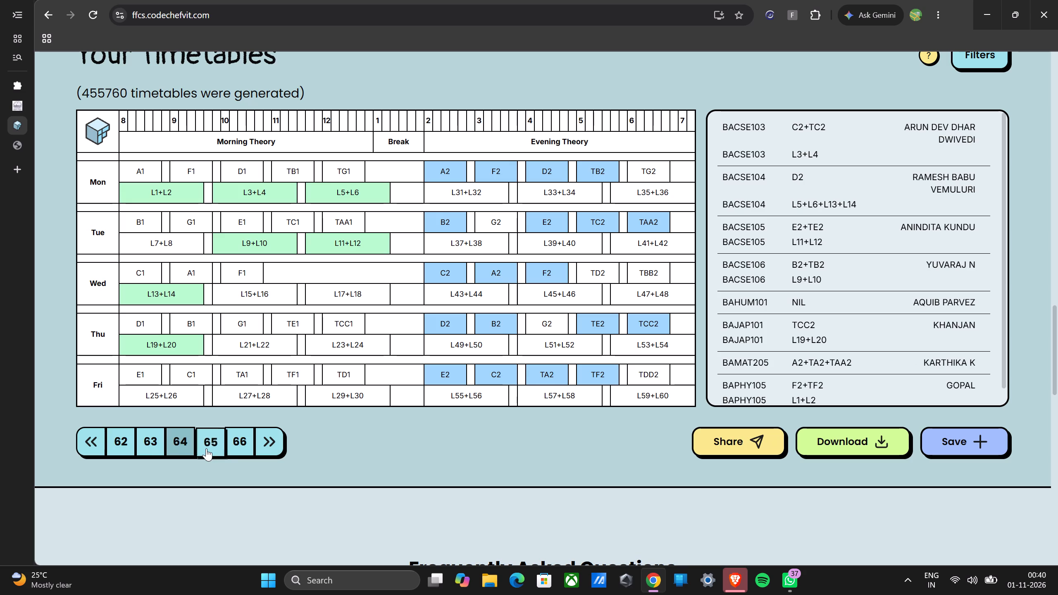
Continue through the generated timetables from number 64 to number 87, examining lab slots and assigned faculty for each course.
{"action": "left_click", "coordinate": [206, 448]}
{"action": "triple_click", "coordinate": [206, 448]}
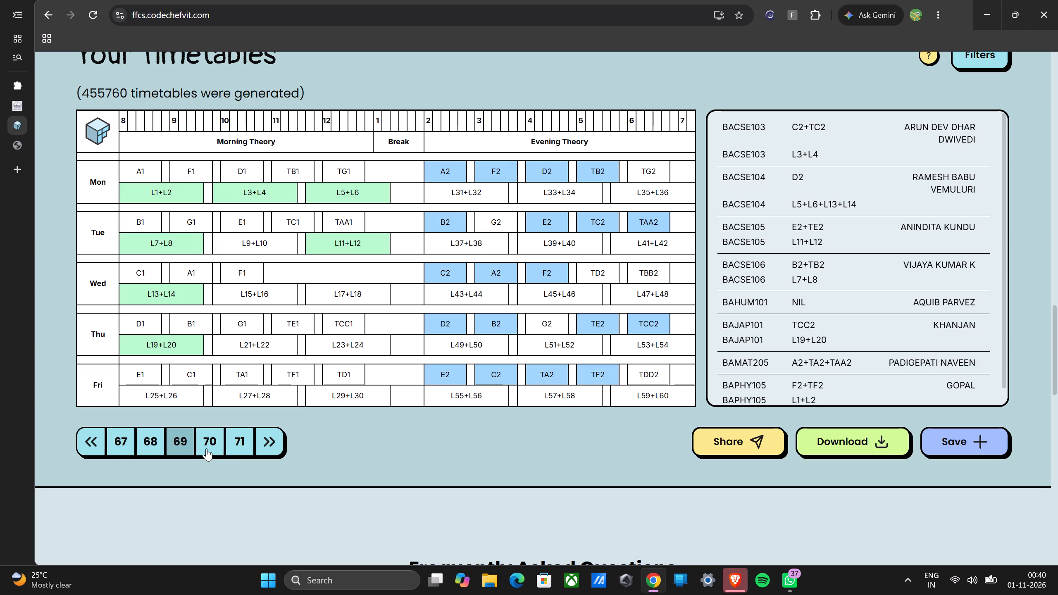
{"action": "left_click", "coordinate": [206, 448]}
{"action": "triple_click", "coordinate": [206, 448]}
{"action": "triple_click", "coordinate": [206, 448]}
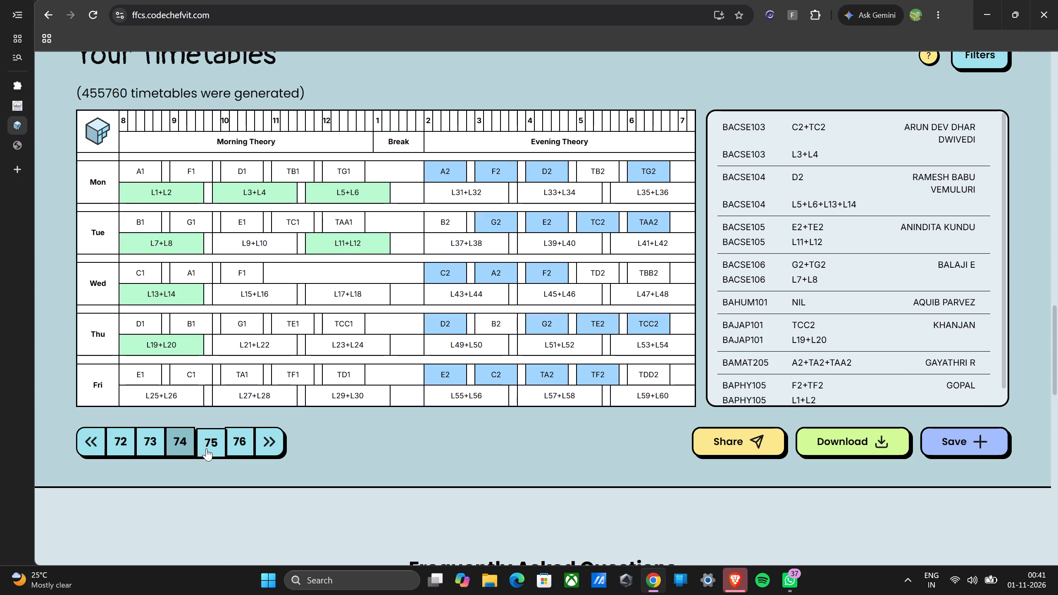
{"action": "triple_click", "coordinate": [206, 448]}
{"action": "left_click", "coordinate": [206, 448]}
{"action": "double_click", "coordinate": [206, 448]}
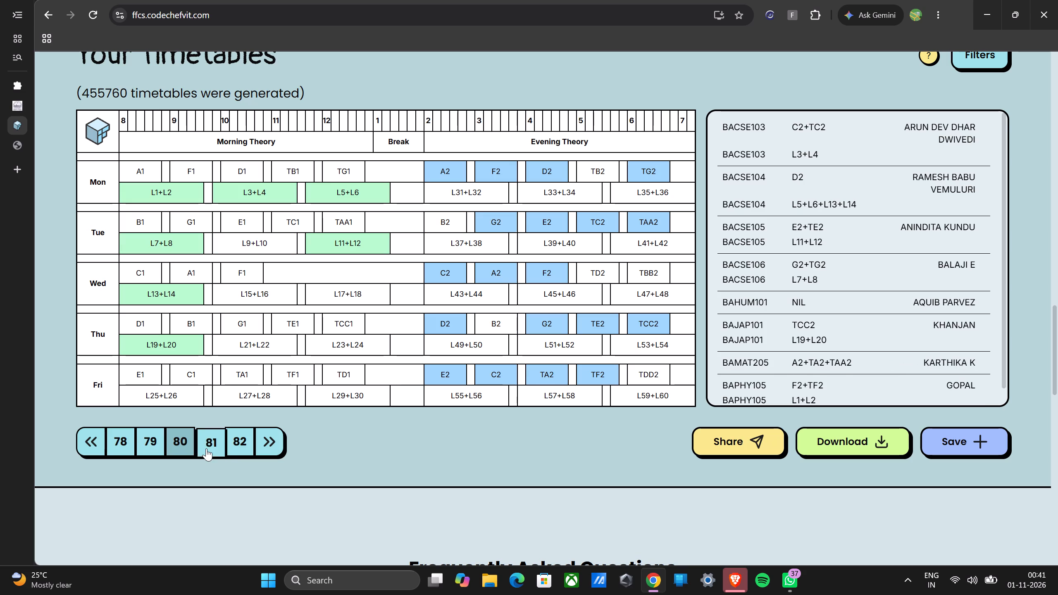
{"action": "left_click", "coordinate": [206, 448]}
{"action": "left_click", "coordinate": [206, 448]}
{"action": "left_click", "coordinate": [206, 448]}
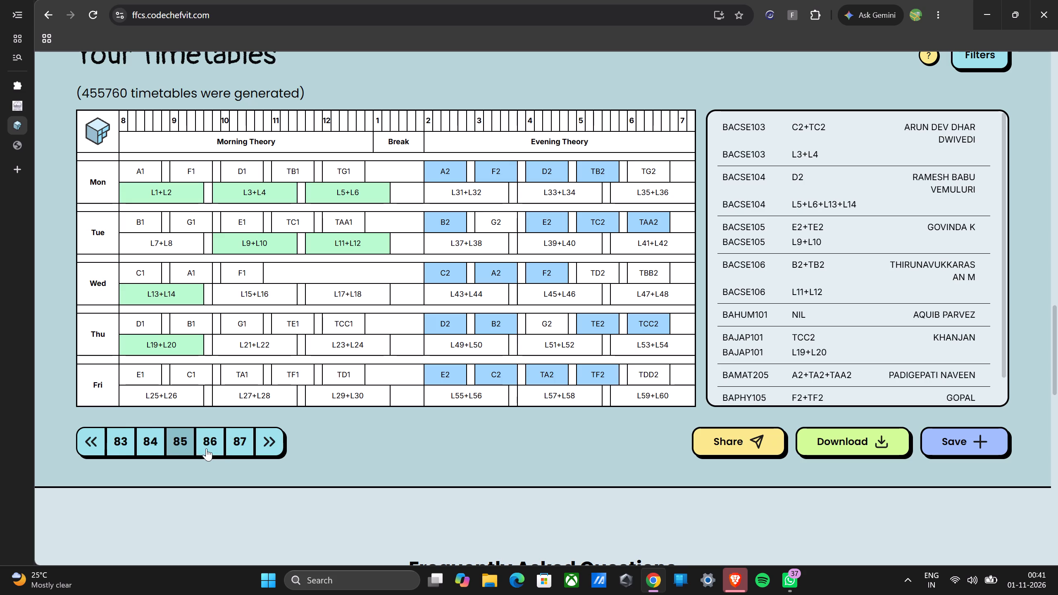
{"action": "left_click", "coordinate": [206, 448]}
{"action": "left_click", "coordinate": [206, 448]}
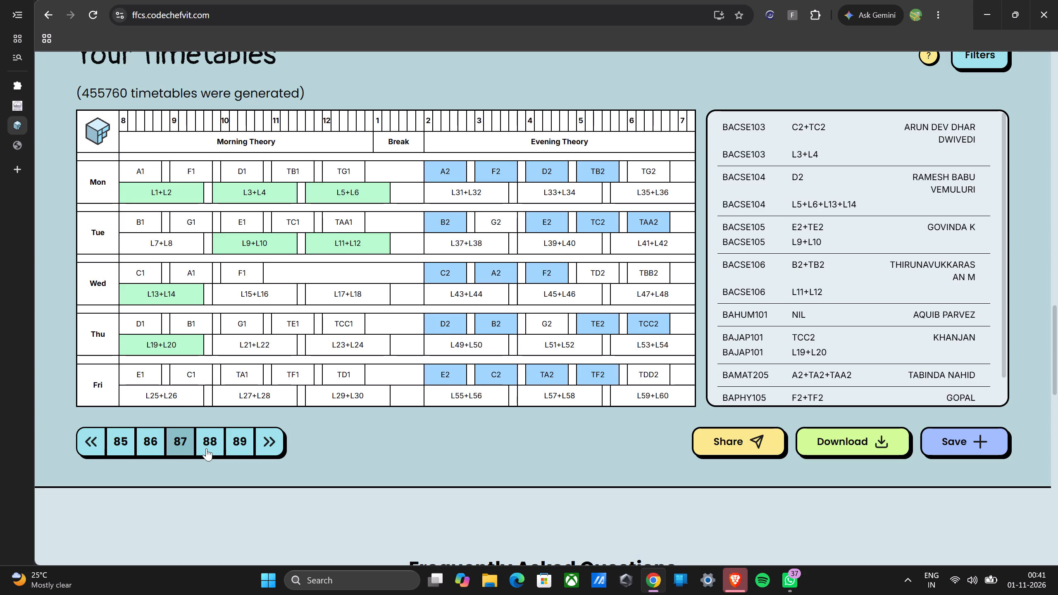
Browse the generated timetables from number 87 to number 106, comparing theory and lab slots and the faculty list.
{"action": "left_click", "coordinate": [206, 448]}
{"action": "left_click", "coordinate": [206, 448]}
{"action": "left_click", "coordinate": [206, 448]}
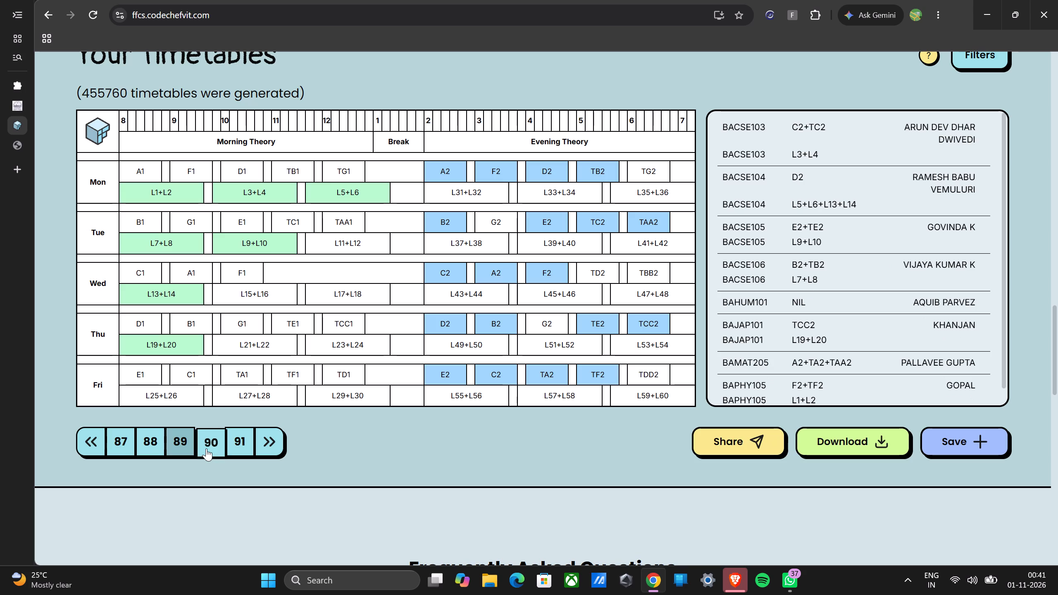
{"action": "left_click", "coordinate": [206, 448]}
{"action": "left_click", "coordinate": [206, 448]}
{"action": "double_click", "coordinate": [206, 448]}
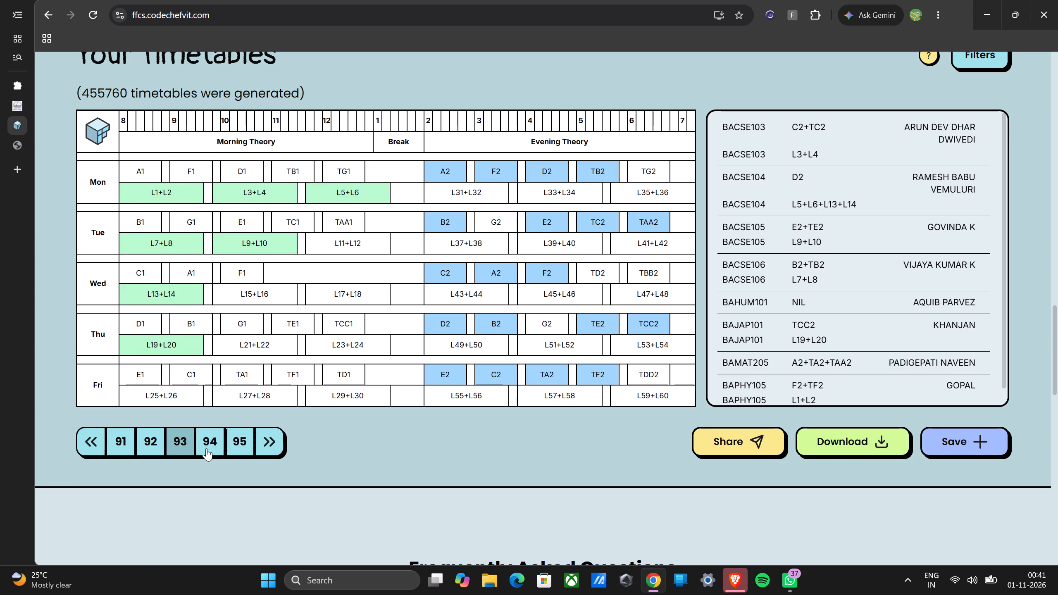
{"action": "left_click", "coordinate": [206, 448]}
{"action": "left_click", "coordinate": [206, 448]}
{"action": "triple_click", "coordinate": [206, 448]}
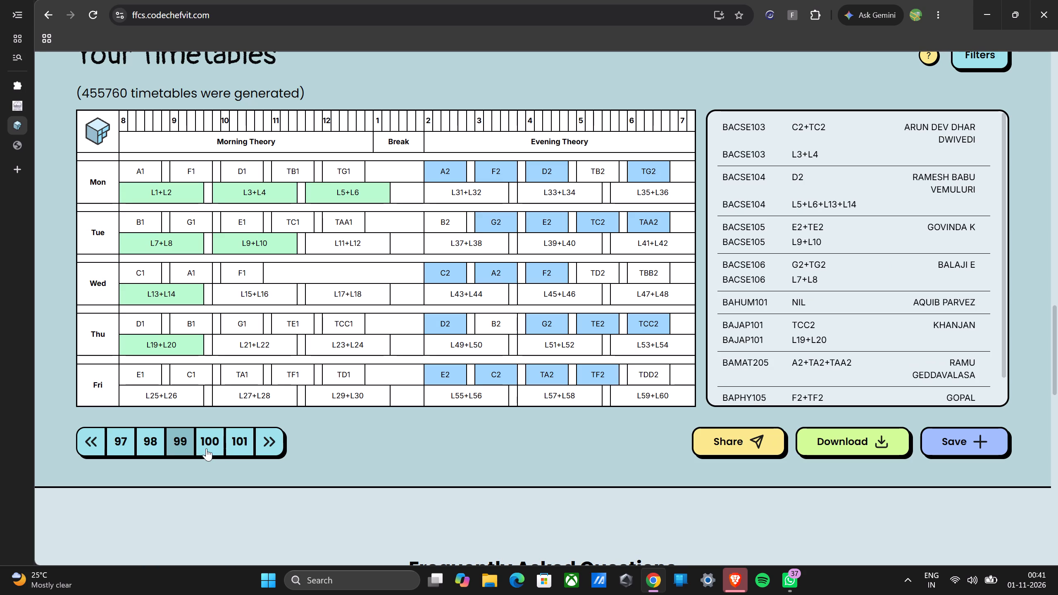
{"action": "left_click", "coordinate": [206, 448]}
{"action": "left_click", "coordinate": [206, 448]}
{"action": "left_click", "coordinate": [206, 448]}
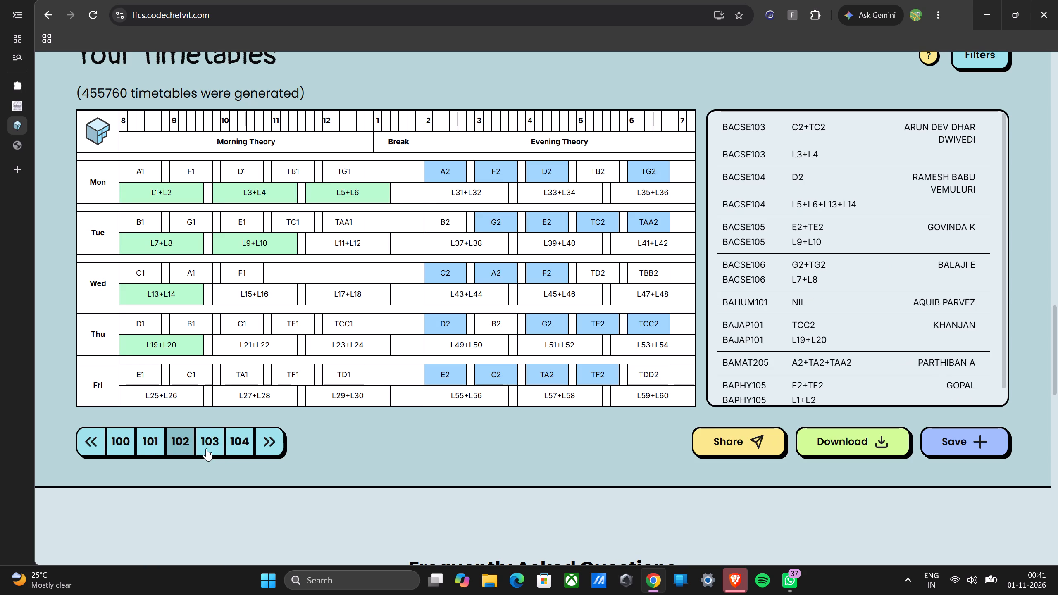
{"action": "left_click", "coordinate": [206, 448]}
{"action": "left_click", "coordinate": [206, 448]}
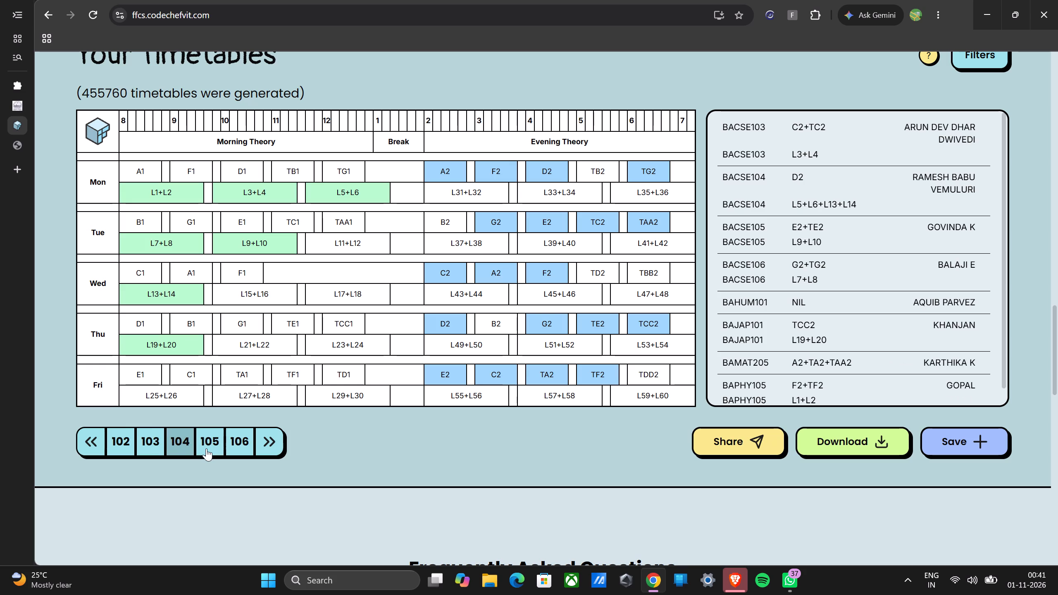
{"action": "double_click", "coordinate": [206, 448]}
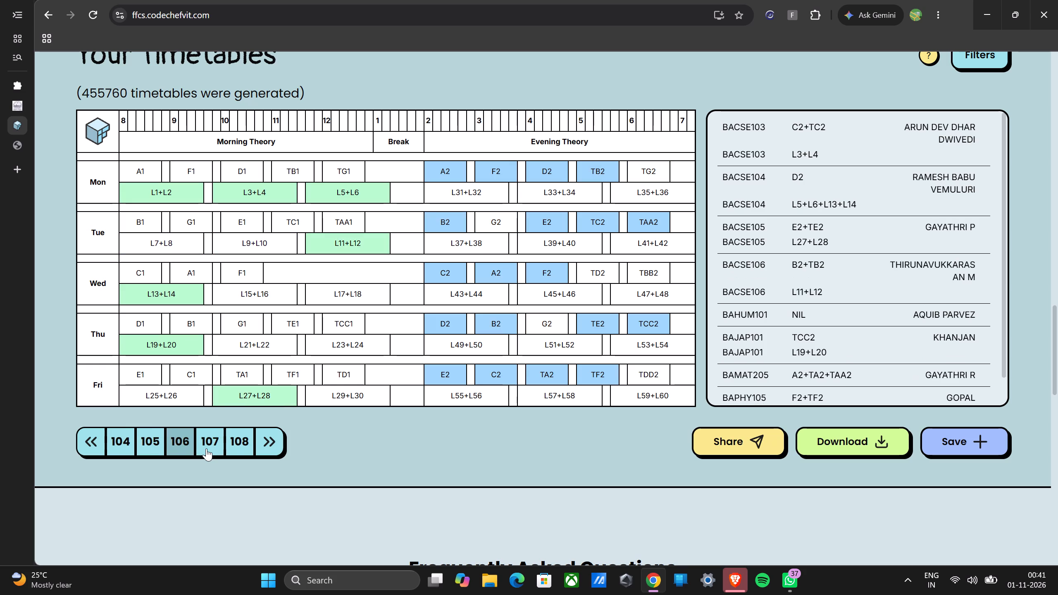
Page onward from timetable number 106 to number 118, checking the slot layouts and faculty assignments.
{"action": "left_click", "coordinate": [206, 448]}
{"action": "left_click", "coordinate": [206, 448]}
{"action": "left_click", "coordinate": [206, 448]}
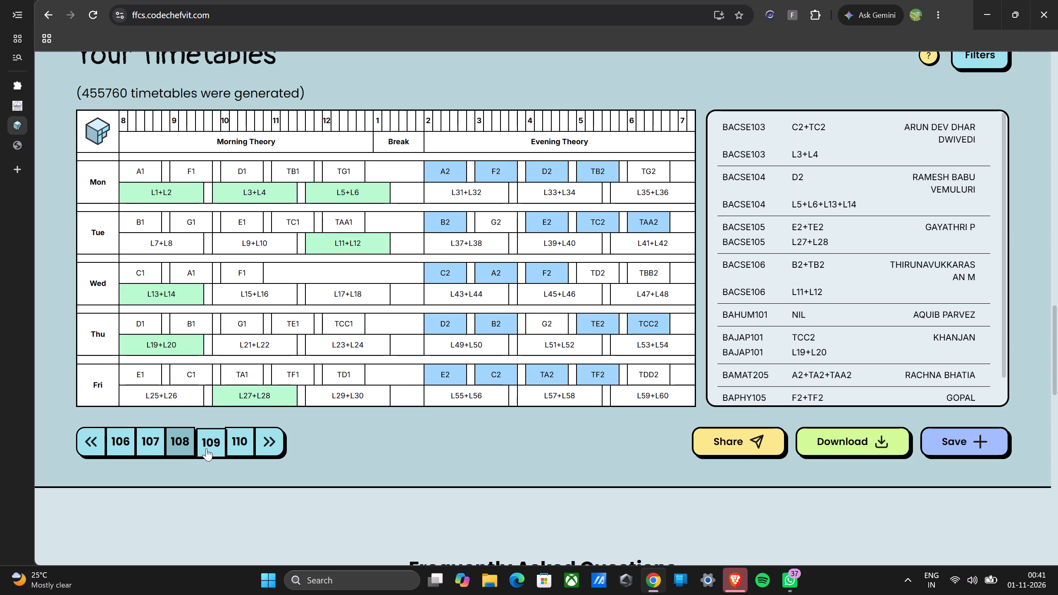
{"action": "left_click", "coordinate": [206, 448]}
{"action": "left_click", "coordinate": [206, 448]}
{"action": "triple_click", "coordinate": [206, 448]}
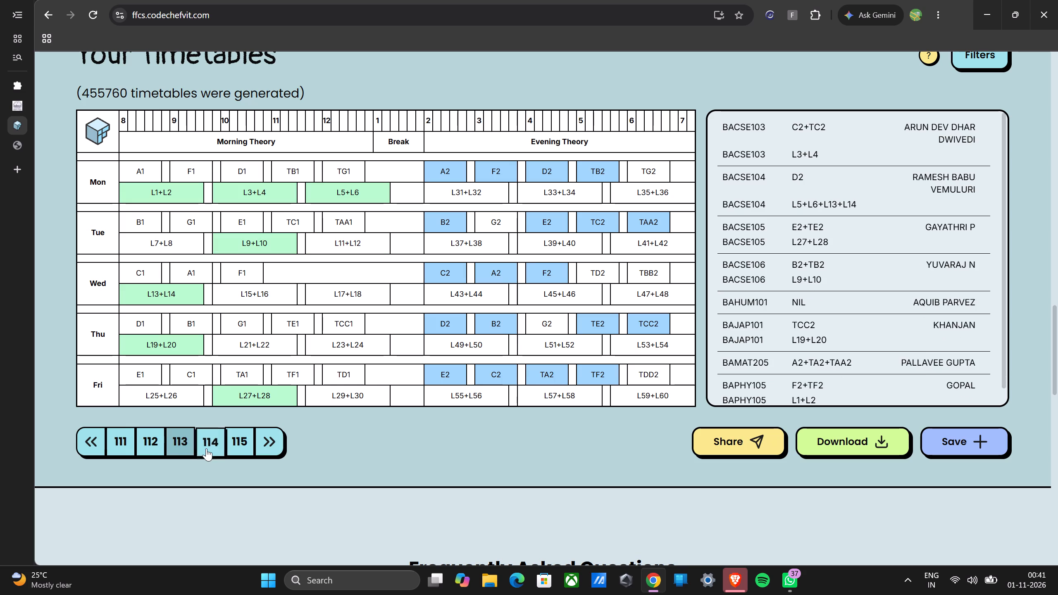
{"action": "double_click", "coordinate": [206, 448]}
{"action": "left_click", "coordinate": [206, 448]}
{"action": "left_click", "coordinate": [206, 448]}
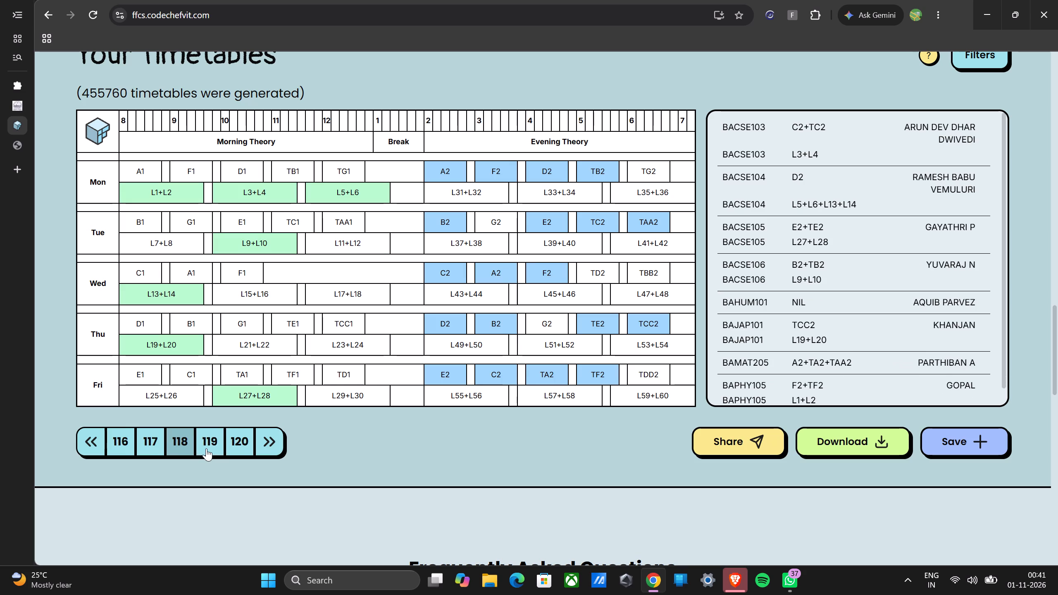
Advance through the generated timetables from number 118 to number 138, looking for a different slot and faculty combination.
{"action": "left_click", "coordinate": [206, 448]}
{"action": "left_click", "coordinate": [206, 448]}
{"action": "left_click", "coordinate": [206, 448]}
{"action": "left_click", "coordinate": [206, 448]}
{"action": "left_click", "coordinate": [206, 448]}
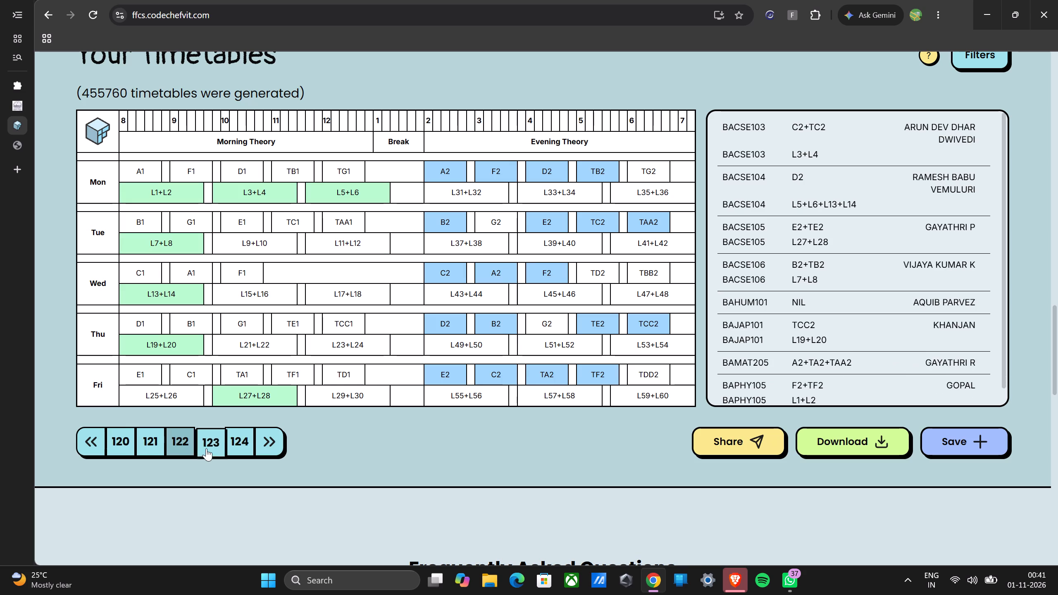
{"action": "left_click", "coordinate": [206, 448]}
{"action": "triple_click", "coordinate": [206, 448]}
{"action": "triple_click", "coordinate": [206, 448]}
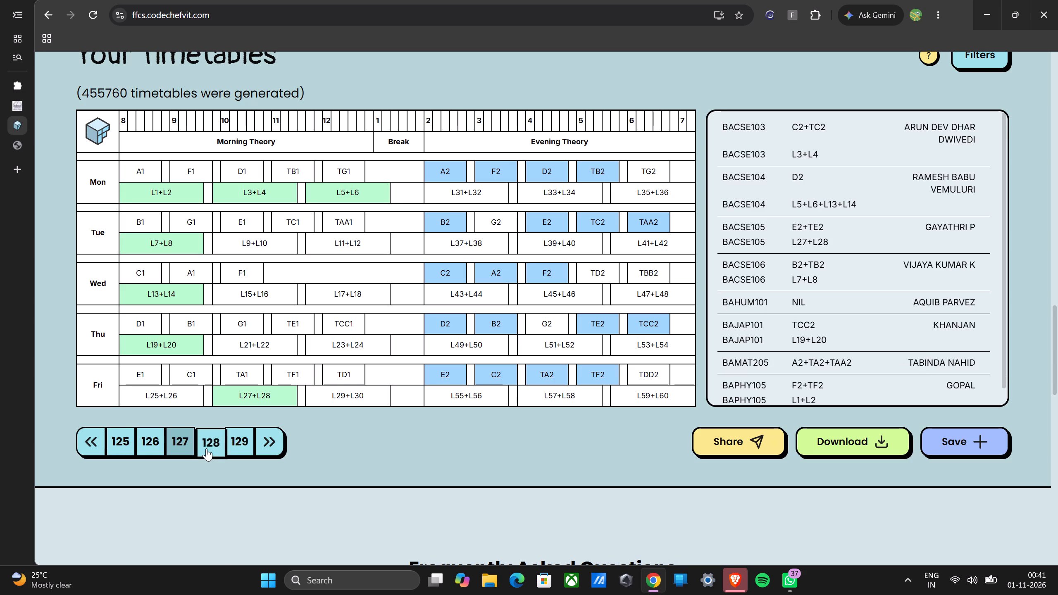
{"action": "left_click", "coordinate": [206, 448]}
{"action": "triple_click", "coordinate": [206, 448]}
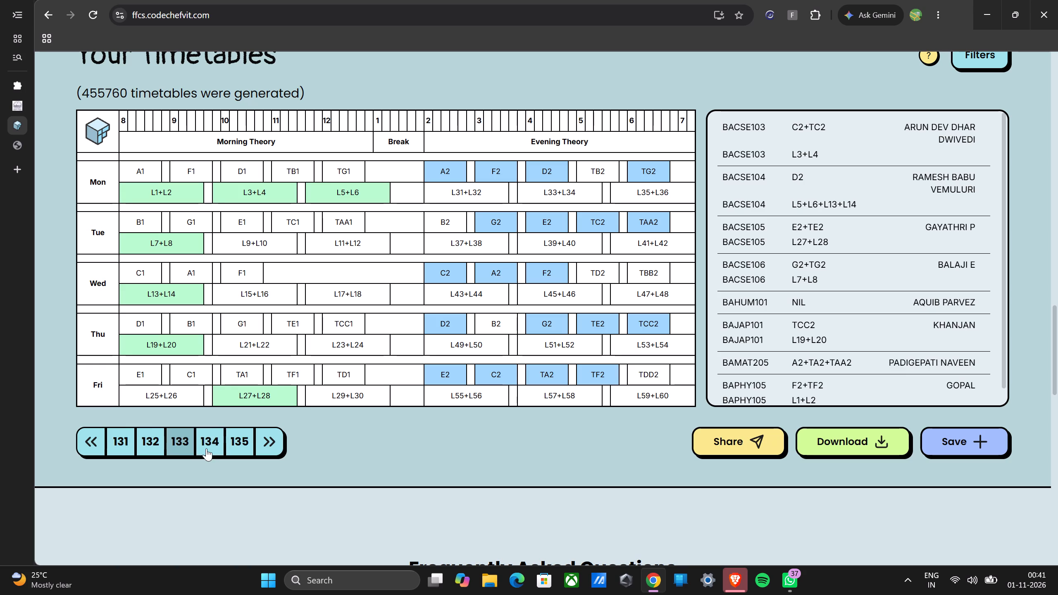
{"action": "triple_click", "coordinate": [206, 448]}
{"action": "left_click", "coordinate": [206, 448]}
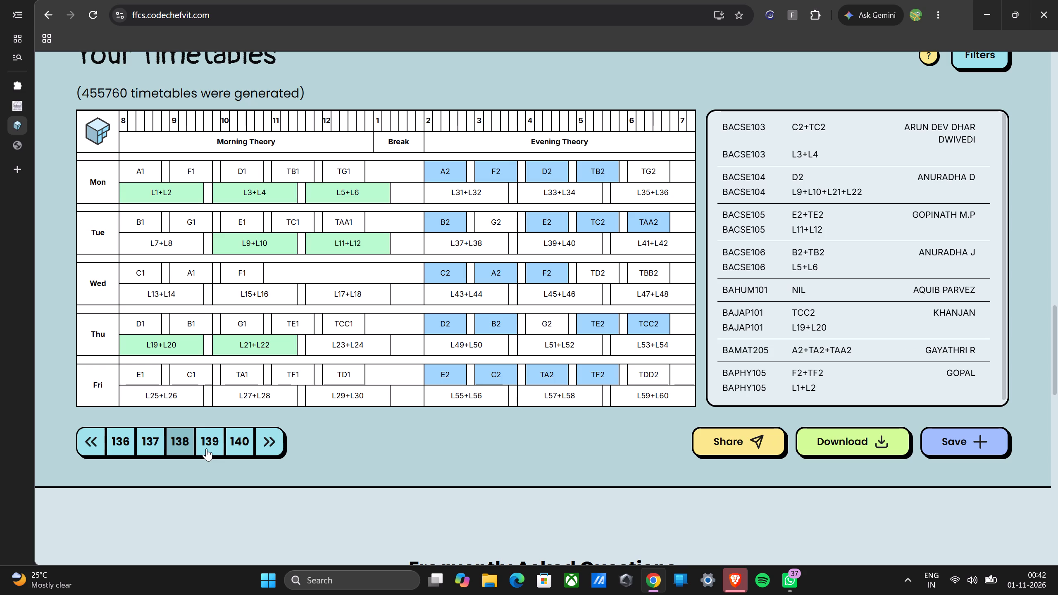
Go back to generated timetable number 137 and save it to the account.
{"action": "left_click", "coordinate": [153, 441]}
{"action": "left_click", "coordinate": [153, 441]}
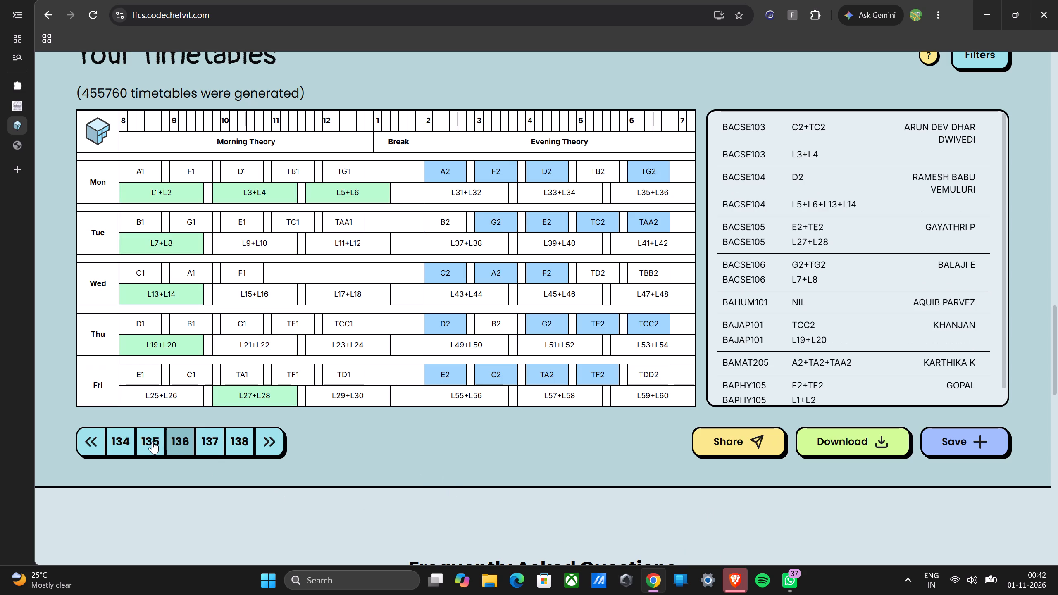
{"action": "left_click", "coordinate": [208, 446]}
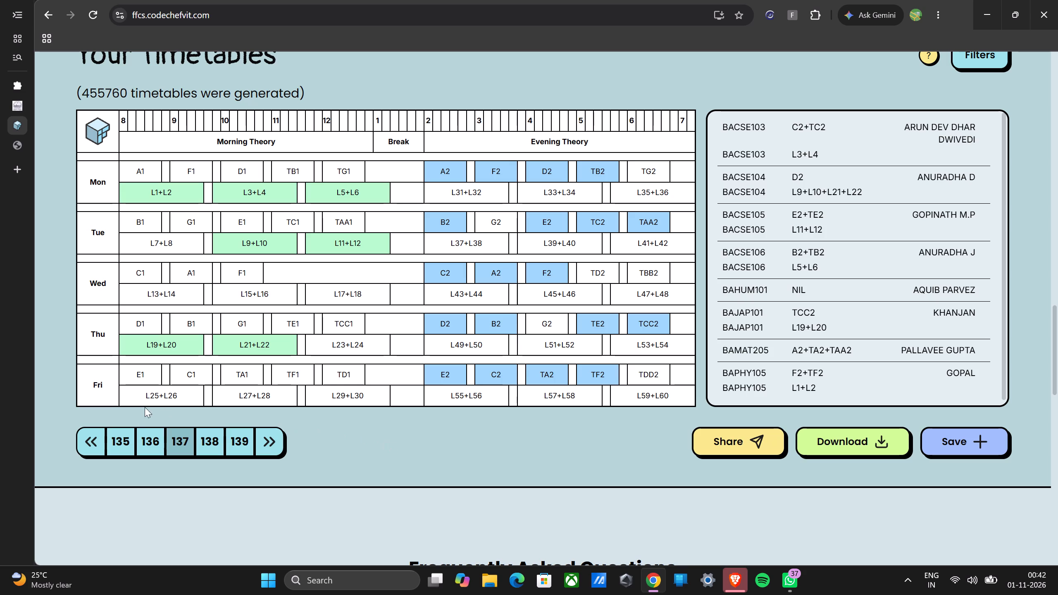
{"action": "left_click", "coordinate": [983, 439]}
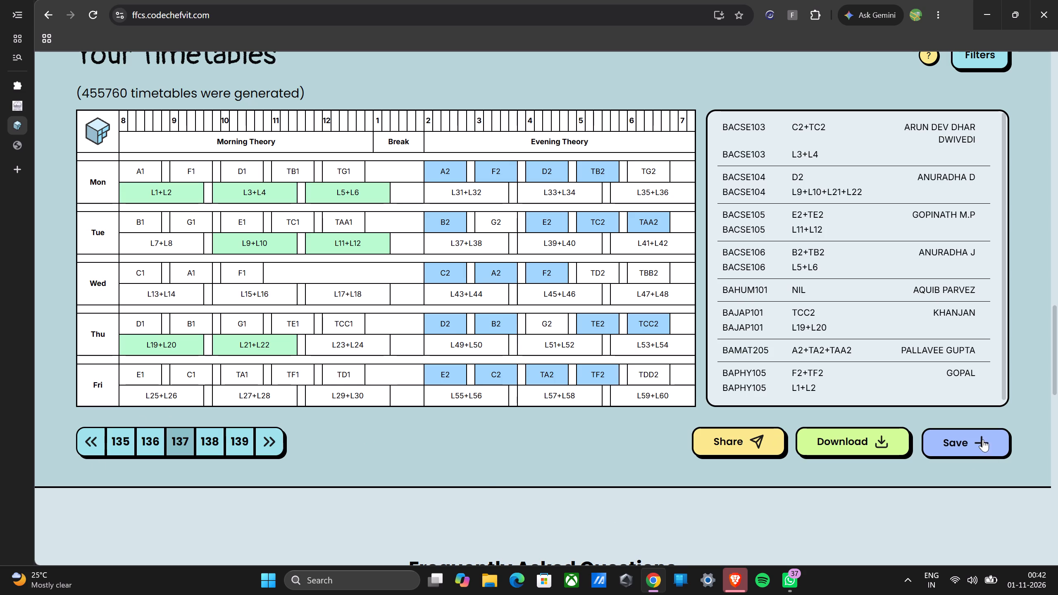
{"action": "left_click", "coordinate": [660, 336]}
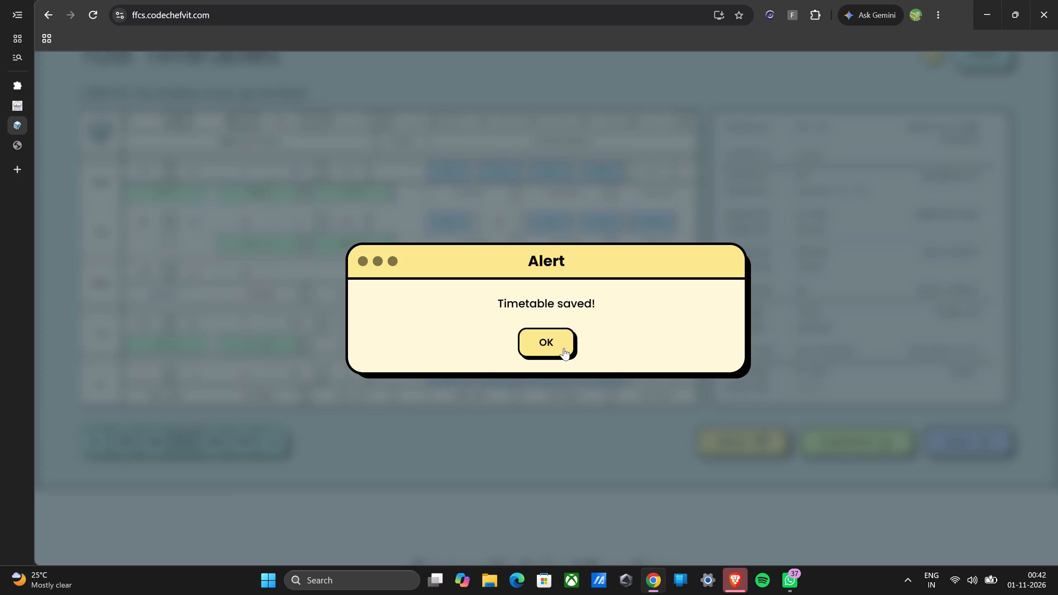
{"action": "left_click", "coordinate": [564, 348]}
Open the sharing options for timetable number 137 and copy its share link.
{"action": "left_click", "coordinate": [760, 435]}
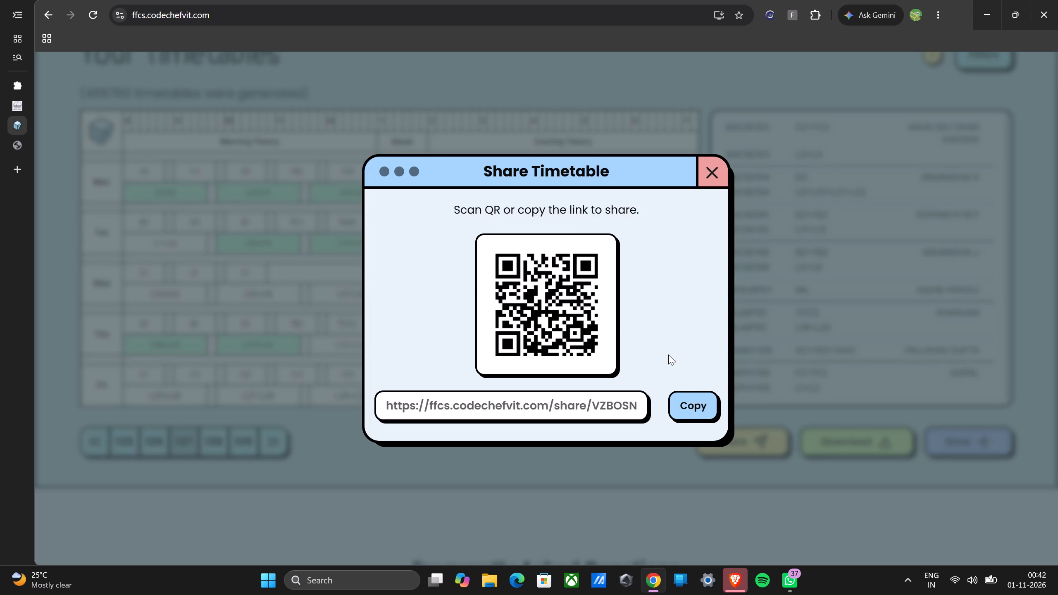
{"action": "left_click", "coordinate": [691, 407]}
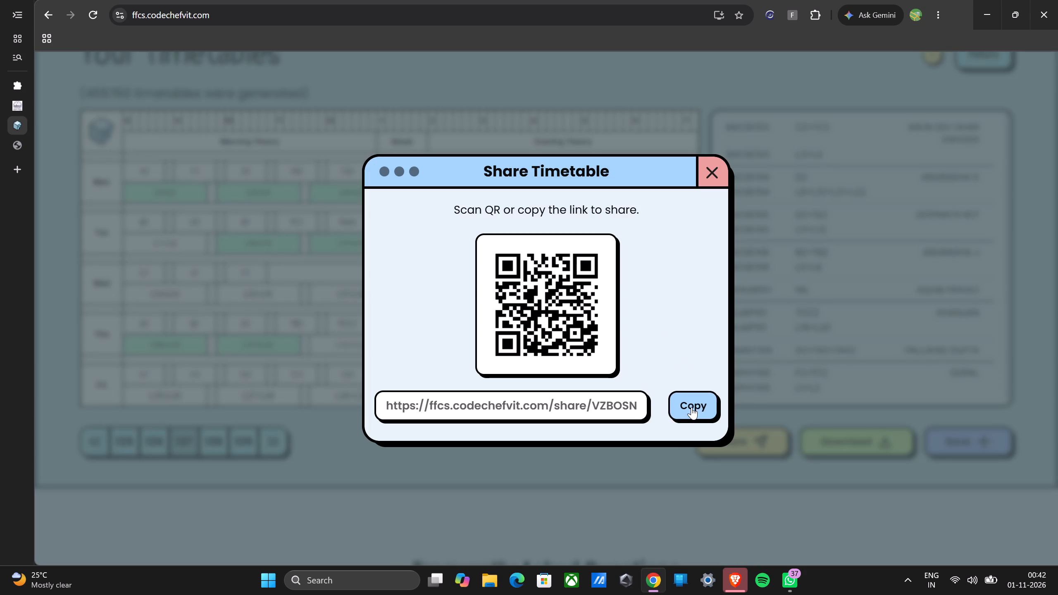
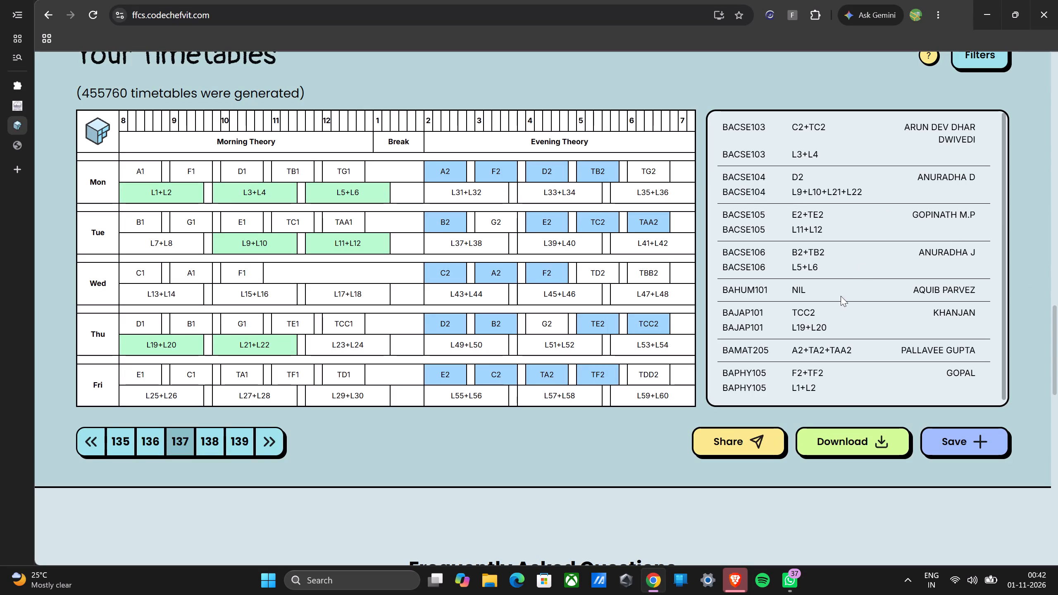
Download timetable number 137 as a PDF report and open the downloaded file.
{"action": "left_click", "coordinate": [830, 452]}
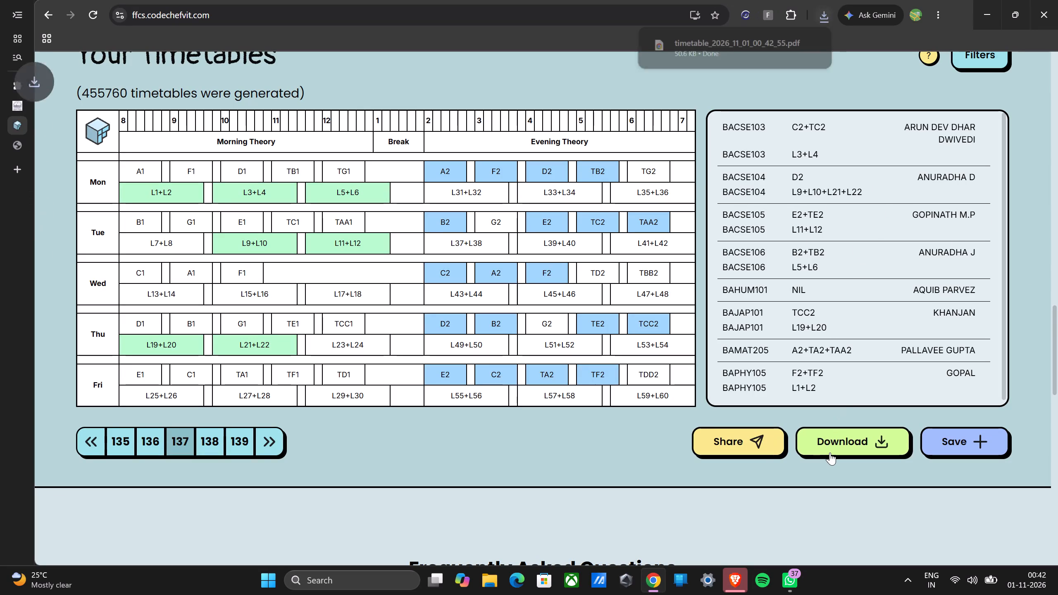
{"action": "left_click", "coordinate": [715, 43]}
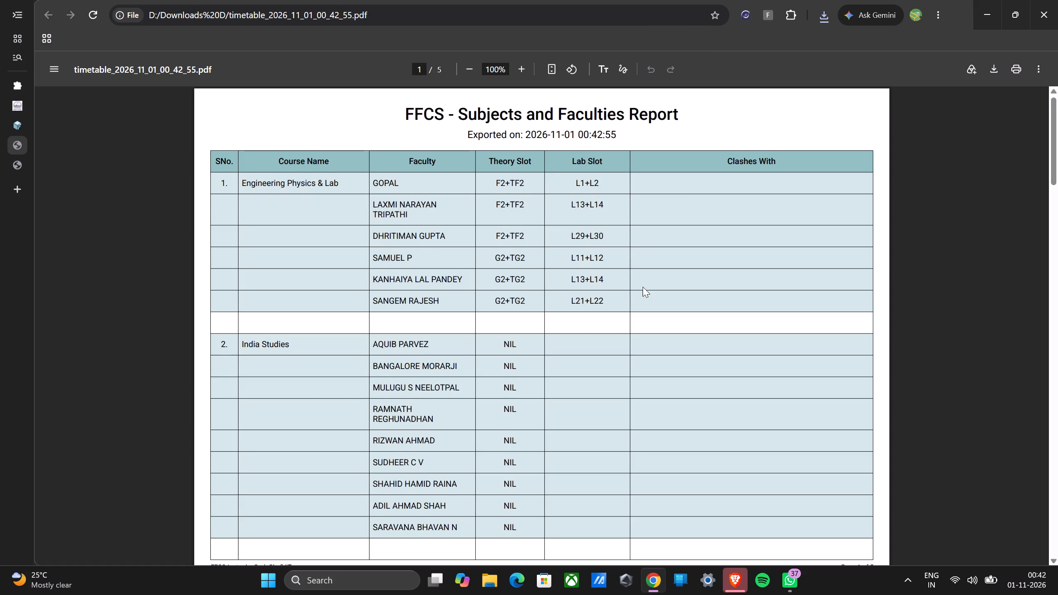
Examine the exported FFCS Subjects and Faculties Report, checking theory slots, lab slots and faculty clashes for each course.
{"action": "scroll", "coordinate": [643, 287], "scroll_direction": "down", "scroll_amount": 8}
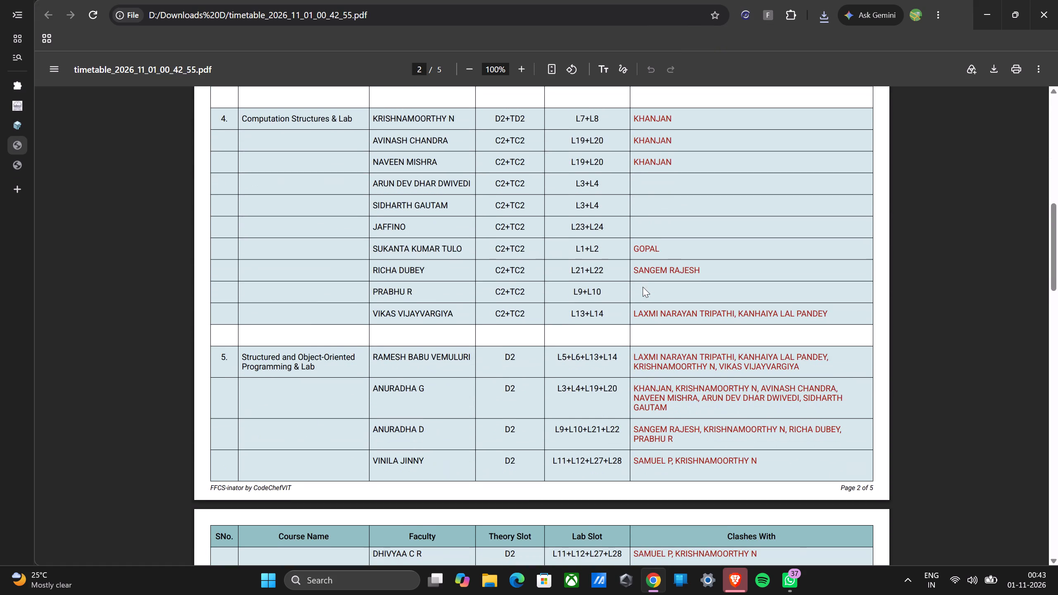
{"action": "scroll", "coordinate": [643, 287], "scroll_direction": "down", "scroll_amount": 2}
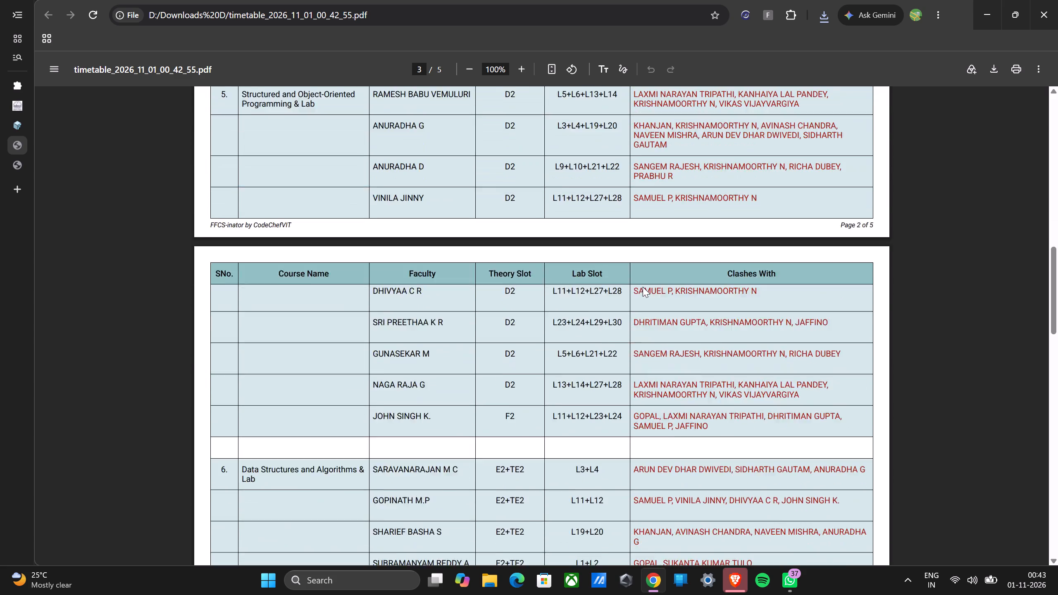
{"action": "scroll", "coordinate": [643, 287], "scroll_direction": "down", "scroll_amount": 6}
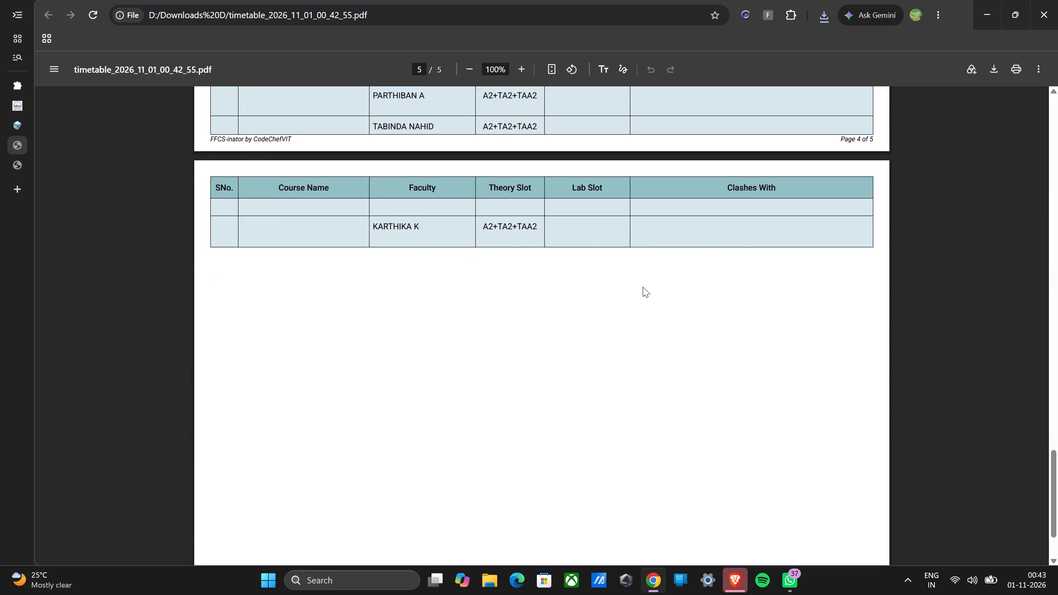
{"action": "scroll", "coordinate": [643, 287], "scroll_direction": "up", "scroll_amount": 6}
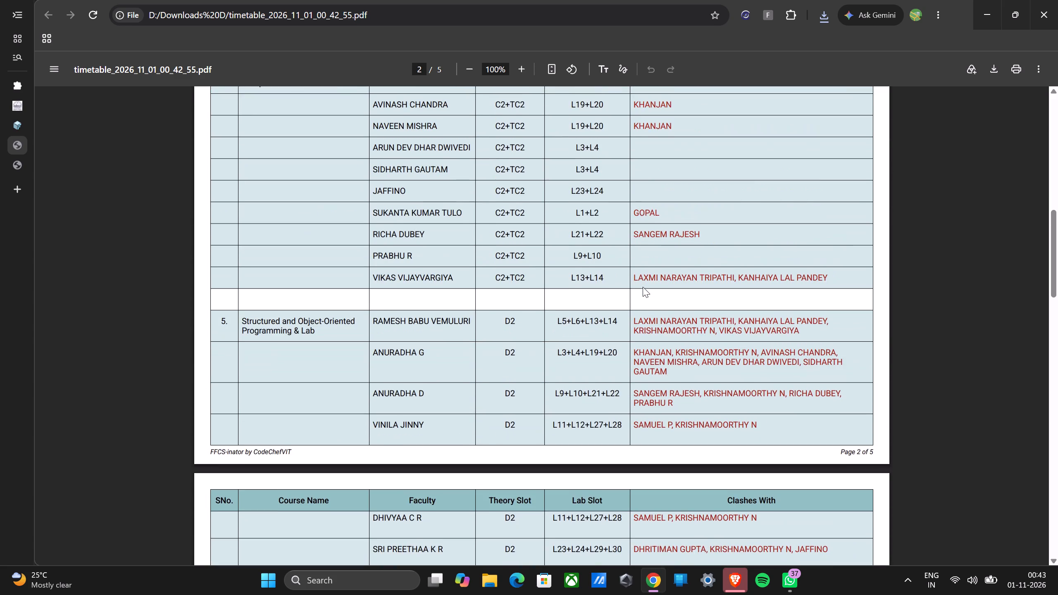
{"action": "scroll", "coordinate": [643, 287], "scroll_direction": "up", "scroll_amount": 8}
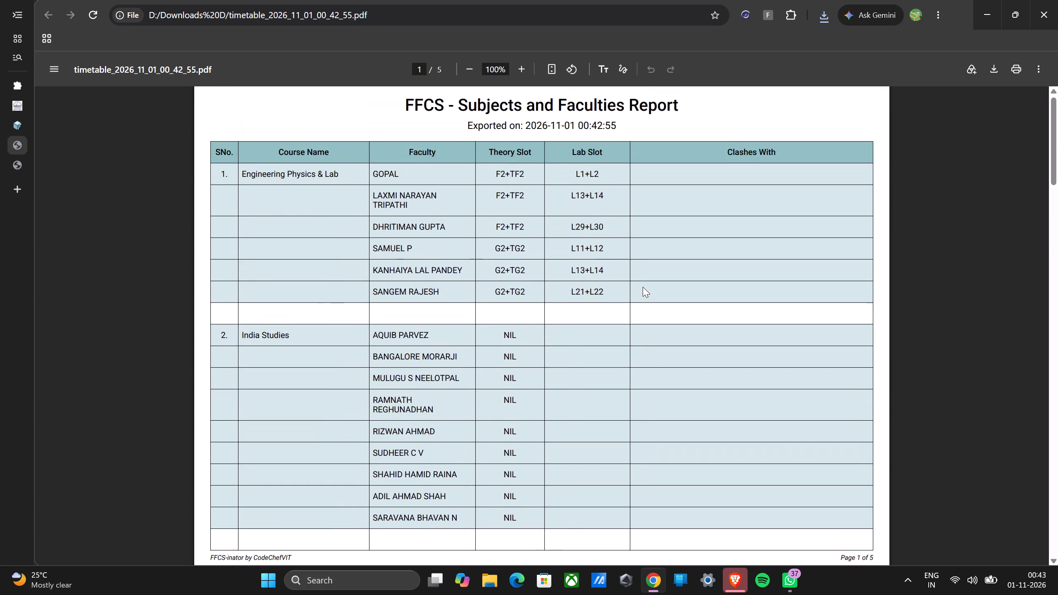
{"action": "scroll", "coordinate": [643, 287], "scroll_direction": "up", "scroll_amount": 1}
{"action": "scroll", "coordinate": [643, 287], "scroll_direction": "down", "scroll_amount": 5}
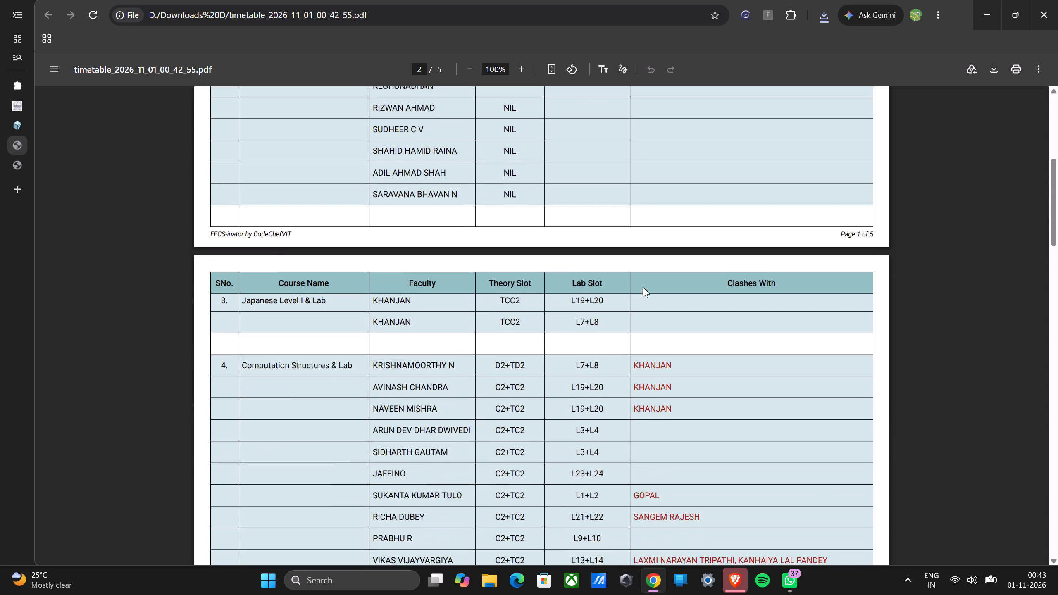
{"action": "scroll", "coordinate": [643, 287], "scroll_direction": "down", "scroll_amount": 1}
Show the additional viewing options for the exported timetable report PDF.
{"action": "left_click", "coordinate": [1034, 68]}
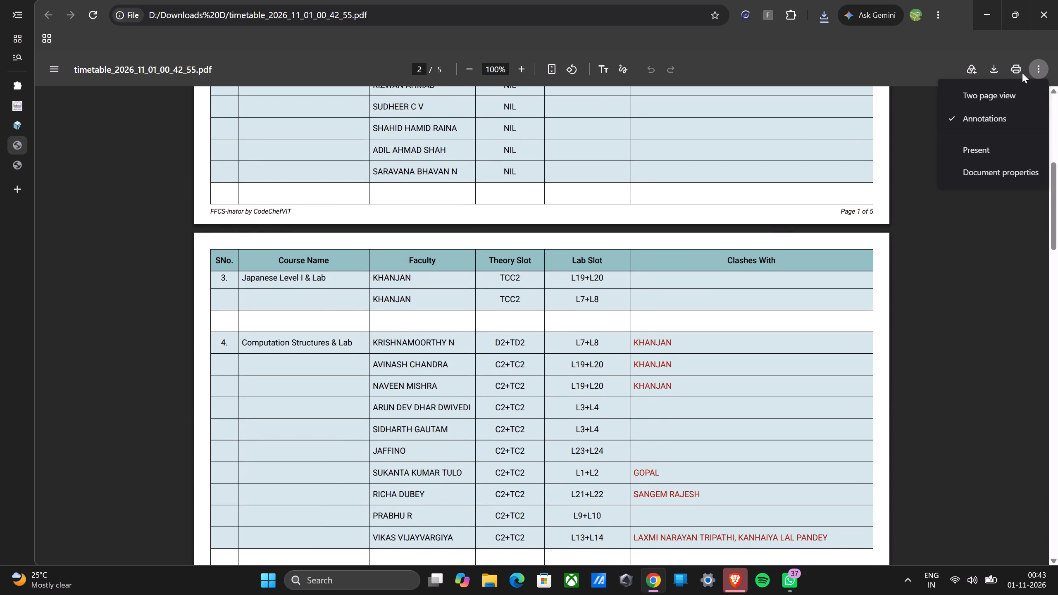
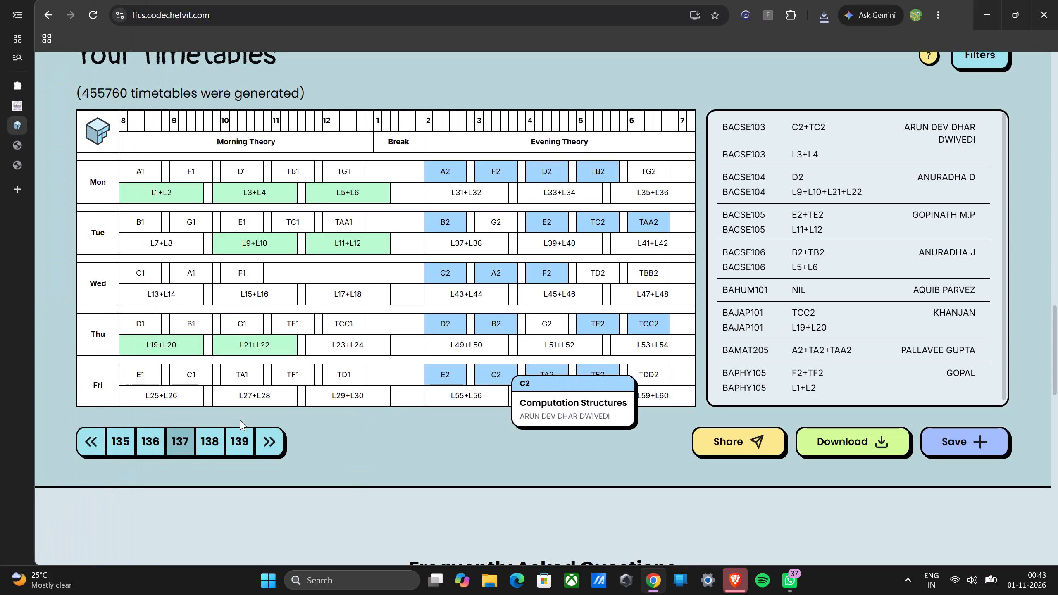
Examine the generated timetables from 138 through 162, comparing their lab slots, theory slots and assigned faculties.
{"action": "left_click", "coordinate": [214, 438]}
{"action": "left_click", "coordinate": [214, 438]}
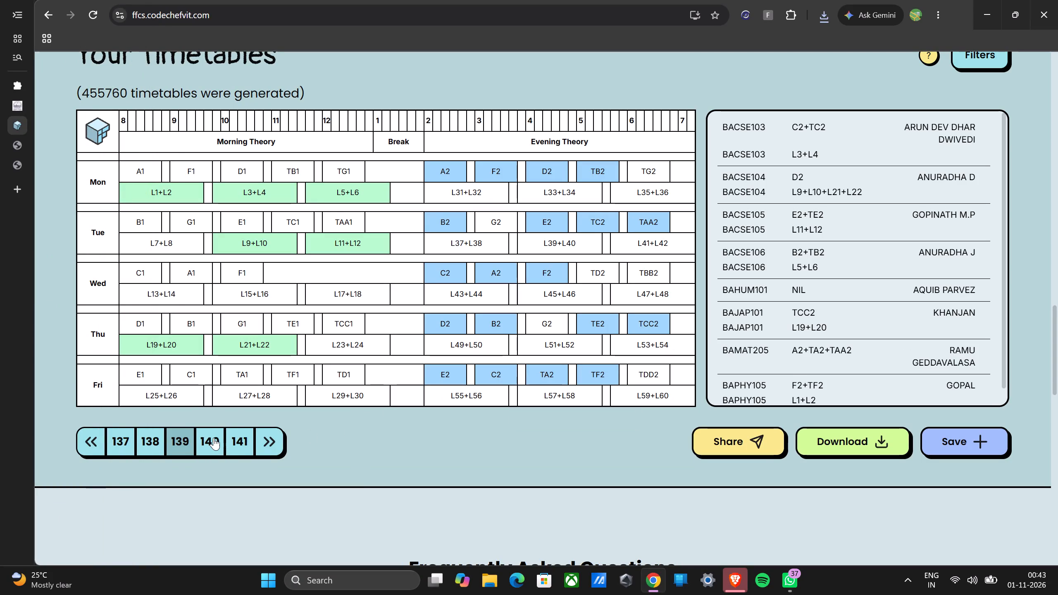
{"action": "left_click", "coordinate": [214, 438]}
{"action": "left_click", "coordinate": [214, 438]}
{"action": "left_click", "coordinate": [214, 438]}
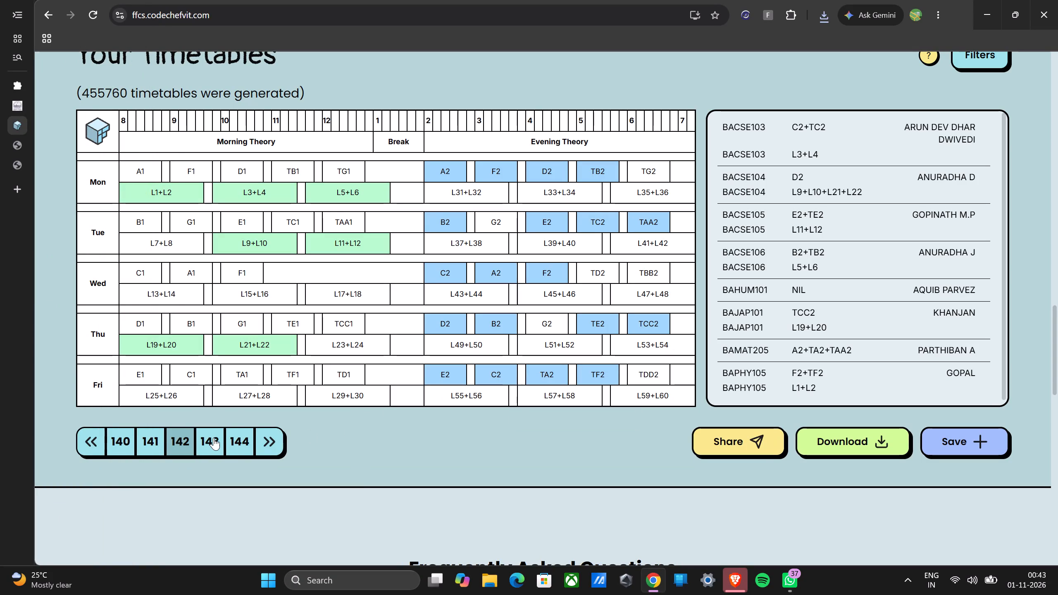
{"action": "left_click", "coordinate": [214, 438]}
{"action": "left_click", "coordinate": [214, 438]}
{"action": "left_click", "coordinate": [214, 438]}
{"action": "left_click", "coordinate": [214, 438]}
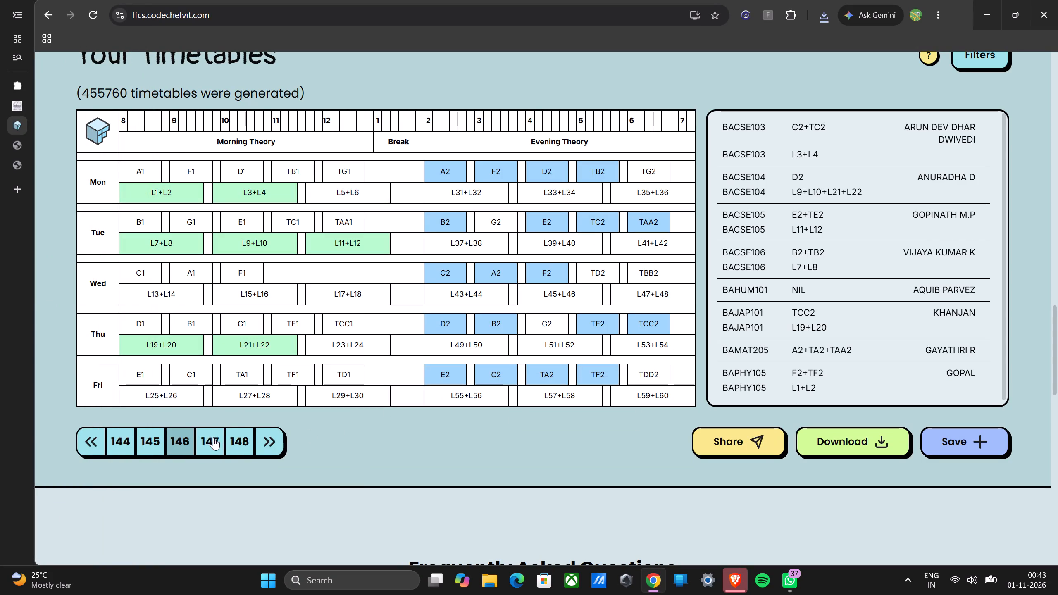
{"action": "left_click", "coordinate": [214, 438]}
{"action": "left_click", "coordinate": [214, 438]}
{"action": "left_click", "coordinate": [214, 438]}
{"action": "left_click", "coordinate": [214, 438]}
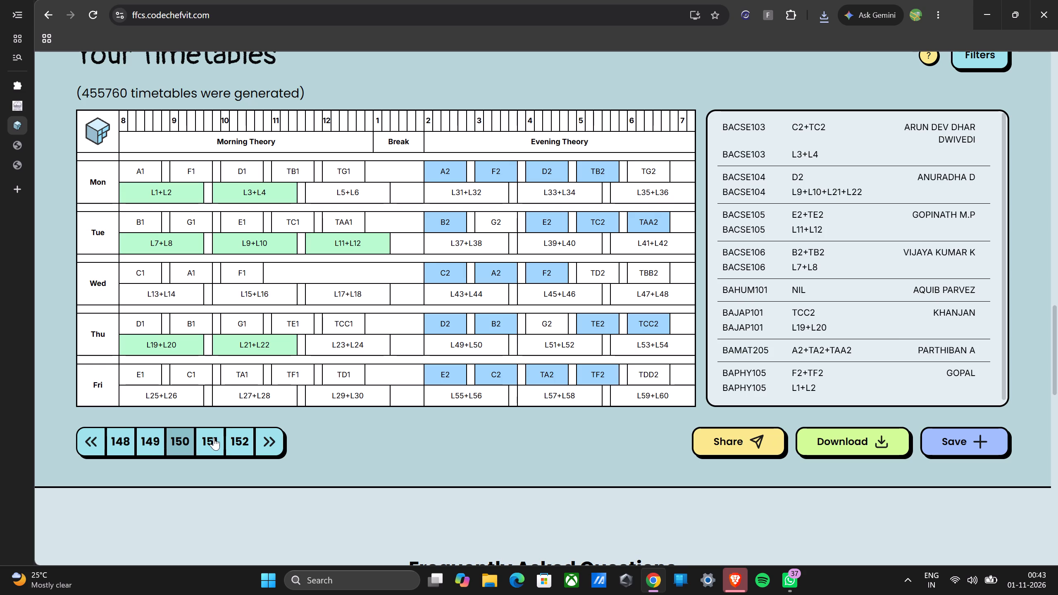
{"action": "left_click", "coordinate": [214, 438]}
{"action": "left_click", "coordinate": [214, 438]}
{"action": "left_click", "coordinate": [214, 438]}
{"action": "left_click", "coordinate": [214, 438]}
{"action": "left_click", "coordinate": [214, 438]}
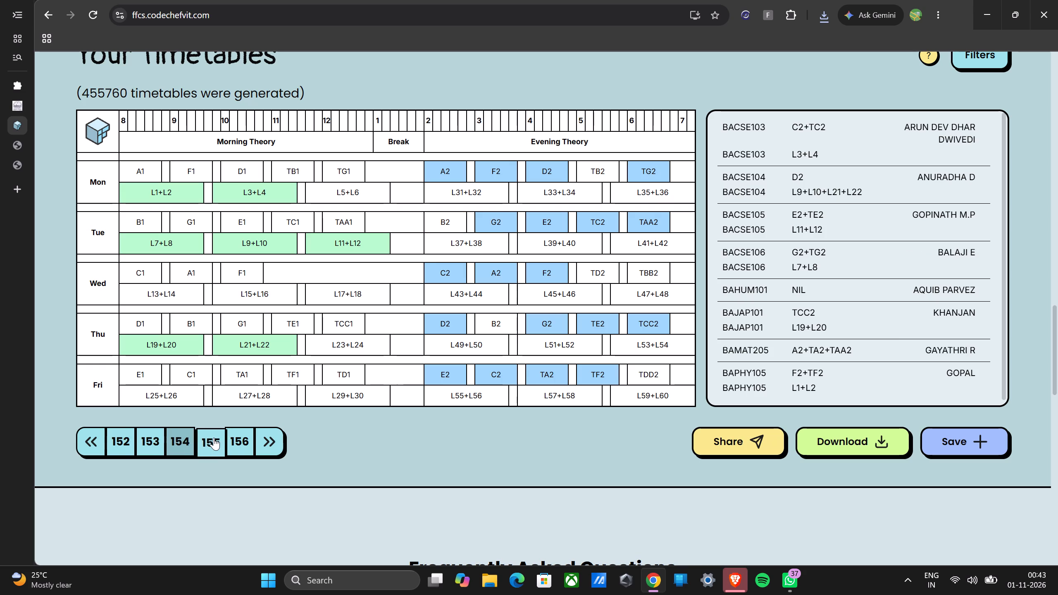
{"action": "left_click", "coordinate": [214, 438]}
{"action": "left_click", "coordinate": [214, 438]}
{"action": "left_click", "coordinate": [214, 438]}
{"action": "triple_click", "coordinate": [214, 438]}
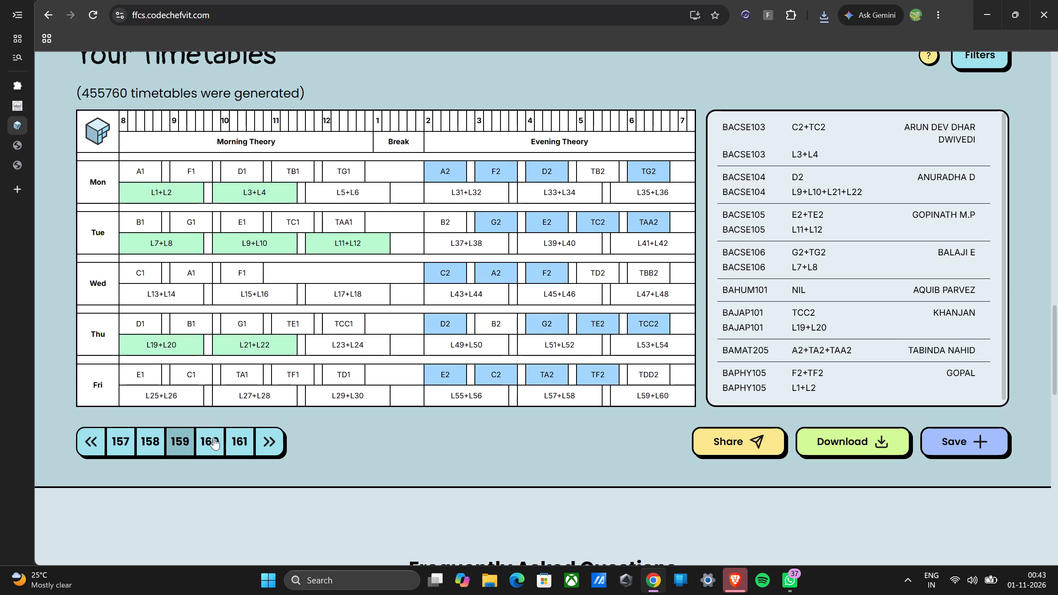
{"action": "left_click", "coordinate": [214, 438]}
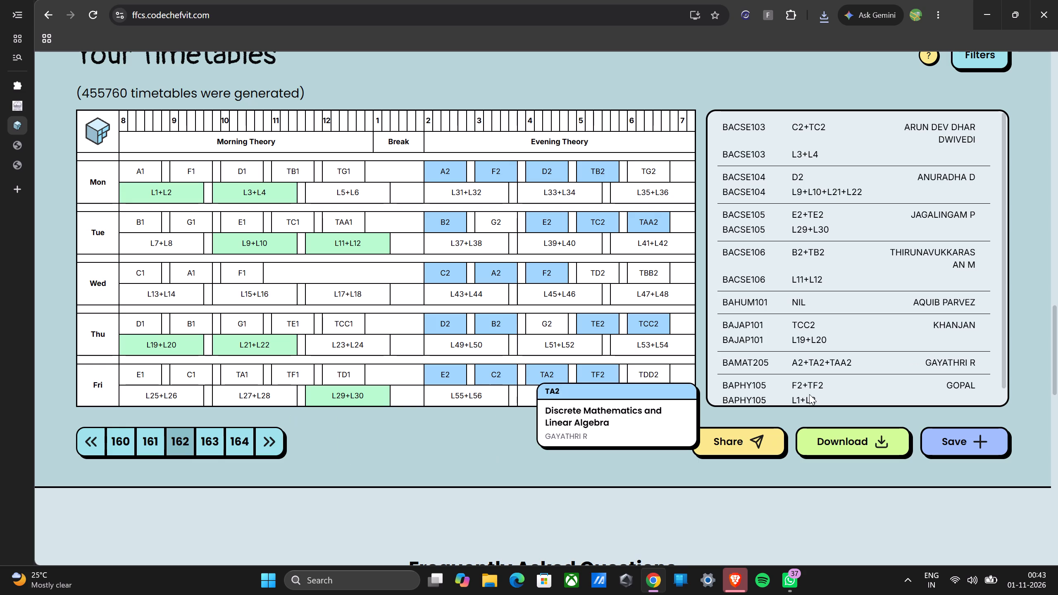
Download generated timetable 162 as a PDF.
{"action": "left_click", "coordinate": [863, 440]}
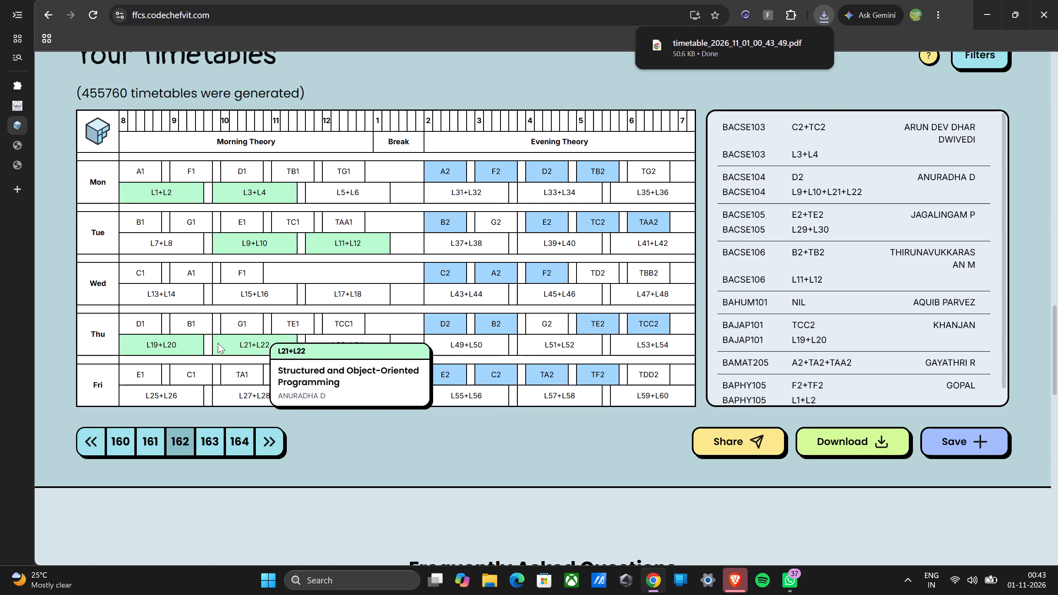
Examine the generated timetables from 163 through 194, comparing the slots and faculties for each course.
{"action": "left_click", "coordinate": [209, 440]}
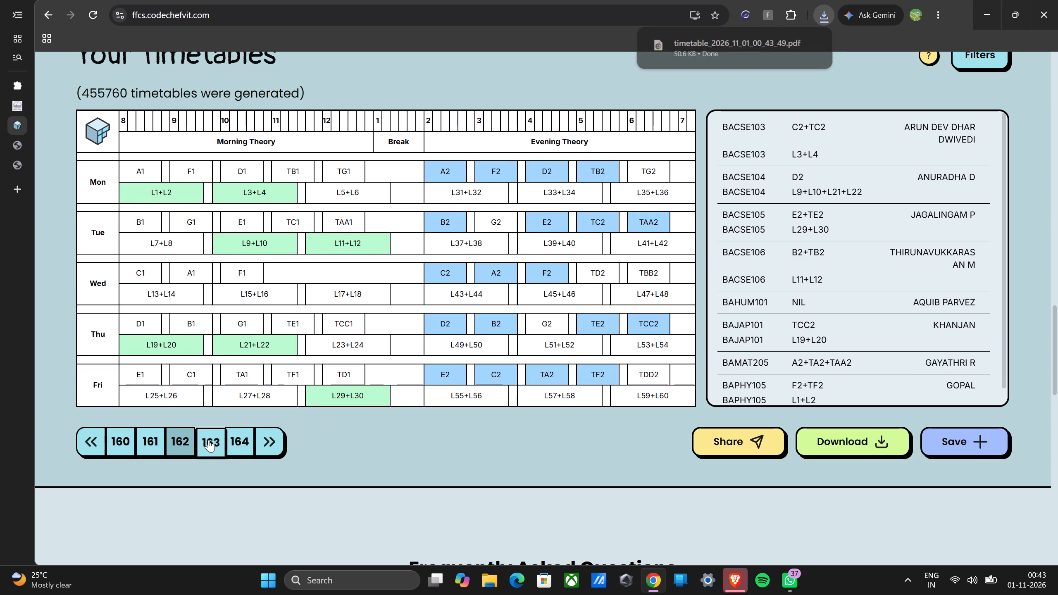
{"action": "left_click", "coordinate": [209, 440]}
{"action": "triple_click", "coordinate": [209, 440]}
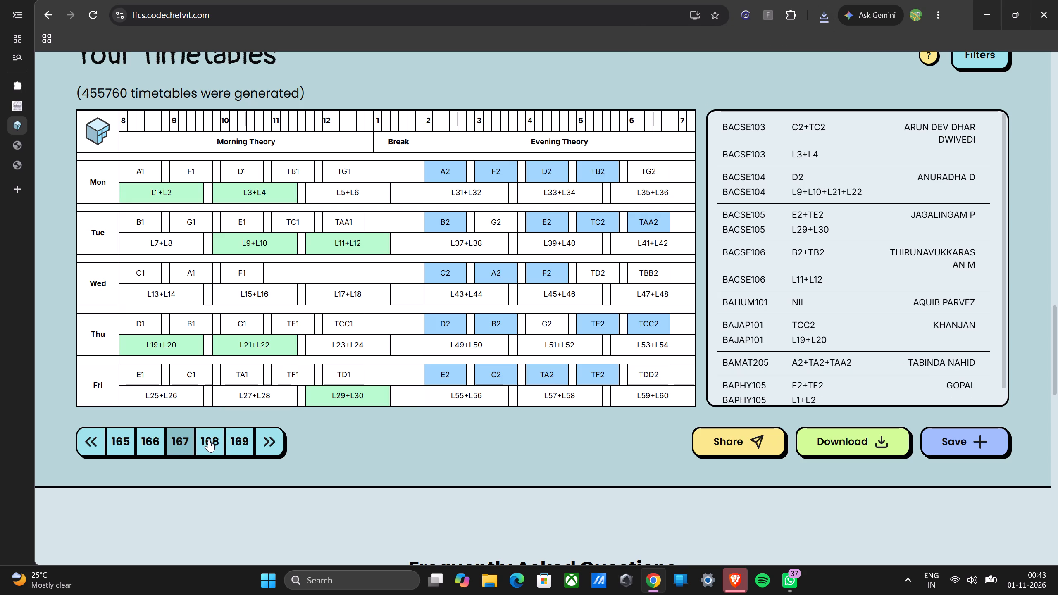
{"action": "triple_click", "coordinate": [209, 440]}
{"action": "double_click", "coordinate": [209, 440]}
{"action": "double_click", "coordinate": [209, 440]}
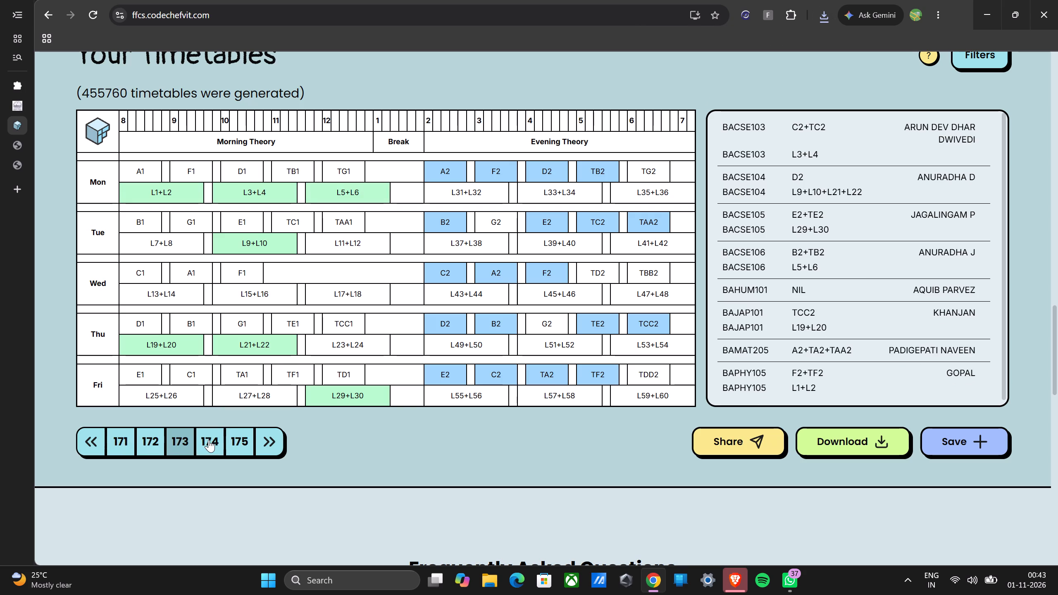
{"action": "triple_click", "coordinate": [209, 440]}
{"action": "left_click", "coordinate": [209, 440]}
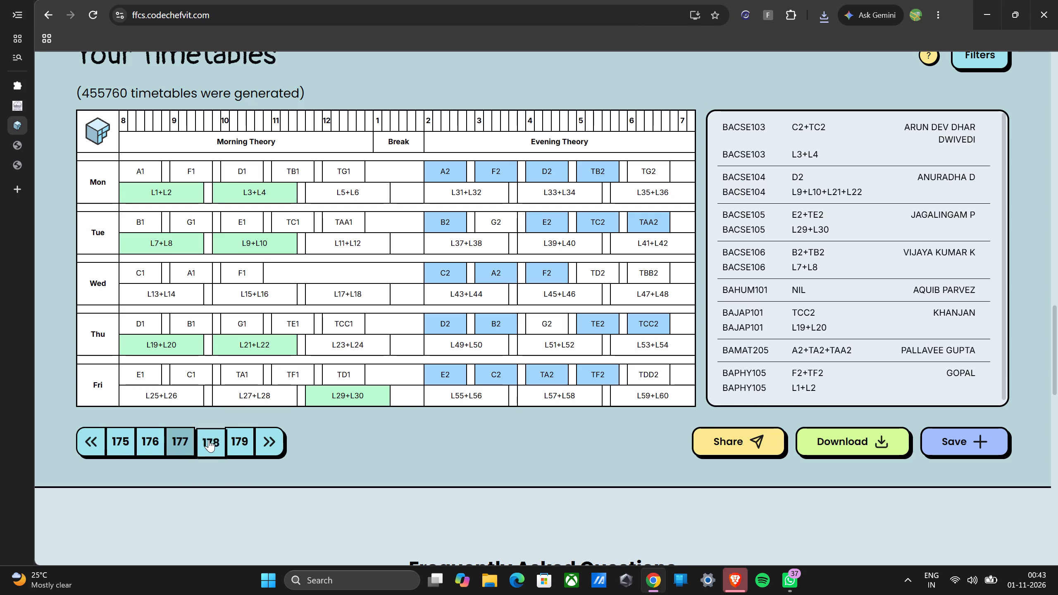
{"action": "left_click", "coordinate": [209, 440]}
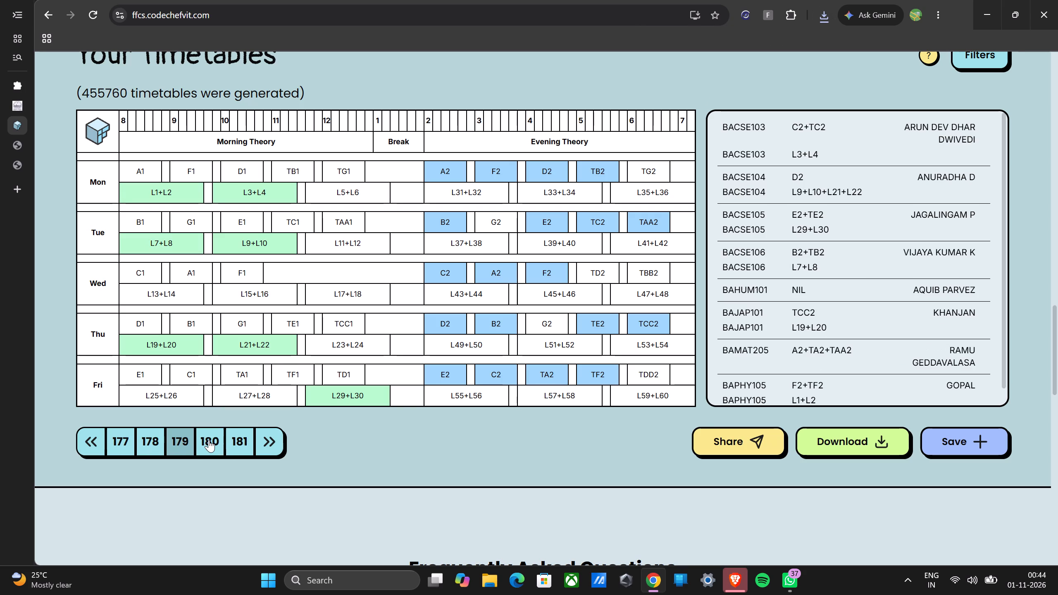
{"action": "triple_click", "coordinate": [209, 440]}
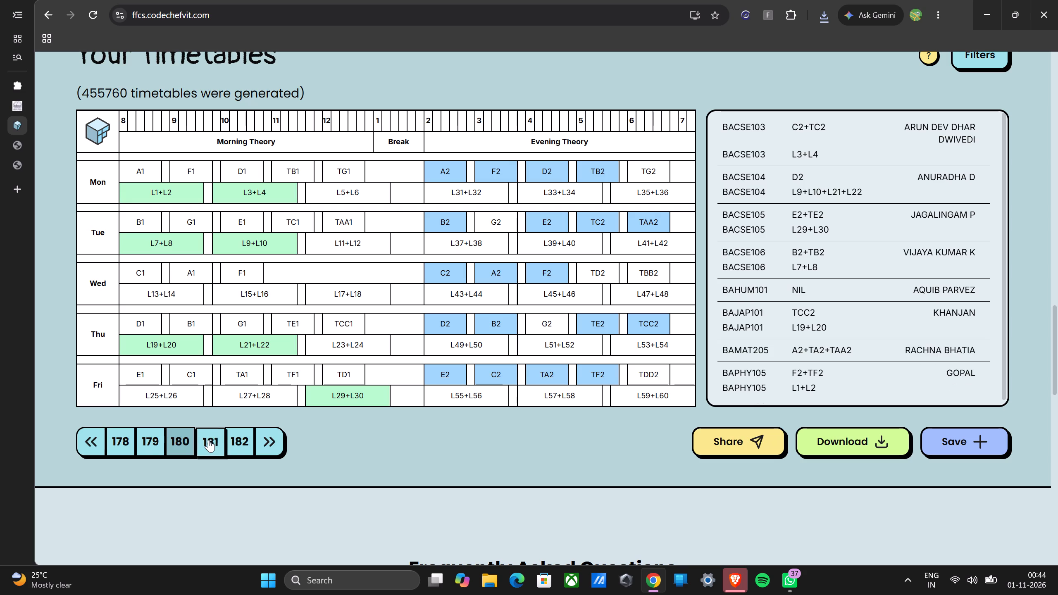
{"action": "triple_click", "coordinate": [209, 440]}
{"action": "triple_click", "coordinate": [209, 440]}
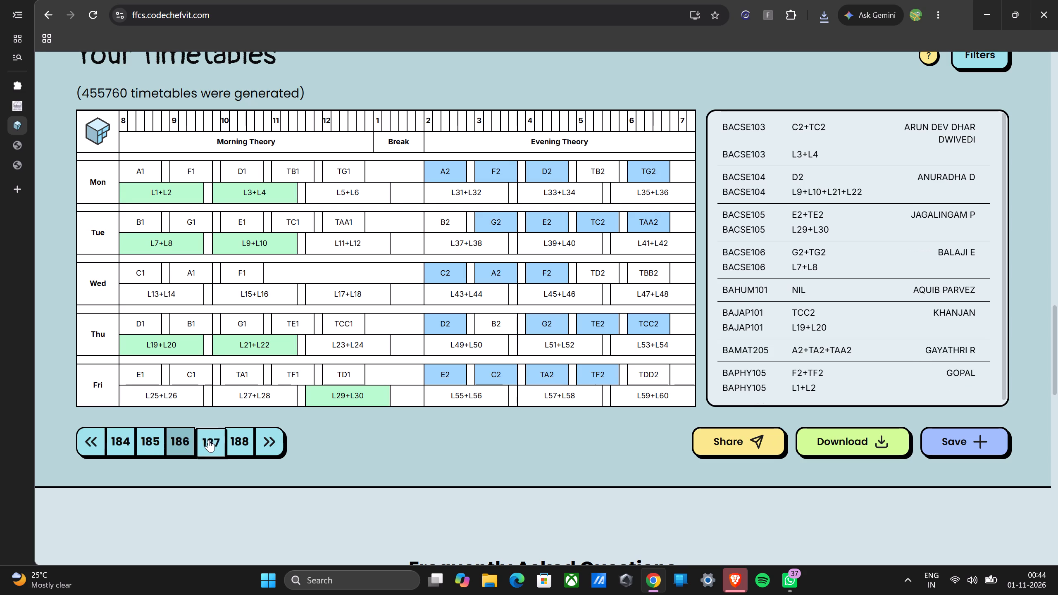
{"action": "triple_click", "coordinate": [209, 440]}
{"action": "triple_click", "coordinate": [209, 440]}
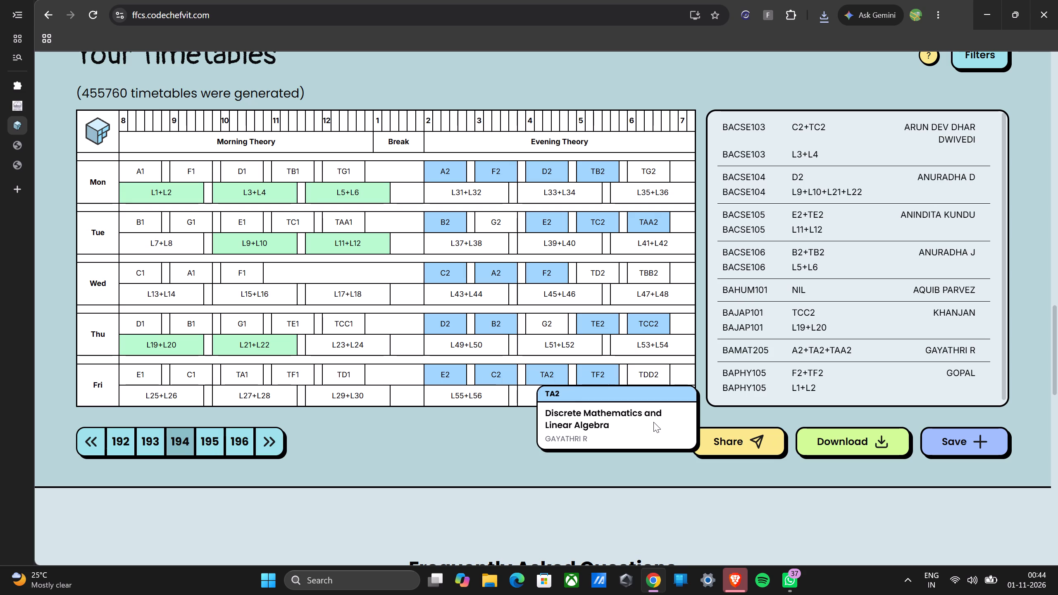
Download generated timetable 194 as a PDF.
{"action": "left_click", "coordinate": [829, 433]}
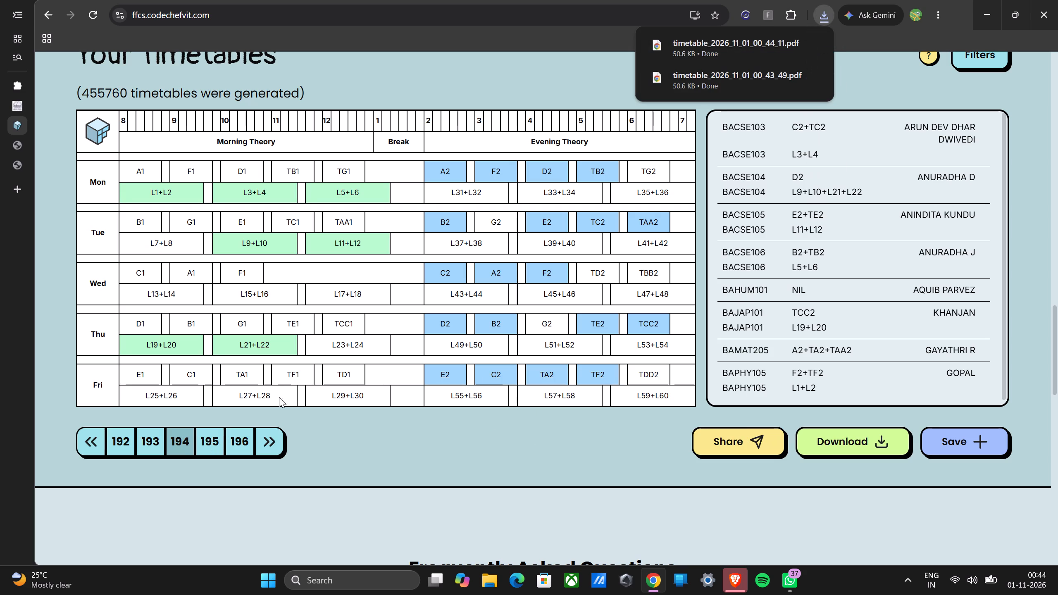
Examine the generated timetables from 195 through 251, comparing lab slots, theory slots and faculties.
{"action": "double_click", "coordinate": [210, 447]}
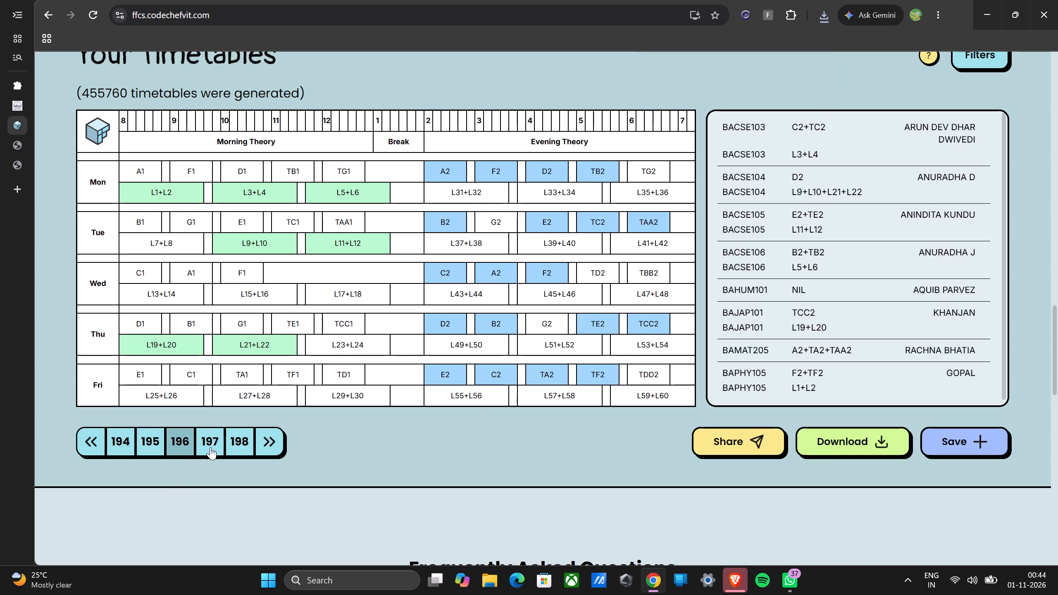
{"action": "left_click", "coordinate": [210, 447]}
{"action": "left_click", "coordinate": [210, 447]}
{"action": "double_click", "coordinate": [210, 447]}
{"action": "left_click", "coordinate": [210, 447]}
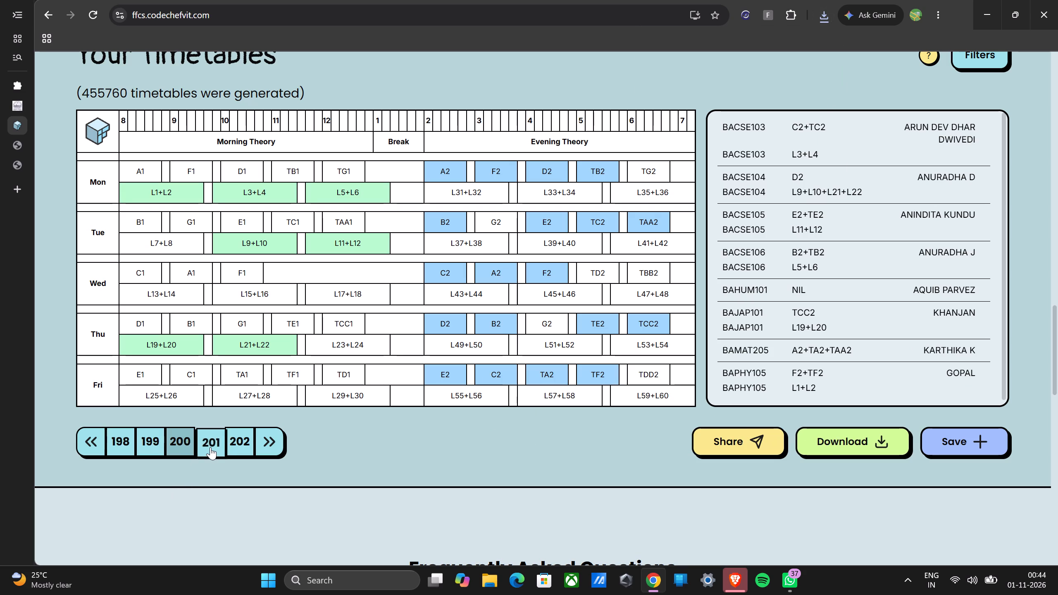
{"action": "left_click", "coordinate": [210, 447]}
{"action": "double_click", "coordinate": [210, 447]}
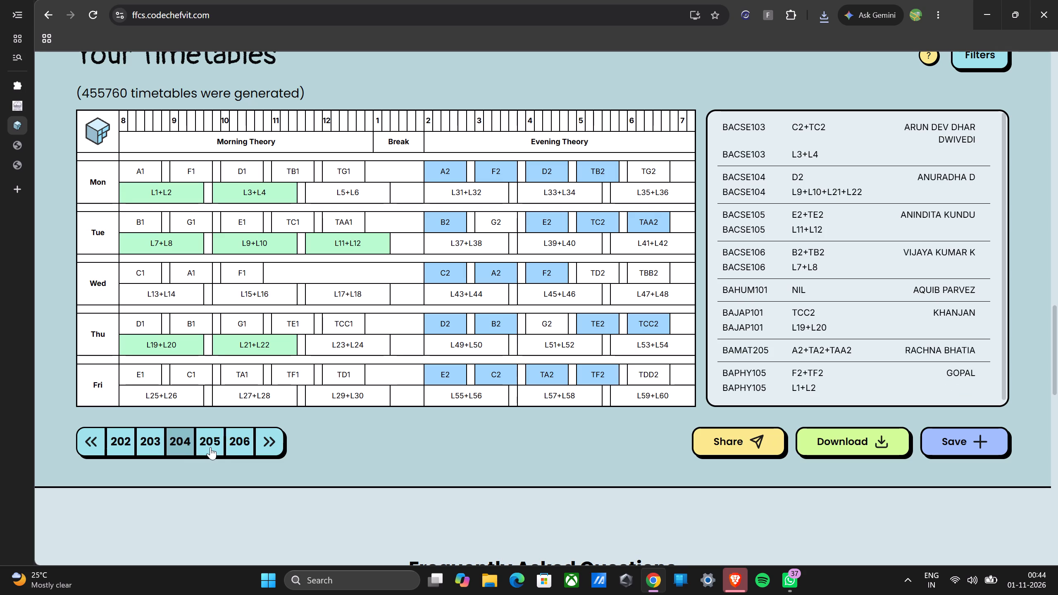
{"action": "triple_click", "coordinate": [210, 447]}
{"action": "triple_click", "coordinate": [210, 447]}
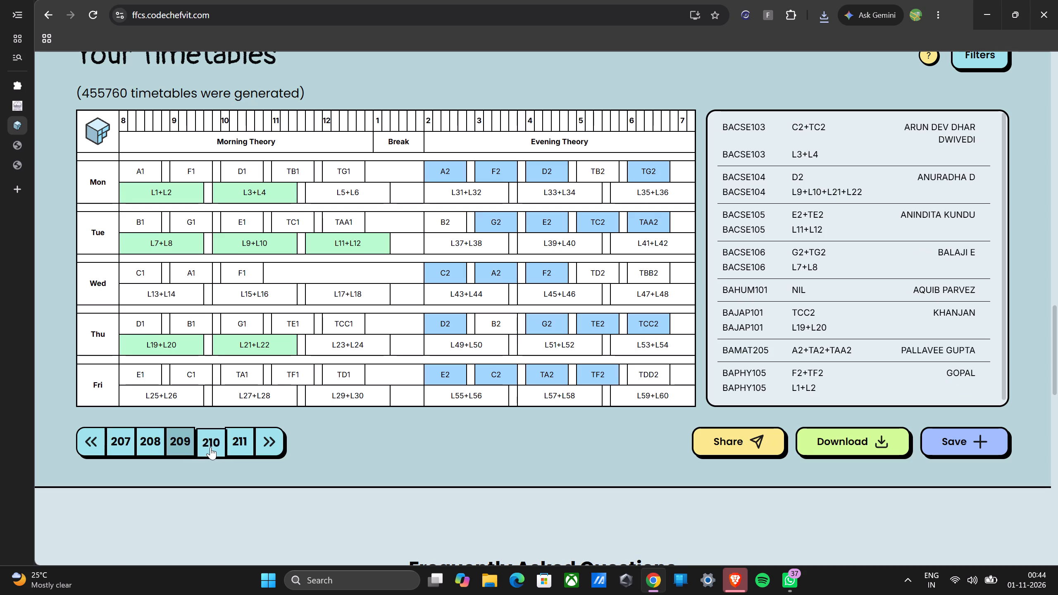
{"action": "left_click", "coordinate": [210, 447]}
{"action": "double_click", "coordinate": [210, 447]}
{"action": "double_click", "coordinate": [210, 447]}
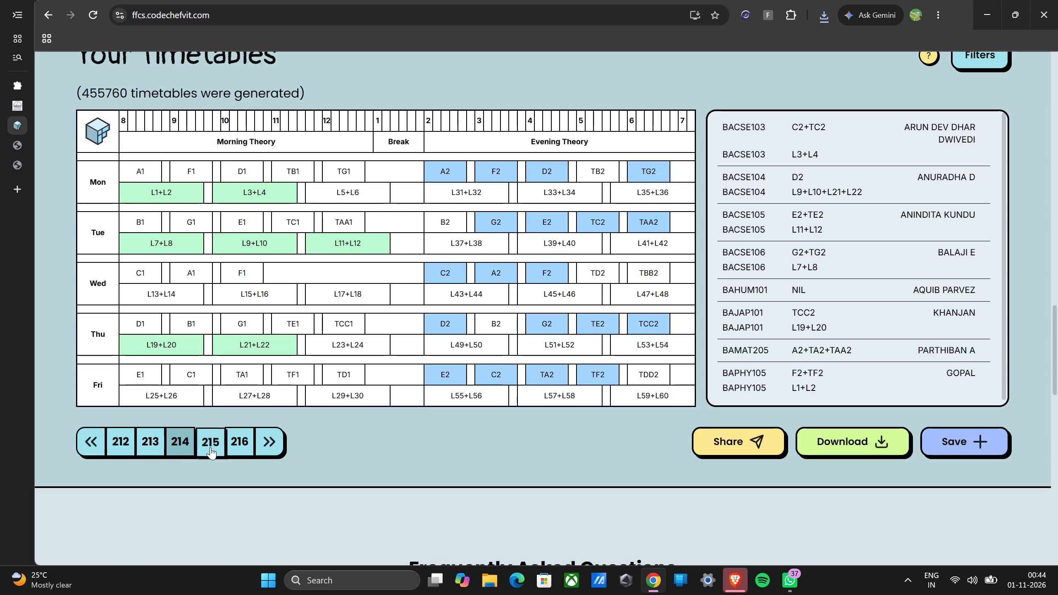
{"action": "left_click", "coordinate": [210, 447]}
{"action": "double_click", "coordinate": [210, 447]}
{"action": "triple_click", "coordinate": [210, 447]}
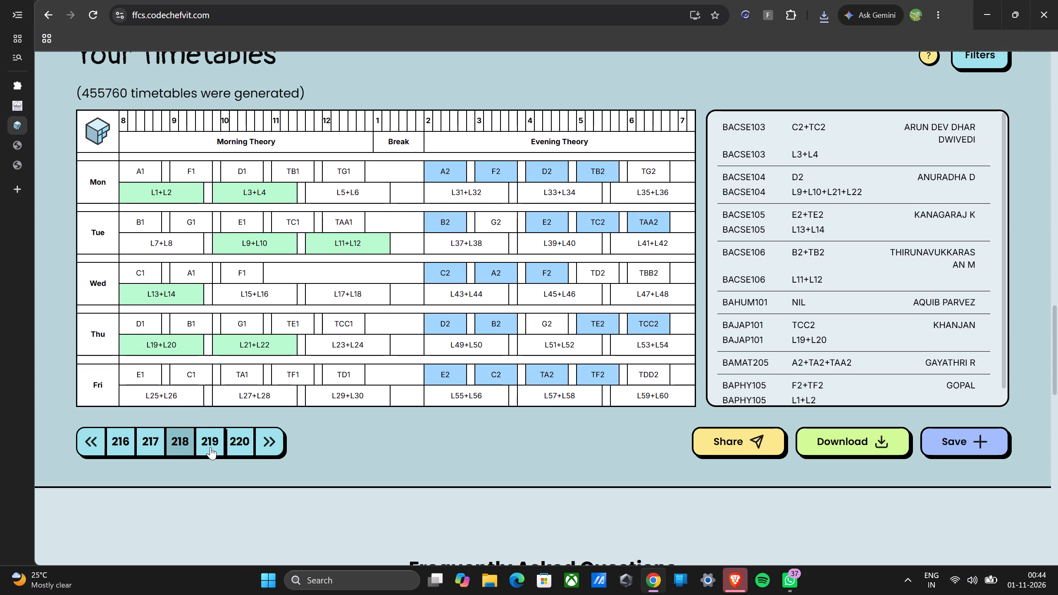
{"action": "triple_click", "coordinate": [210, 447]}
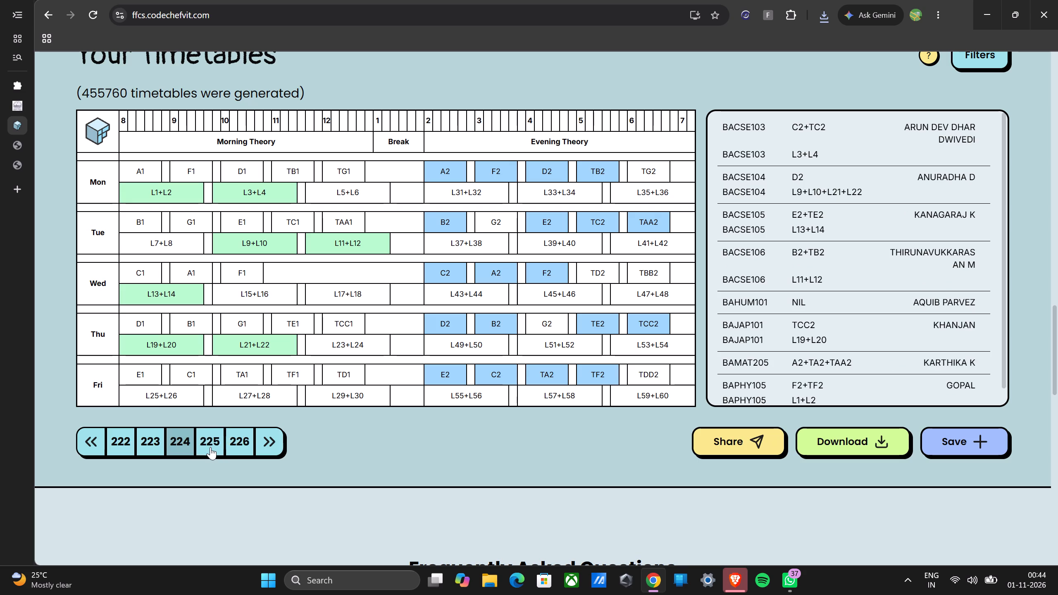
{"action": "triple_click", "coordinate": [210, 447]}
{"action": "triple_click", "coordinate": [210, 447]}
{"action": "triple_click", "coordinate": [210, 447]}
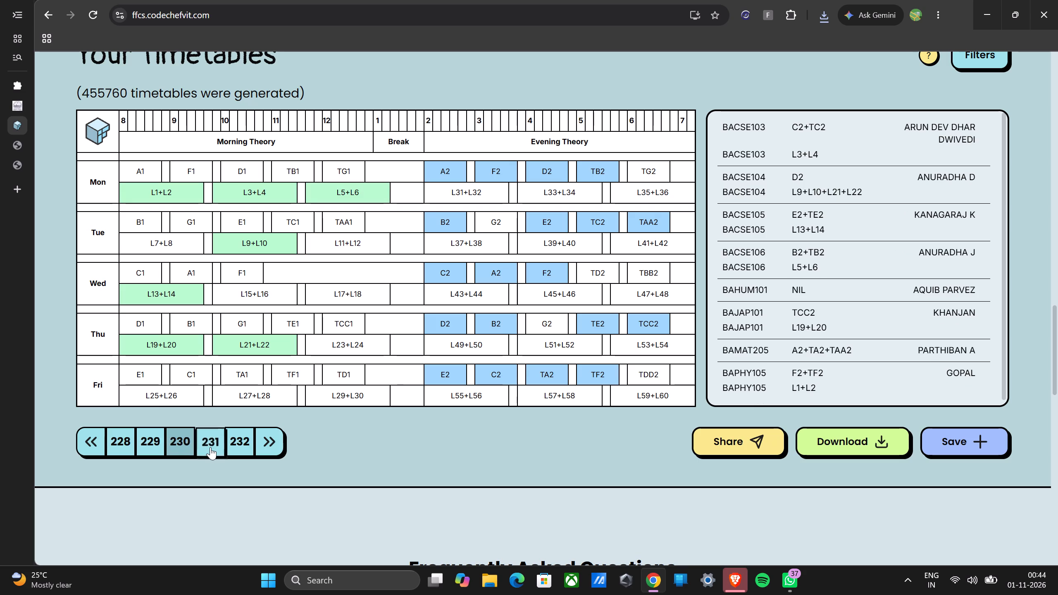
{"action": "triple_click", "coordinate": [210, 447]}
{"action": "triple_click", "coordinate": [210, 447]}
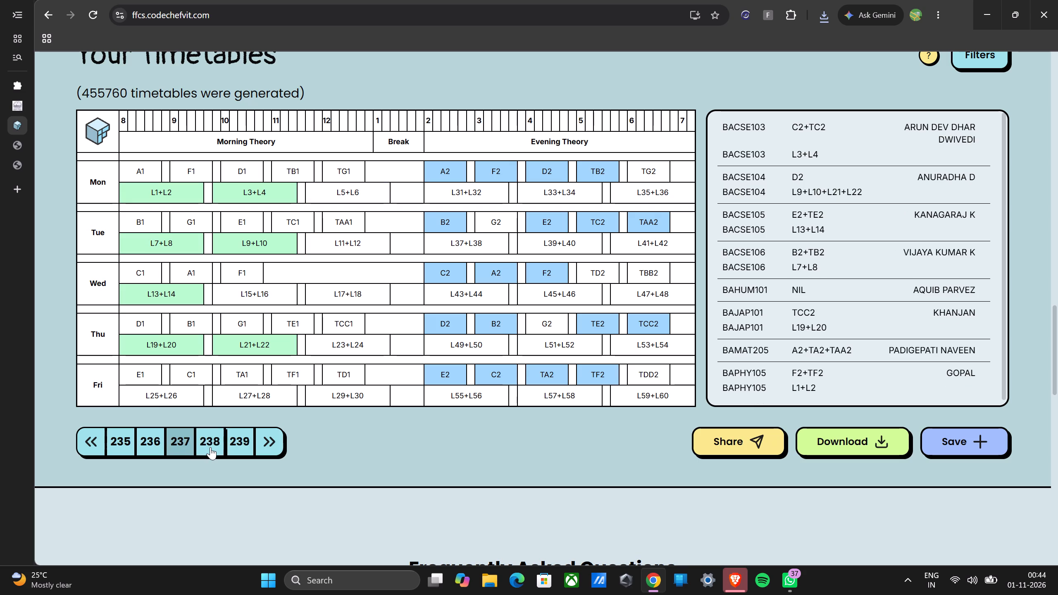
{"action": "triple_click", "coordinate": [210, 447]}
{"action": "triple_click", "coordinate": [210, 447]}
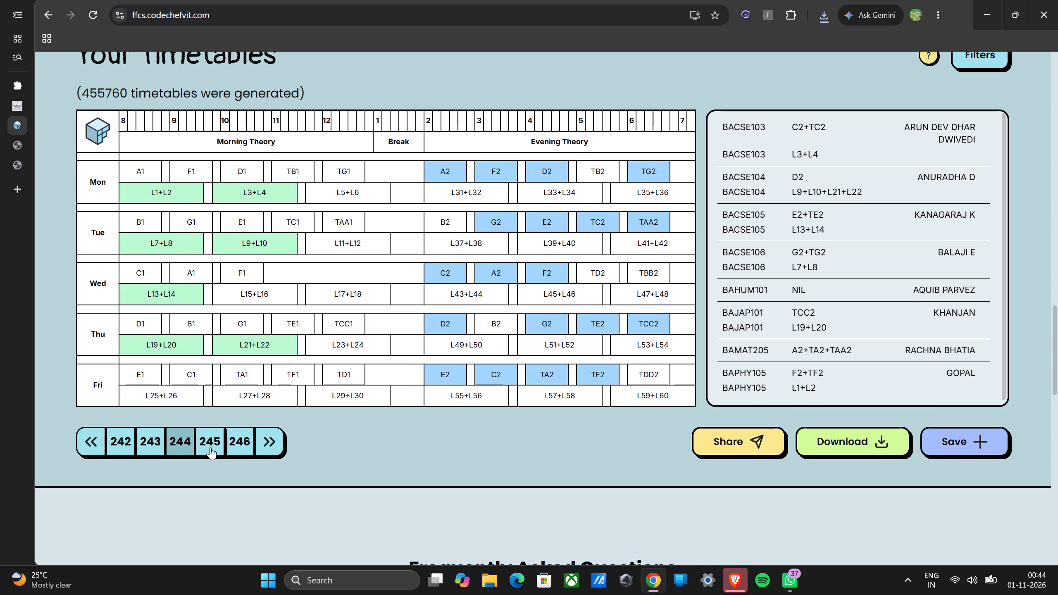
{"action": "triple_click", "coordinate": [210, 447]}
{"action": "triple_click", "coordinate": [210, 447]}
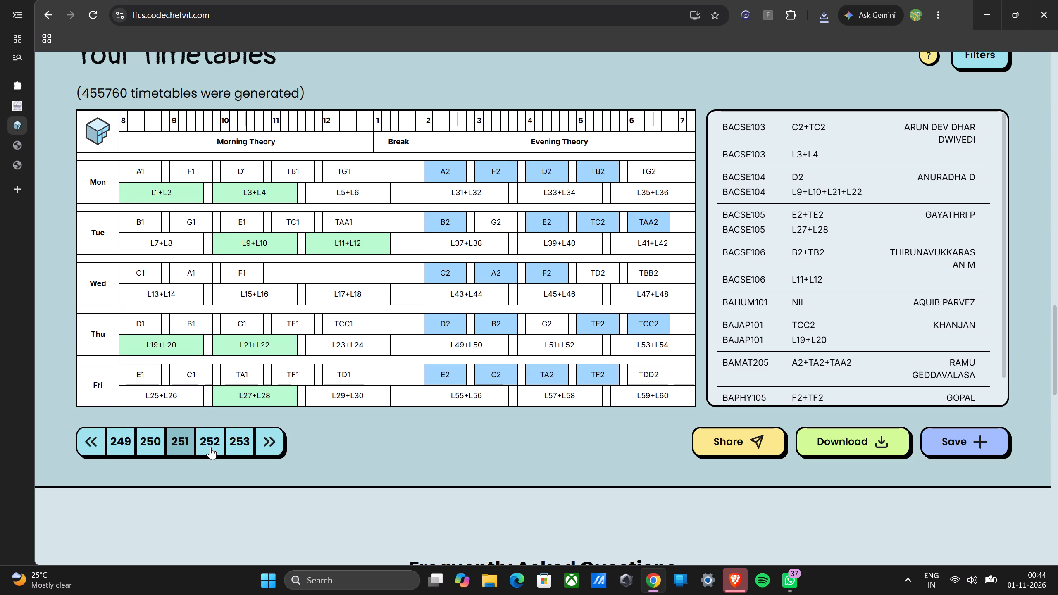
Download generated timetable 251 as a PDF.
{"action": "left_click", "coordinate": [813, 443]}
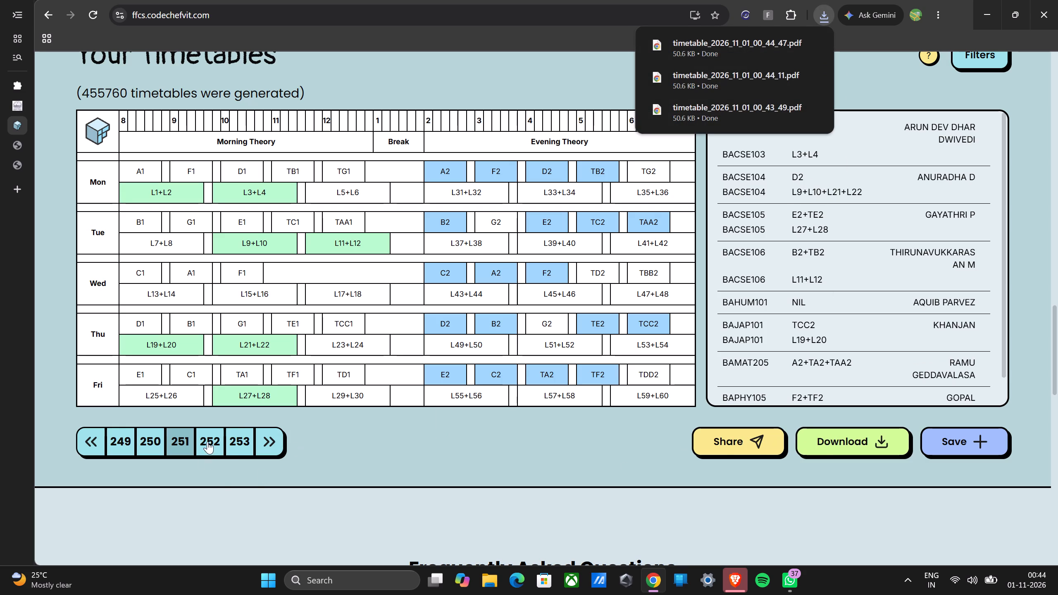
Examine the generated timetables from 252 through 266, comparing lab slots and faculties, and return to timetable 264.
{"action": "left_click", "coordinate": [207, 441]}
{"action": "left_click", "coordinate": [207, 441]}
{"action": "double_click", "coordinate": [207, 441]}
{"action": "triple_click", "coordinate": [207, 441]}
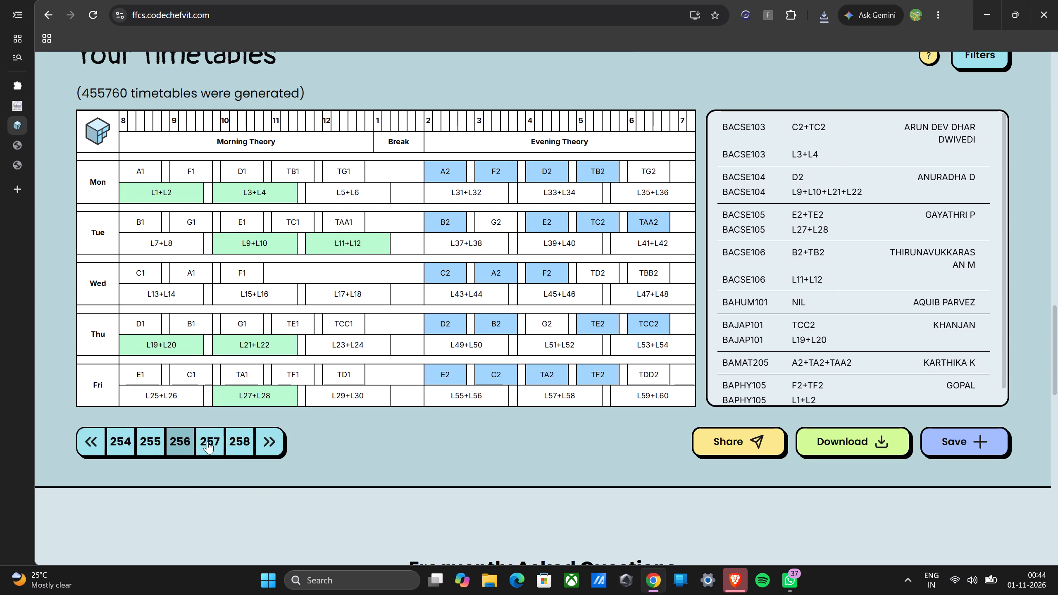
{"action": "triple_click", "coordinate": [207, 441]}
{"action": "triple_click", "coordinate": [207, 441]}
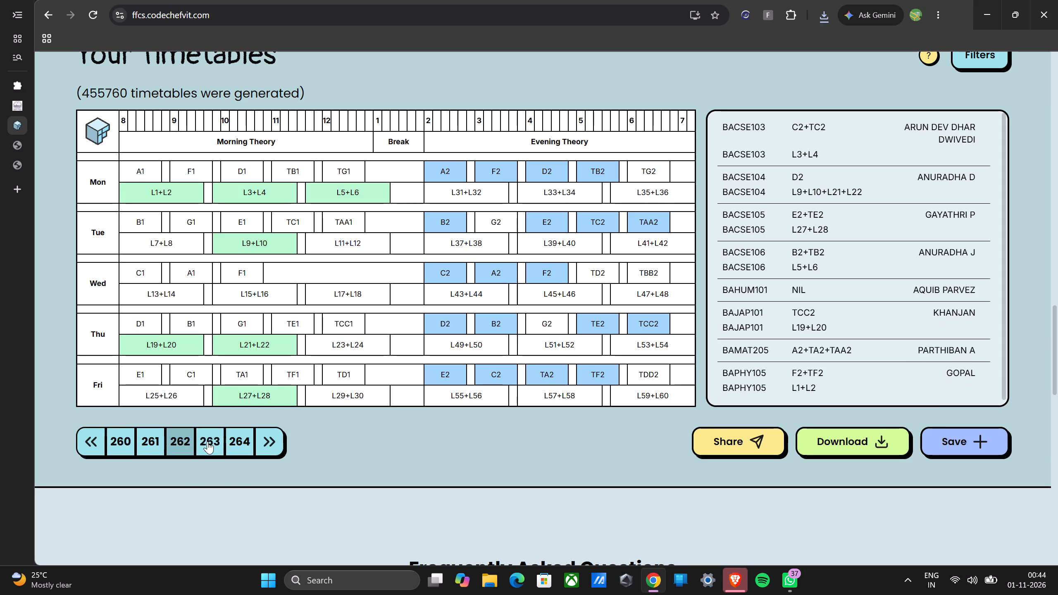
{"action": "left_click", "coordinate": [207, 441]}
{"action": "left_click", "coordinate": [207, 441]}
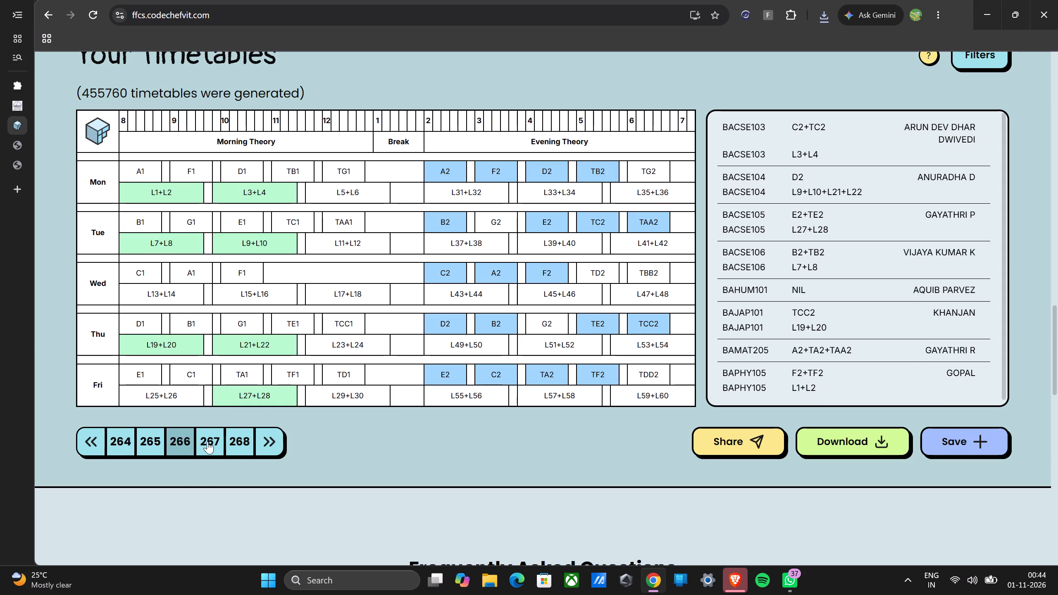
{"action": "left_click", "coordinate": [141, 446]}
{"action": "left_click", "coordinate": [141, 446]}
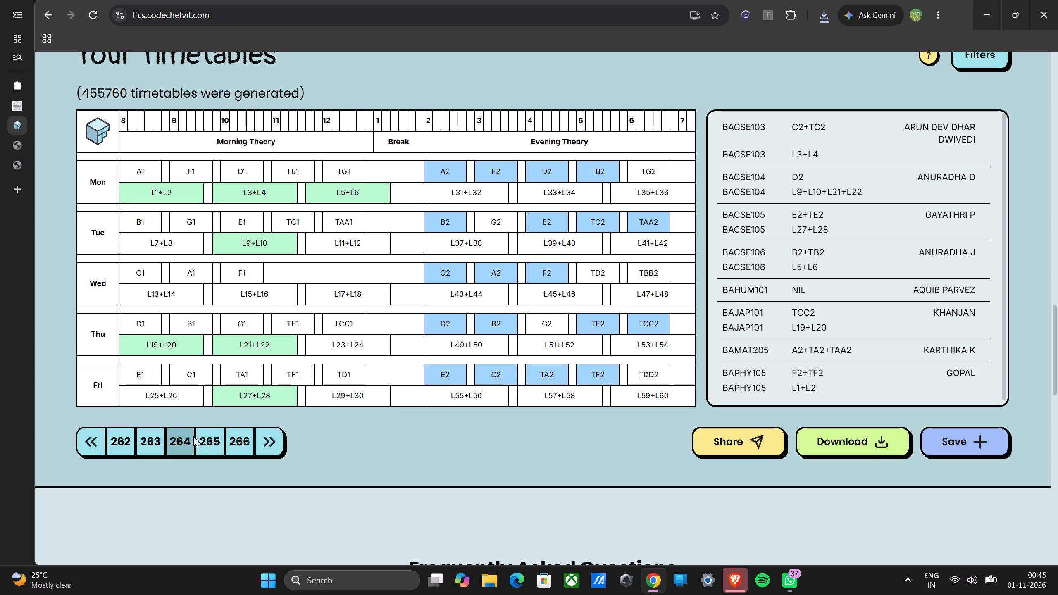
Examine the generated timetables from 265 through 281, comparing the BACSE106 slots, lab slots and faculties.
{"action": "left_click", "coordinate": [212, 440]}
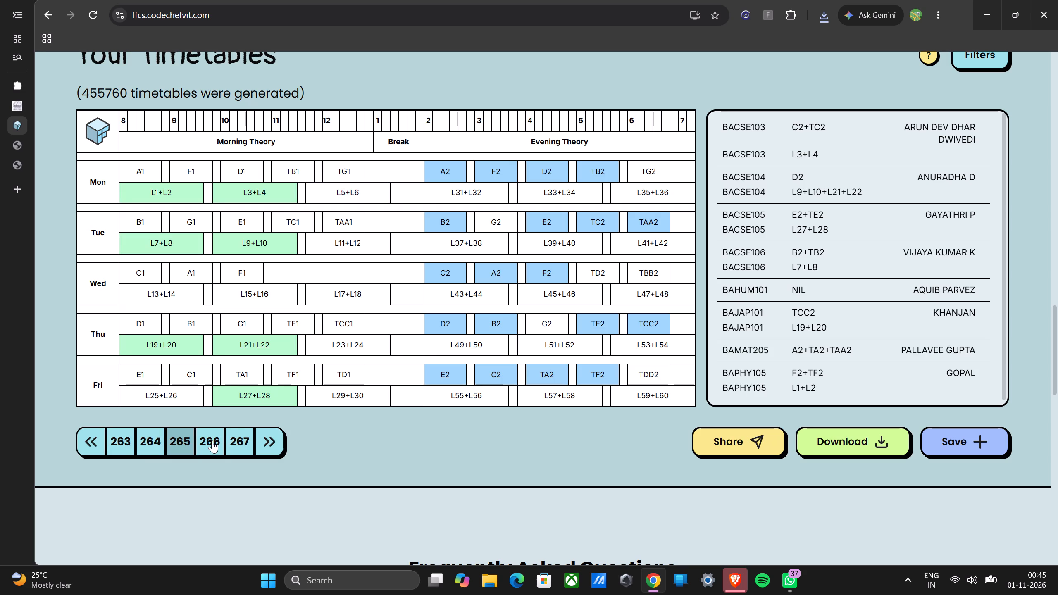
{"action": "left_click", "coordinate": [212, 440]}
{"action": "left_click", "coordinate": [212, 440]}
{"action": "left_click", "coordinate": [212, 440]}
{"action": "left_click", "coordinate": [212, 440]}
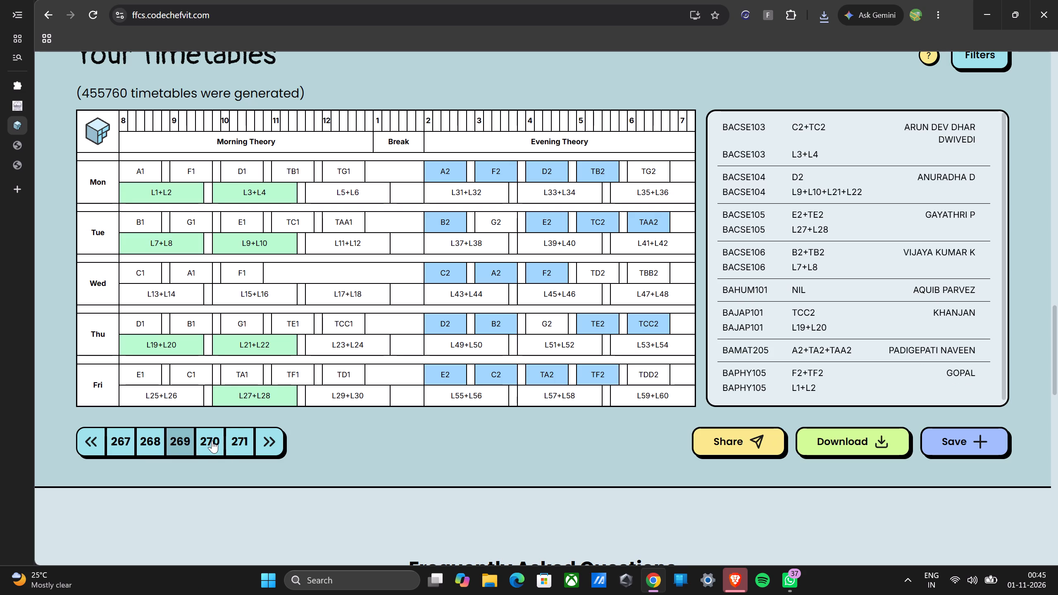
{"action": "left_click", "coordinate": [212, 440]}
{"action": "left_click", "coordinate": [212, 440]}
{"action": "double_click", "coordinate": [212, 440]}
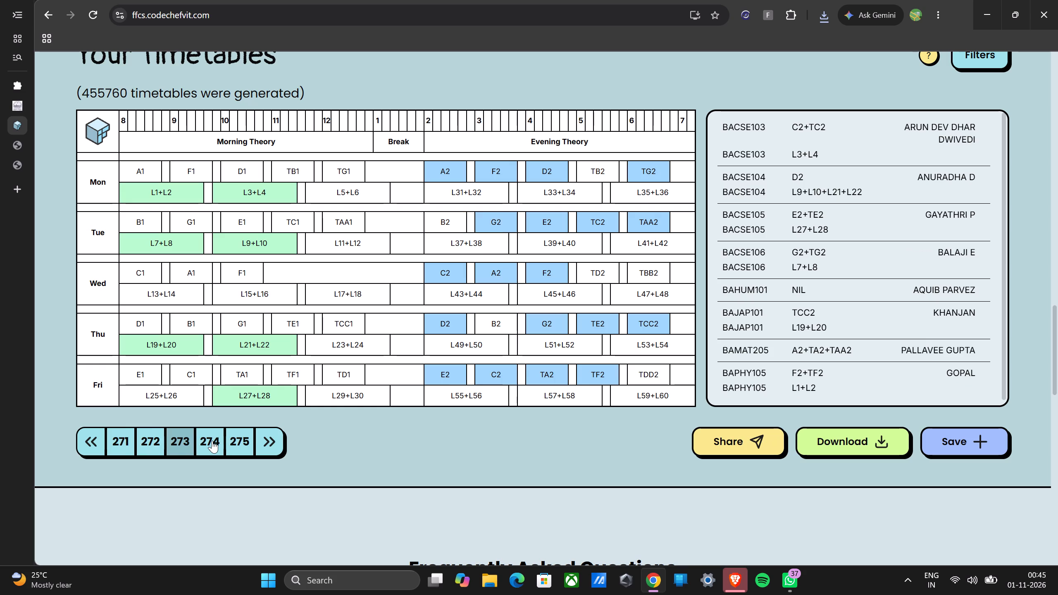
{"action": "left_click", "coordinate": [212, 440]}
{"action": "left_click", "coordinate": [212, 440]}
{"action": "left_click", "coordinate": [212, 440]}
{"action": "left_click", "coordinate": [212, 440]}
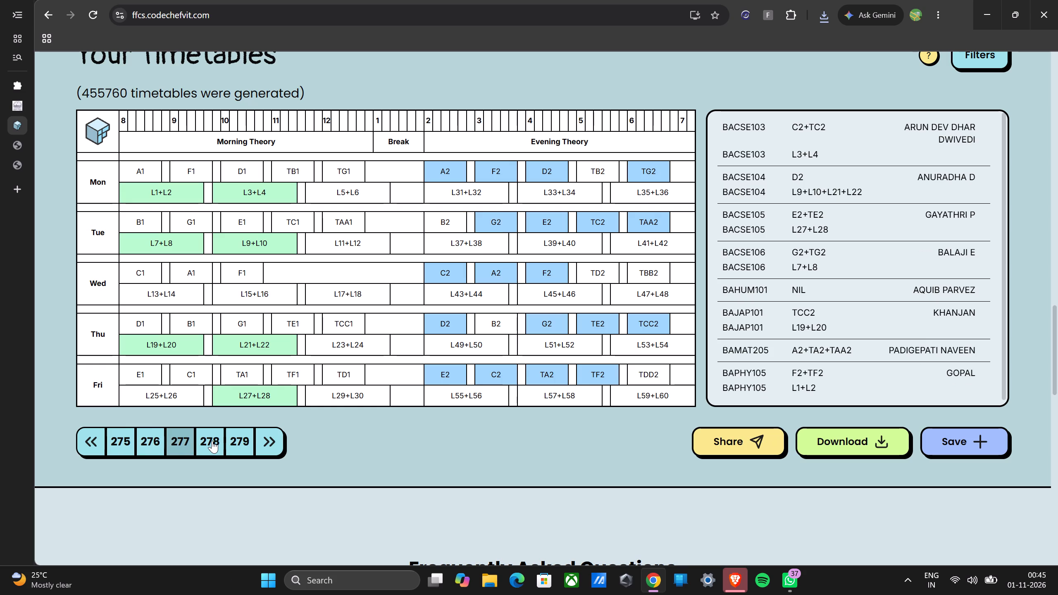
{"action": "left_click", "coordinate": [212, 440]}
{"action": "left_click", "coordinate": [212, 440]}
{"action": "left_click", "coordinate": [212, 440]}
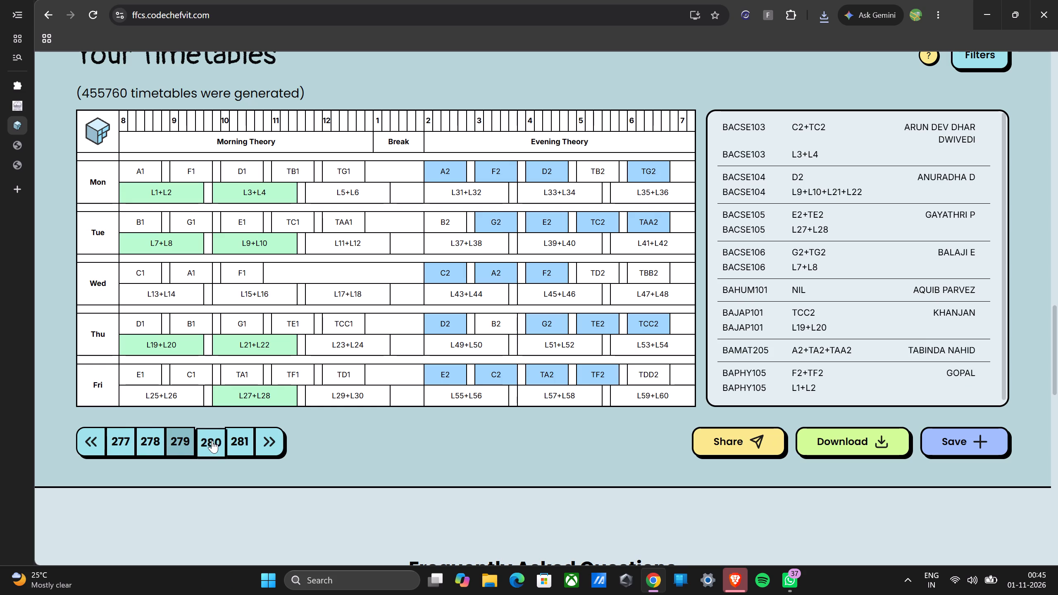
{"action": "left_click", "coordinate": [212, 440]}
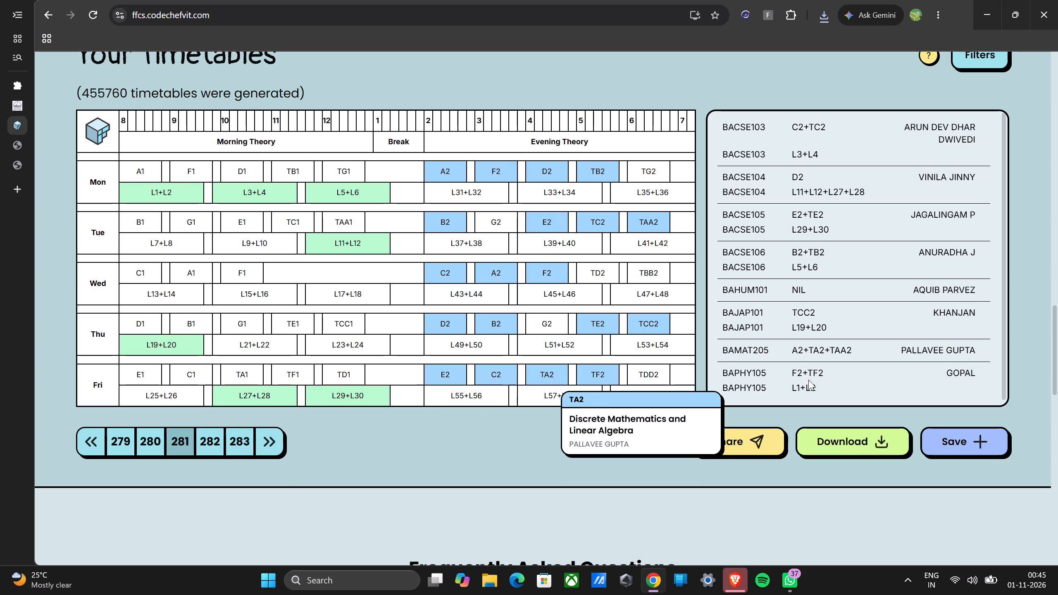
Download generated timetable 281 as a PDF.
{"action": "left_click", "coordinate": [842, 440]}
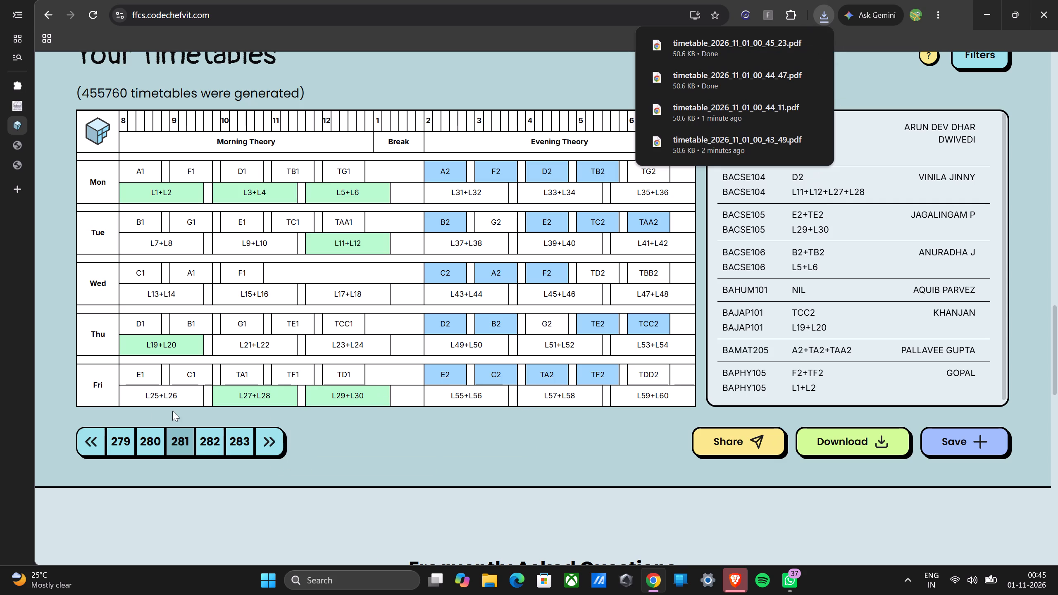
Examine the generated timetables from 282 through 290, comparing the BAMAT205 faculties and the BACSE106 lab slots.
{"action": "left_click", "coordinate": [207, 438]}
{"action": "left_click", "coordinate": [207, 438]}
{"action": "double_click", "coordinate": [207, 438]}
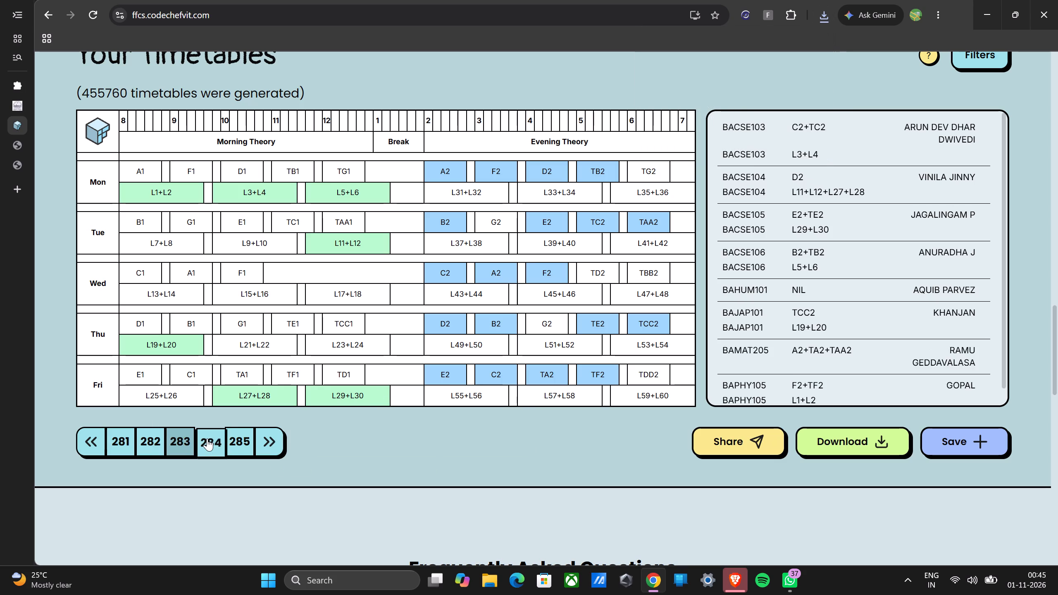
{"action": "left_click", "coordinate": [207, 438]}
{"action": "left_click", "coordinate": [207, 438]}
{"action": "left_click", "coordinate": [207, 438]}
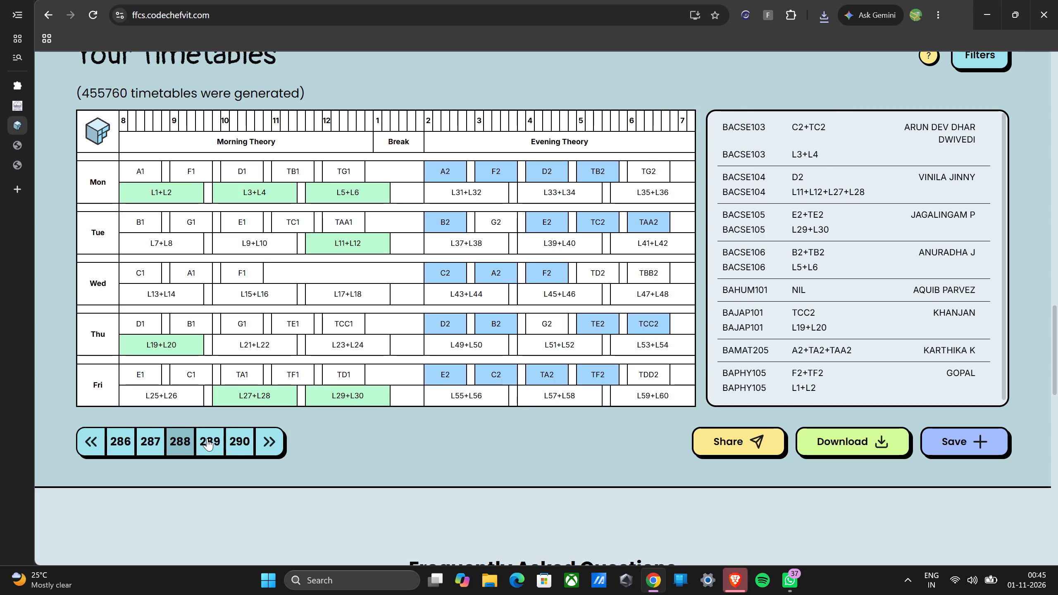
{"action": "double_click", "coordinate": [207, 438]}
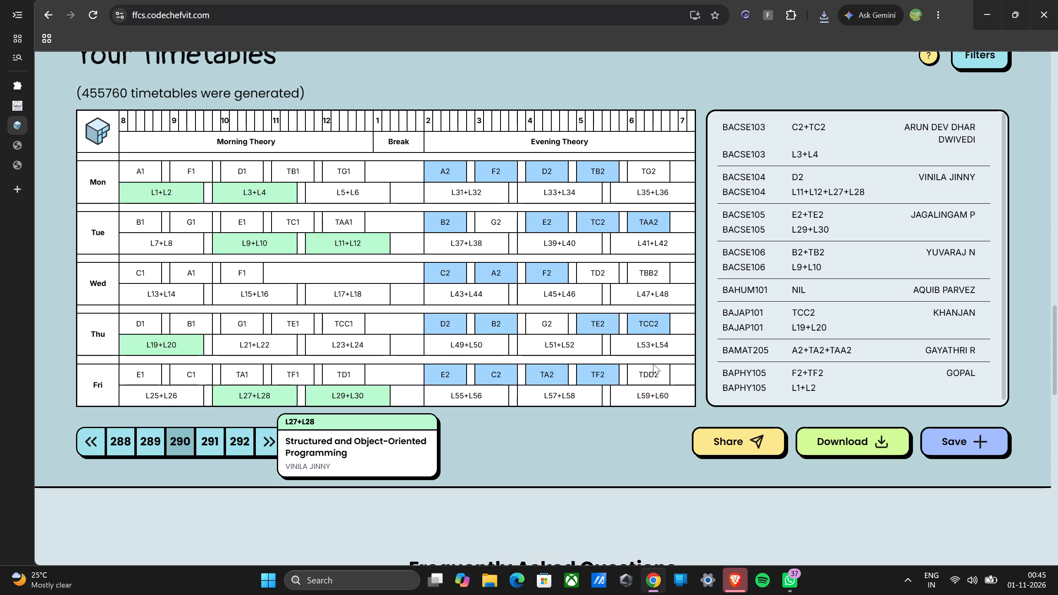
Download generated timetable 290 as a PDF.
{"action": "left_click", "coordinate": [832, 434]}
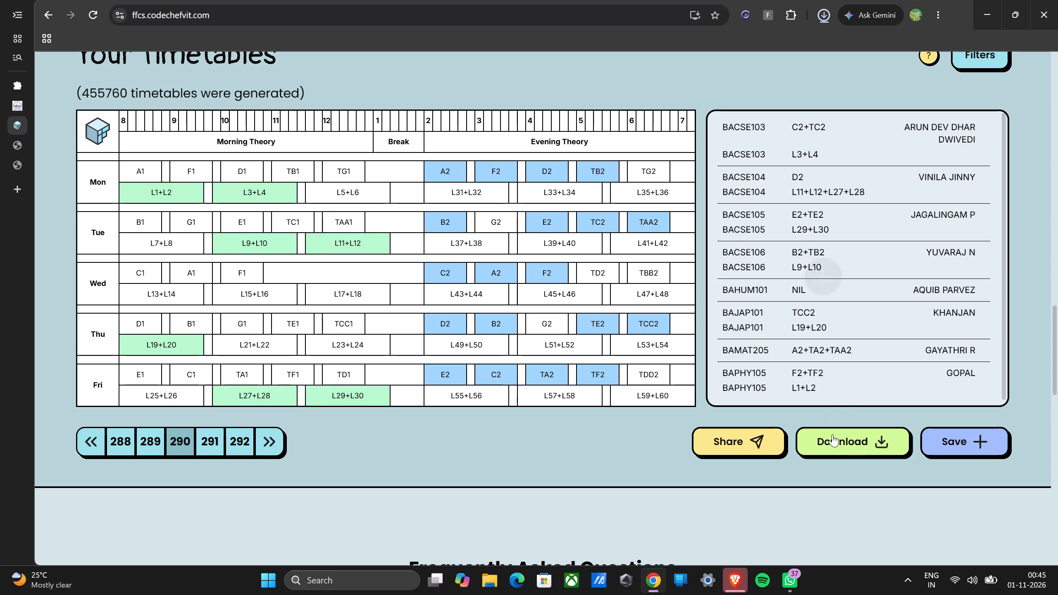
Examine the generated timetables from 291 through 313, comparing the BACSE105 and BACSE106 slots and faculties.
{"action": "double_click", "coordinate": [206, 444]}
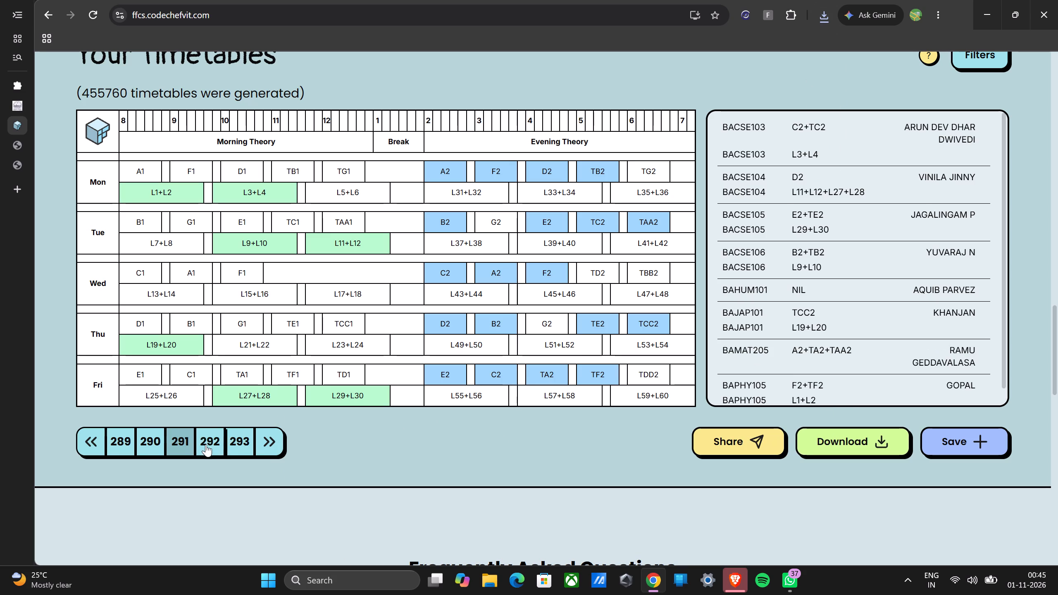
{"action": "left_click", "coordinate": [206, 444]}
{"action": "double_click", "coordinate": [206, 444]}
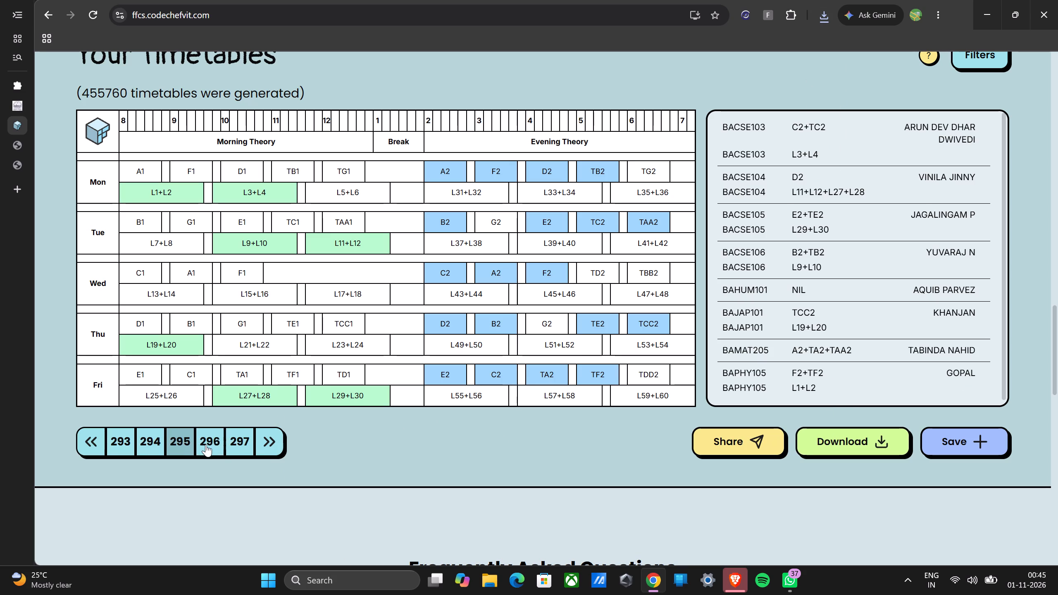
{"action": "left_click", "coordinate": [206, 444]}
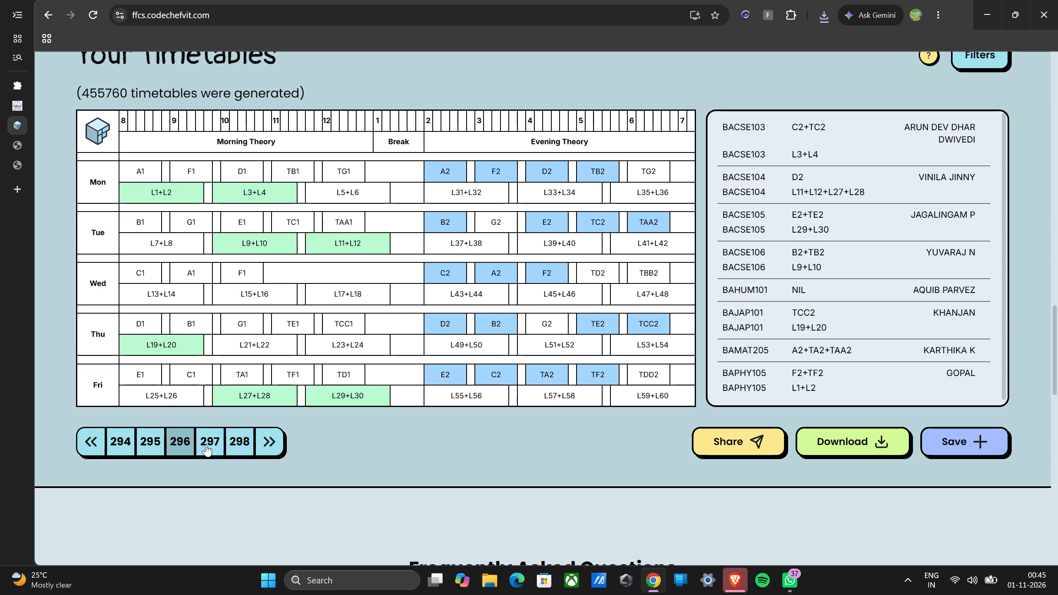
{"action": "left_click", "coordinate": [206, 444]}
{"action": "left_click", "coordinate": [206, 444]}
{"action": "triple_click", "coordinate": [206, 444]}
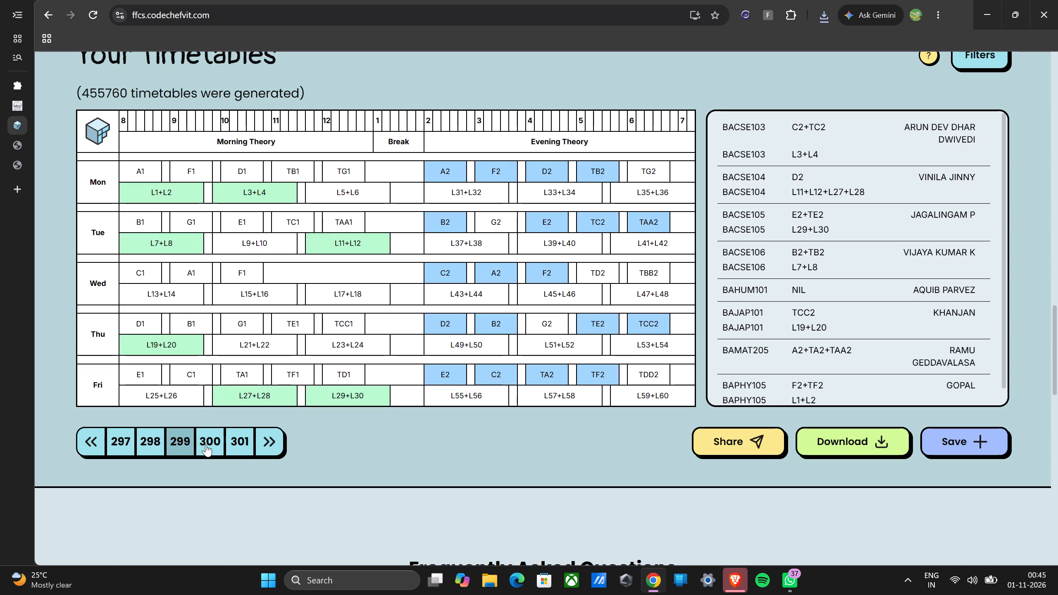
{"action": "triple_click", "coordinate": [206, 444]}
{"action": "left_click", "coordinate": [206, 444]}
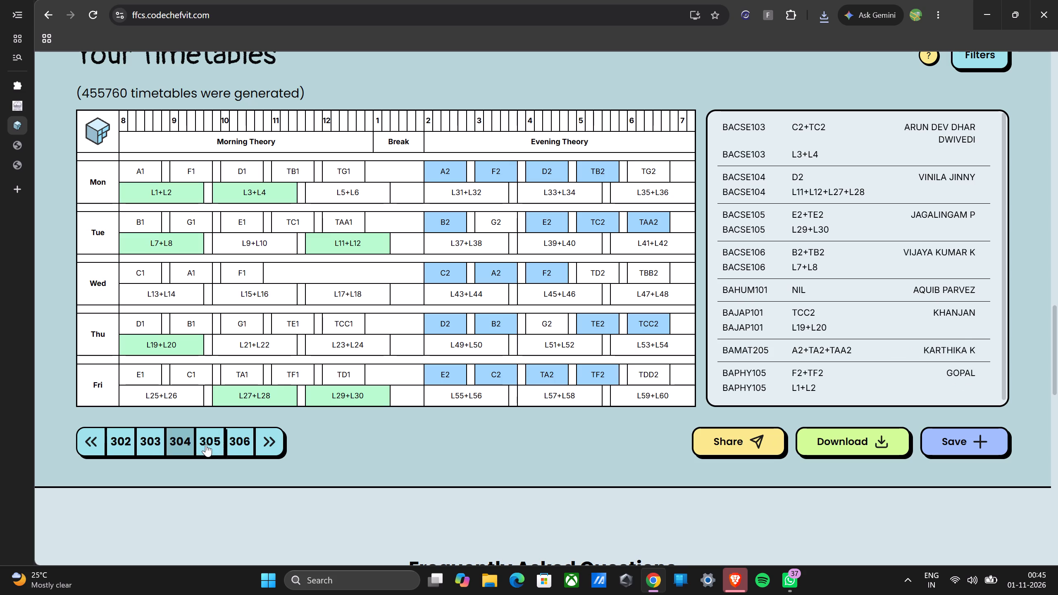
{"action": "triple_click", "coordinate": [206, 444]}
{"action": "triple_click", "coordinate": [206, 444]}
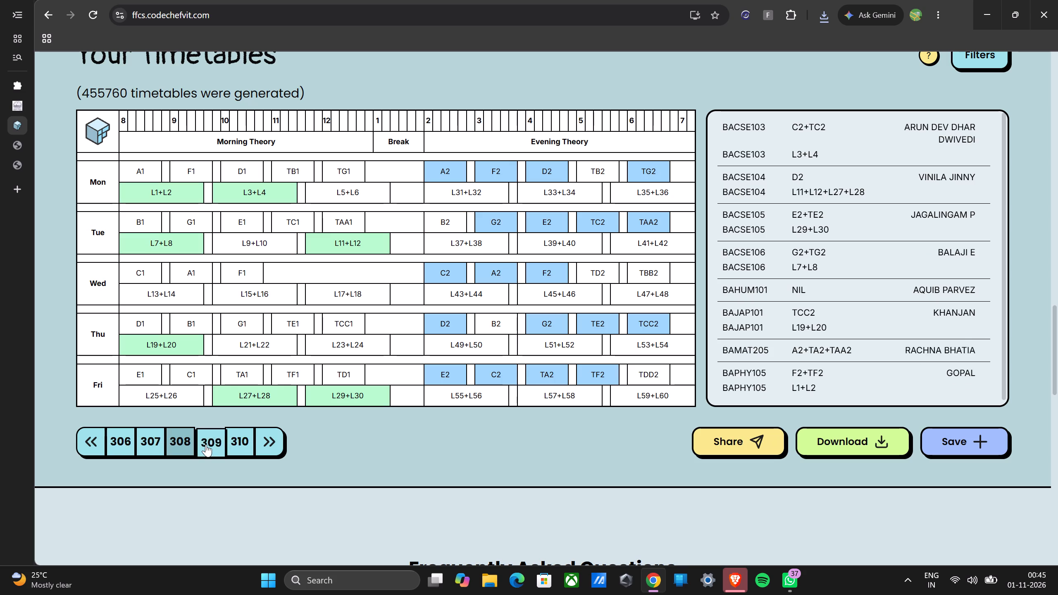
{"action": "left_click", "coordinate": [206, 444]}
{"action": "left_click", "coordinate": [206, 444]}
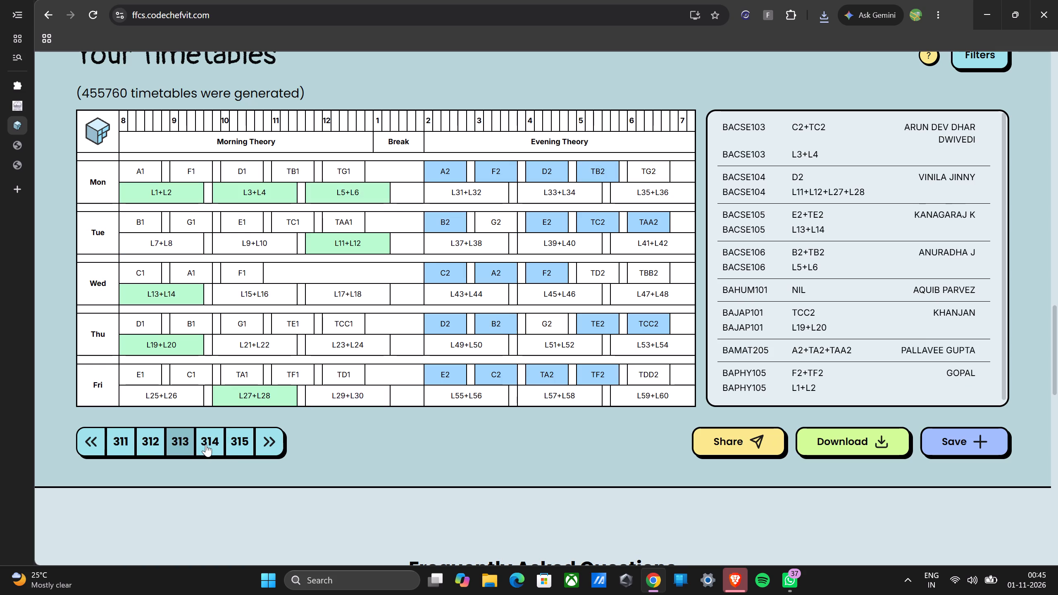
Examine the generated timetables from 314 through 345, comparing lab slots, theory slots and faculties.
{"action": "left_click", "coordinate": [206, 444]}
{"action": "left_click", "coordinate": [206, 444]}
{"action": "double_click", "coordinate": [206, 444]}
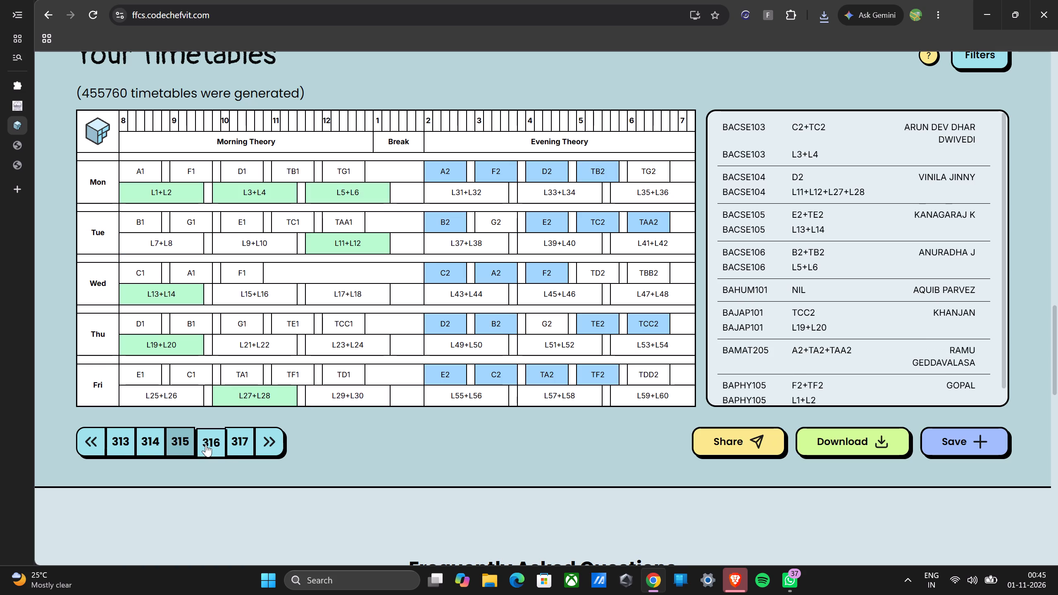
{"action": "left_click", "coordinate": [206, 444]}
{"action": "left_click", "coordinate": [206, 444]}
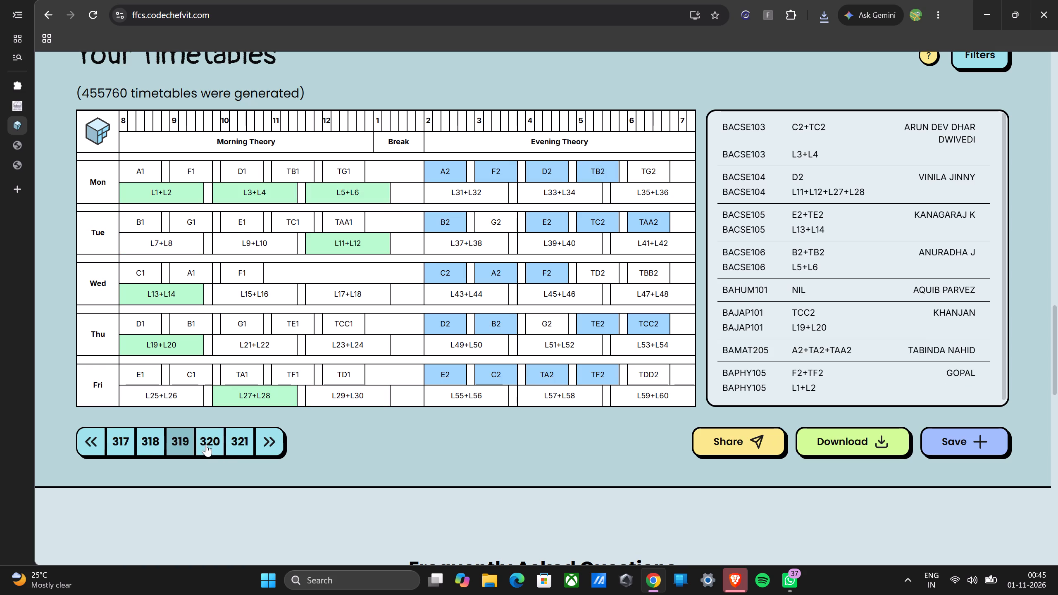
{"action": "left_click", "coordinate": [206, 444]}
{"action": "left_click", "coordinate": [206, 444]}
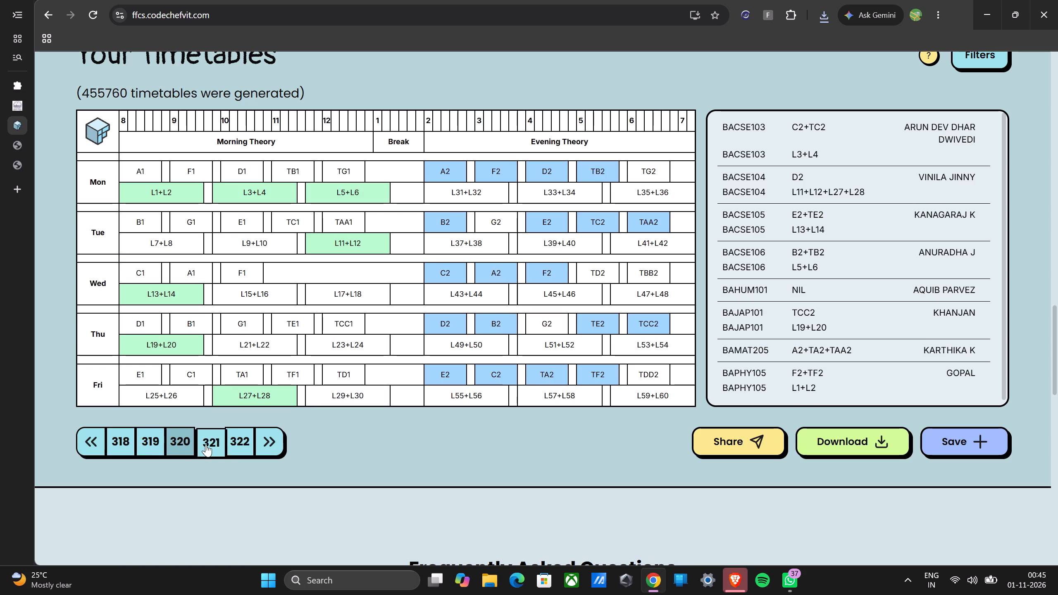
{"action": "left_click", "coordinate": [206, 444]}
{"action": "left_click", "coordinate": [206, 444]}
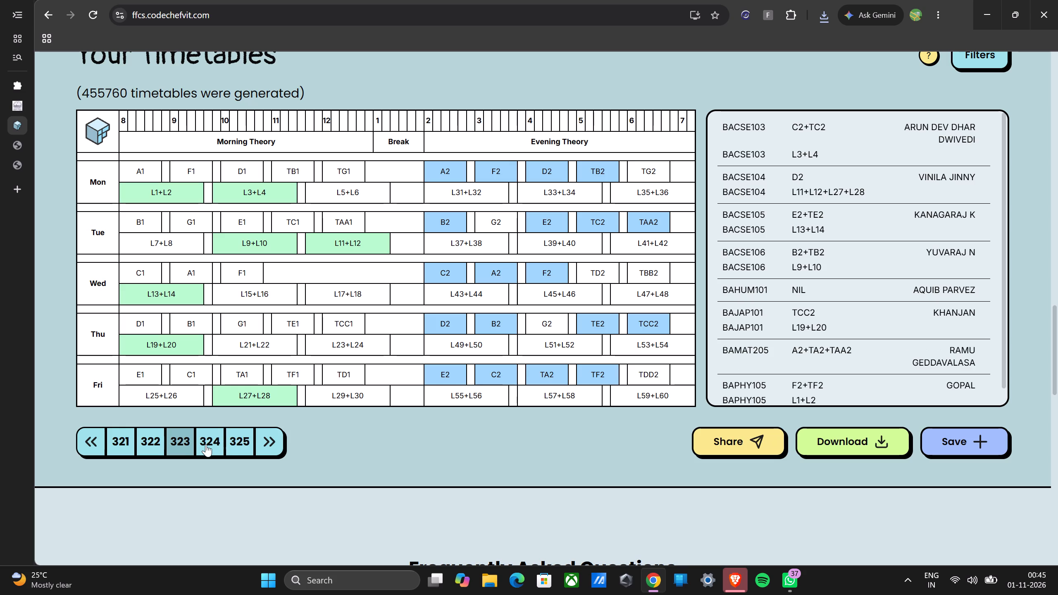
{"action": "left_click", "coordinate": [206, 444]}
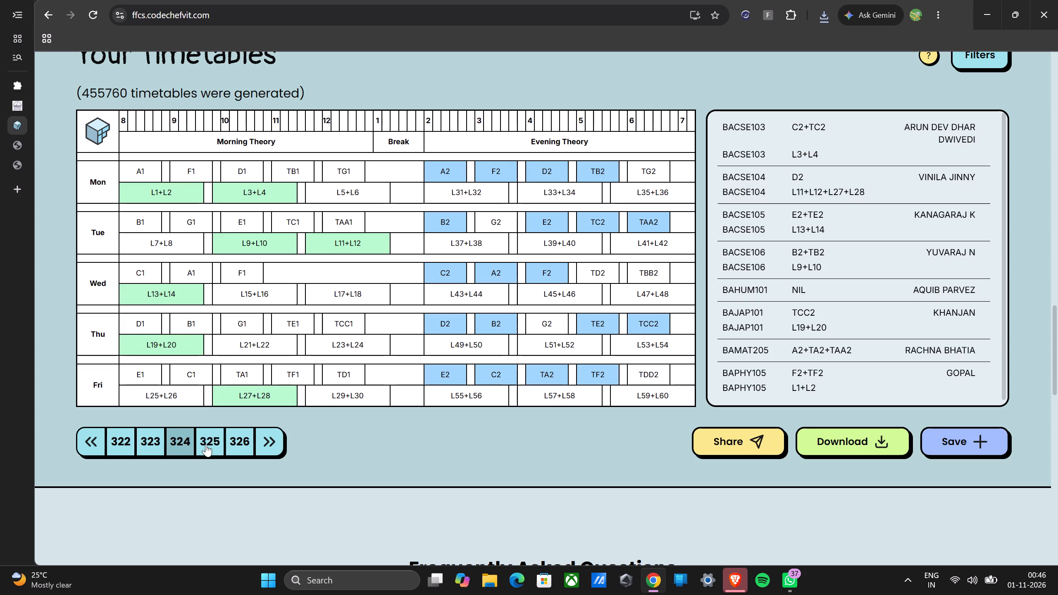
{"action": "left_click", "coordinate": [206, 444]}
{"action": "left_click", "coordinate": [206, 444]}
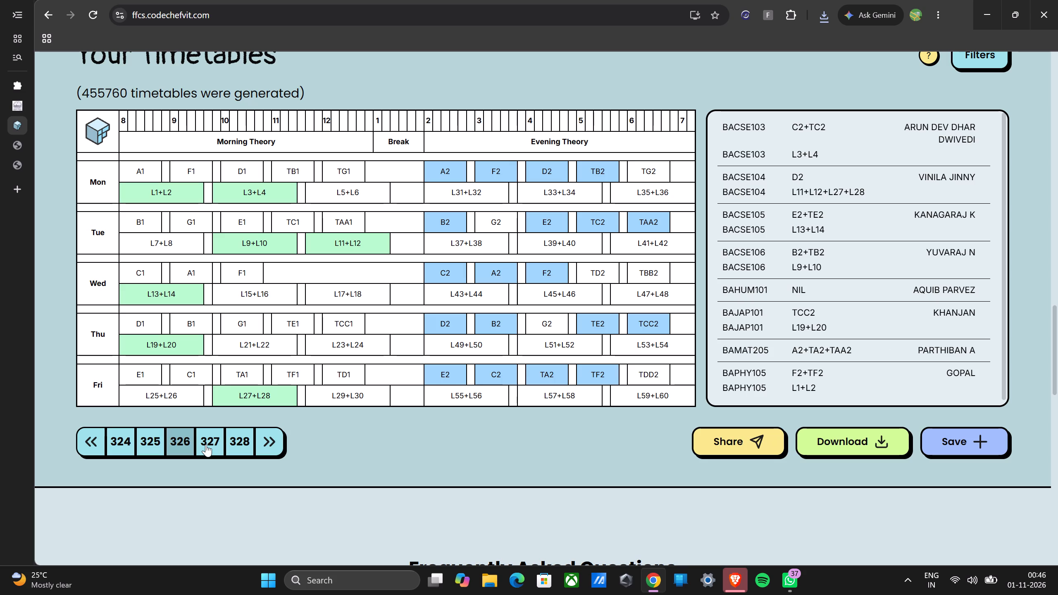
{"action": "left_click", "coordinate": [206, 444]}
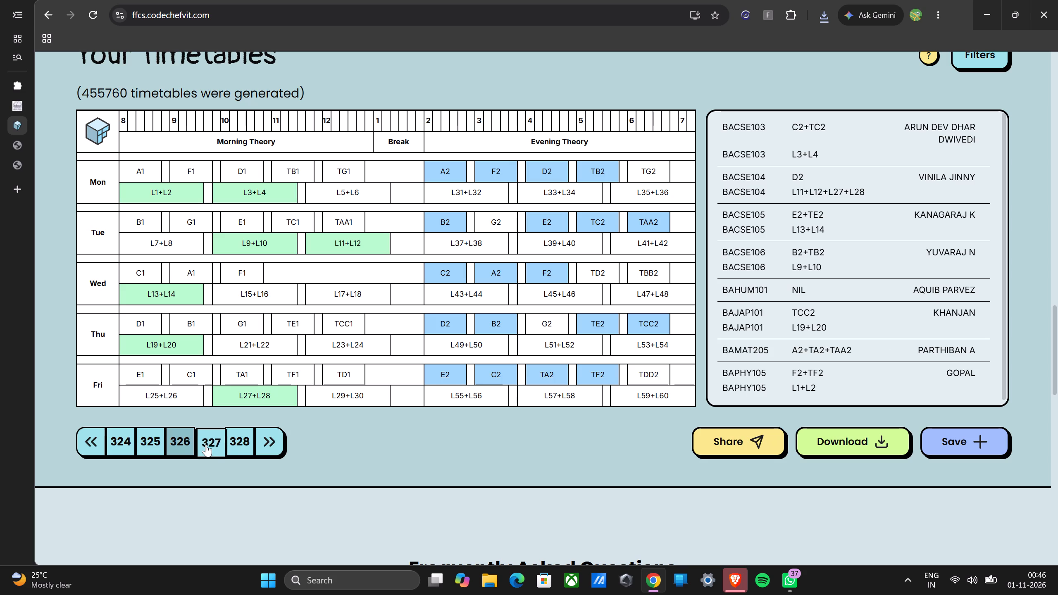
{"action": "left_click", "coordinate": [206, 444]}
{"action": "left_click", "coordinate": [206, 444]}
{"action": "left_click", "coordinate": [206, 444]}
{"action": "triple_click", "coordinate": [206, 444]}
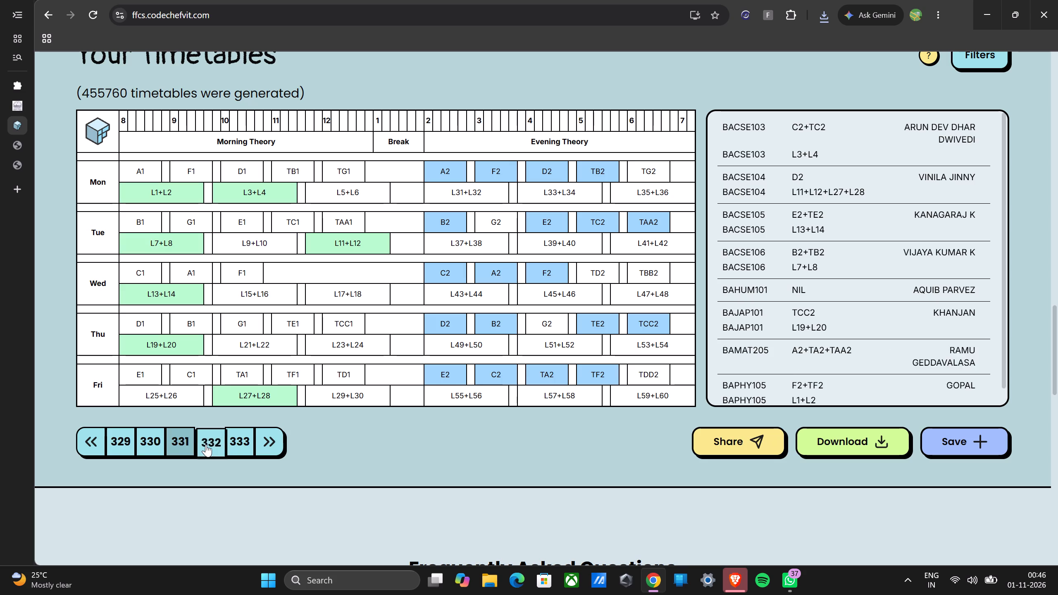
{"action": "double_click", "coordinate": [206, 444]}
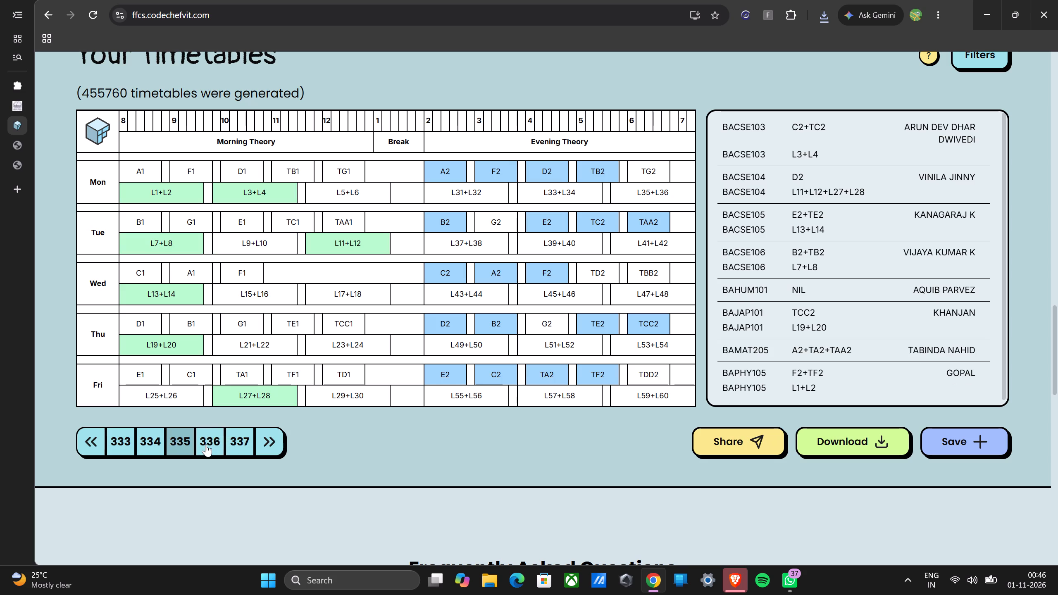
{"action": "left_click", "coordinate": [206, 444]}
{"action": "left_click", "coordinate": [206, 444]}
{"action": "left_click", "coordinate": [206, 444]}
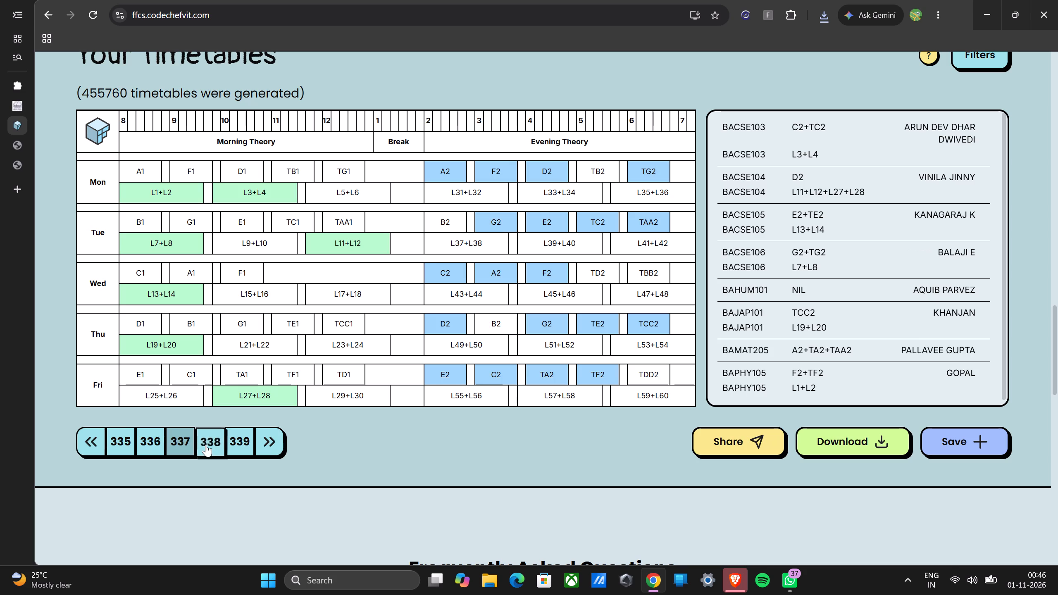
{"action": "triple_click", "coordinate": [206, 444]}
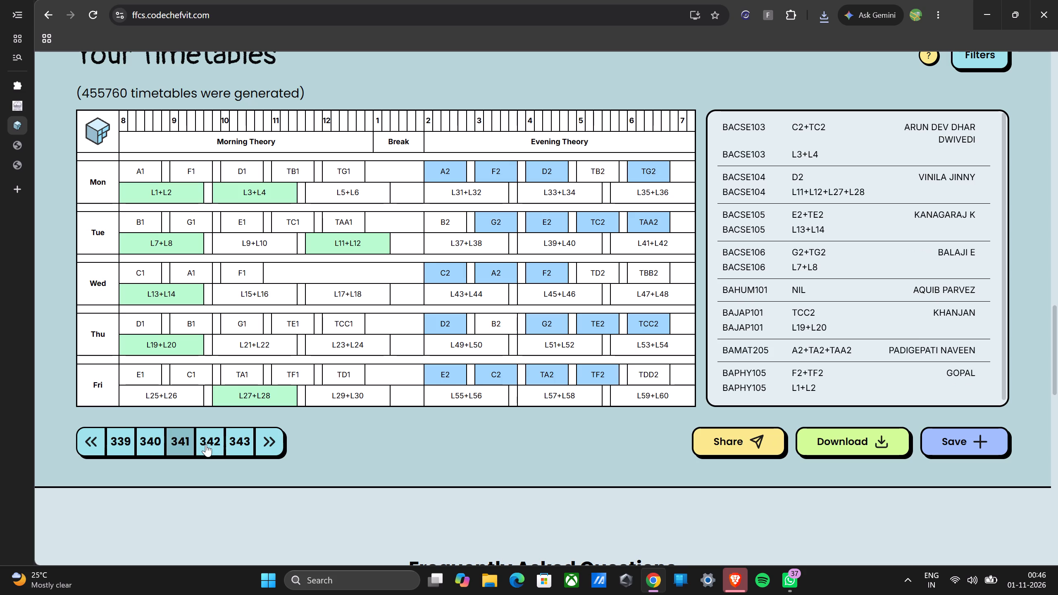
{"action": "left_click", "coordinate": [206, 444]}
{"action": "double_click", "coordinate": [206, 444]}
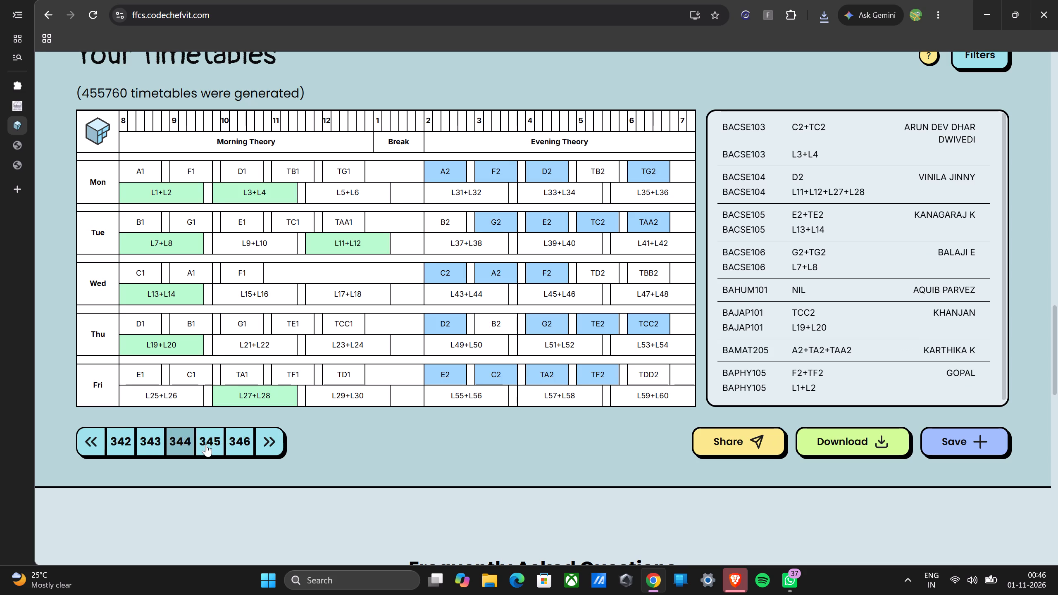
{"action": "left_click", "coordinate": [206, 444]}
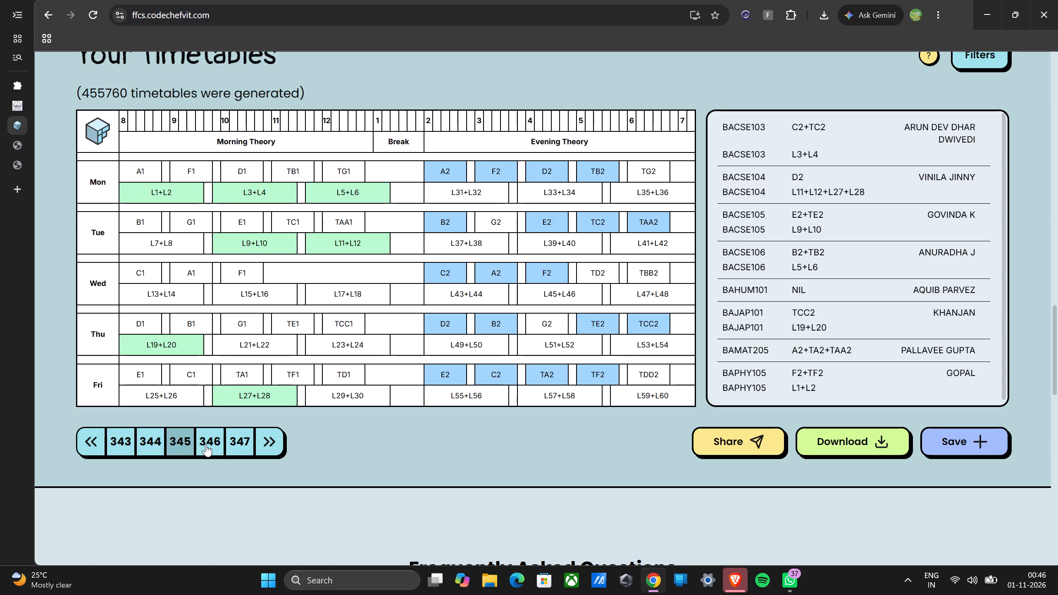
Examine the generated timetables from 346 through 372, comparing the slots and faculties for each course.
{"action": "triple_click", "coordinate": [206, 444]}
{"action": "triple_click", "coordinate": [206, 444]}
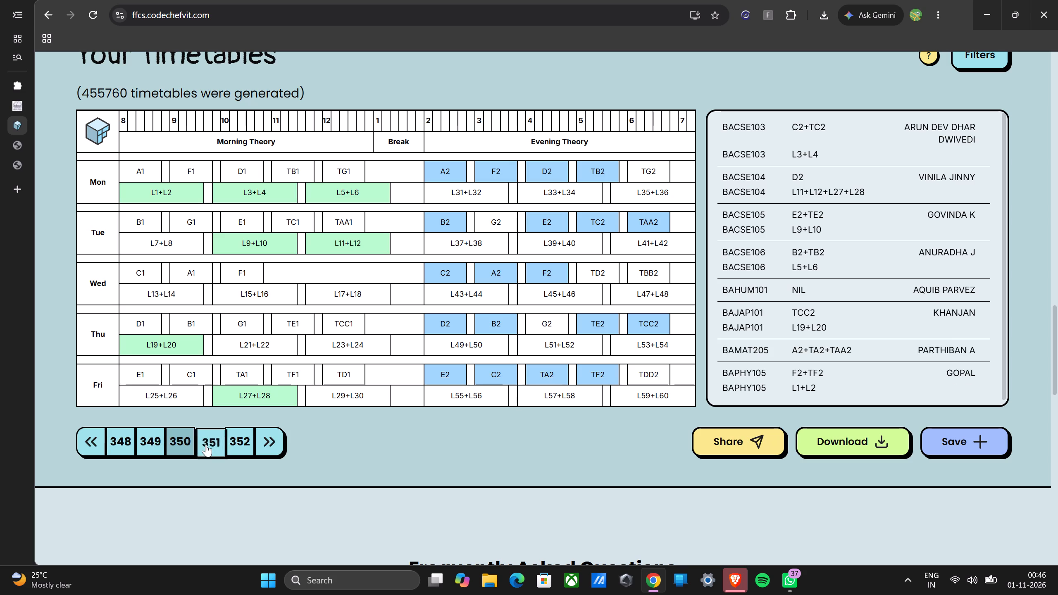
{"action": "triple_click", "coordinate": [206, 444]}
{"action": "triple_click", "coordinate": [206, 444]}
{"action": "triple_click", "coordinate": [206, 444]}
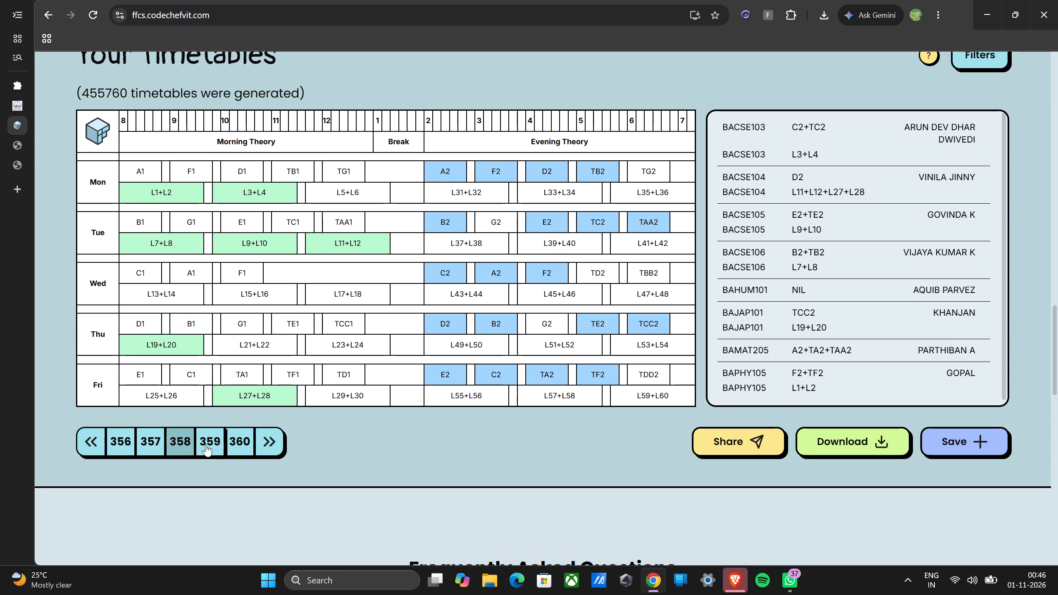
{"action": "triple_click", "coordinate": [206, 444]}
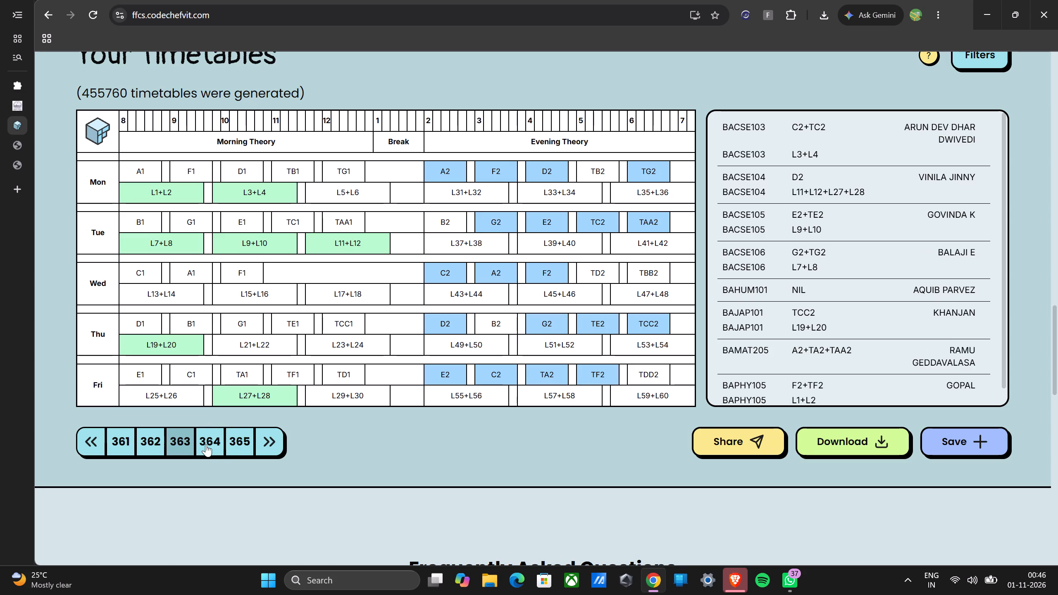
{"action": "left_click", "coordinate": [206, 444]}
{"action": "triple_click", "coordinate": [206, 444]}
{"action": "triple_click", "coordinate": [206, 444]}
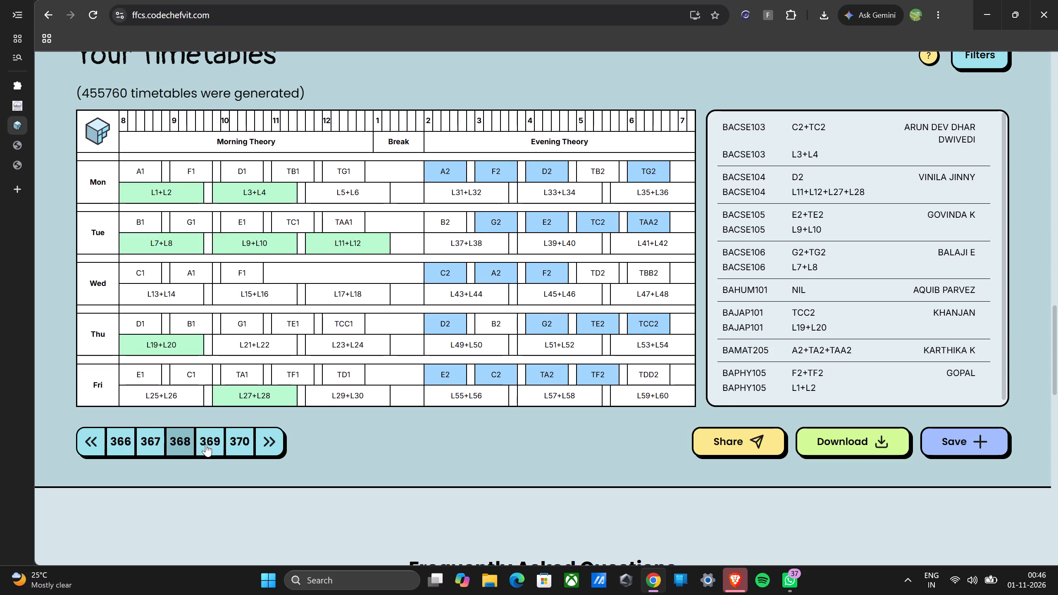
{"action": "double_click", "coordinate": [206, 444]}
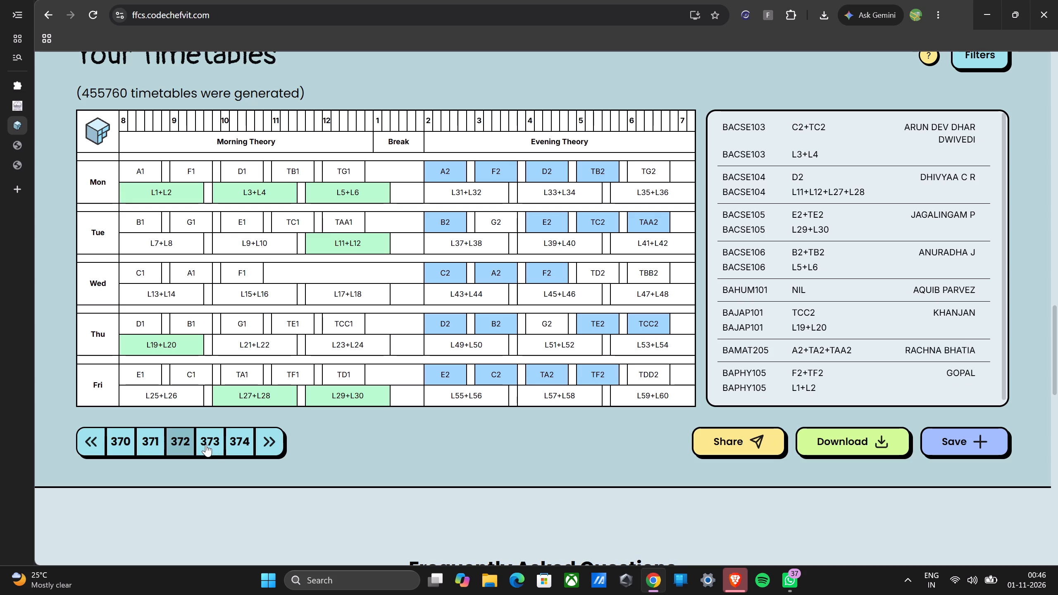
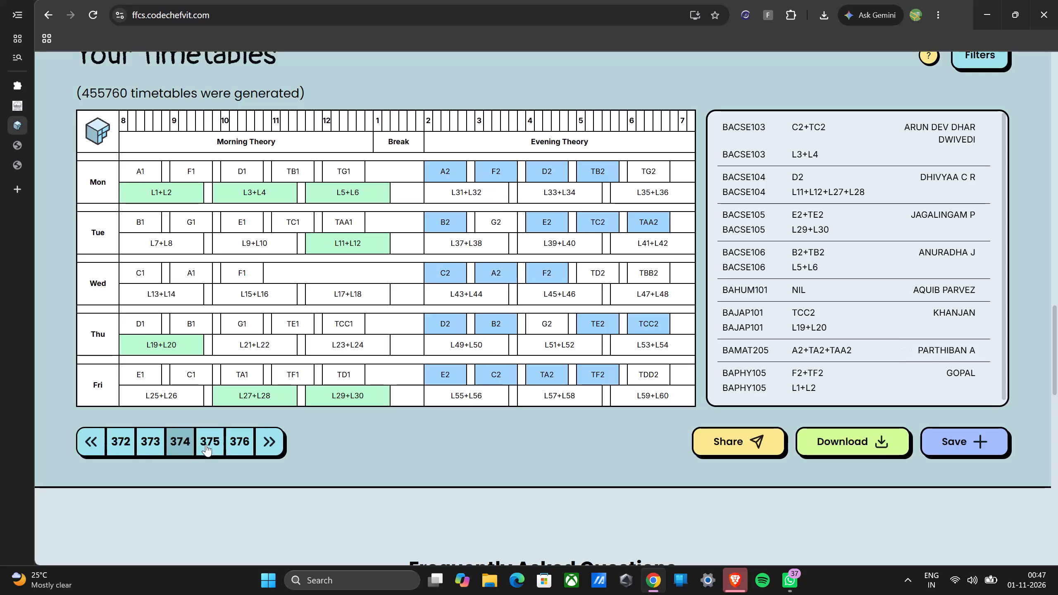
Examine the generated timetables from 375 through 401, comparing the BACSE105, BACSE106 and BAMAT205 slots and faculties.
{"action": "triple_click", "coordinate": [206, 444]}
{"action": "triple_click", "coordinate": [206, 444]}
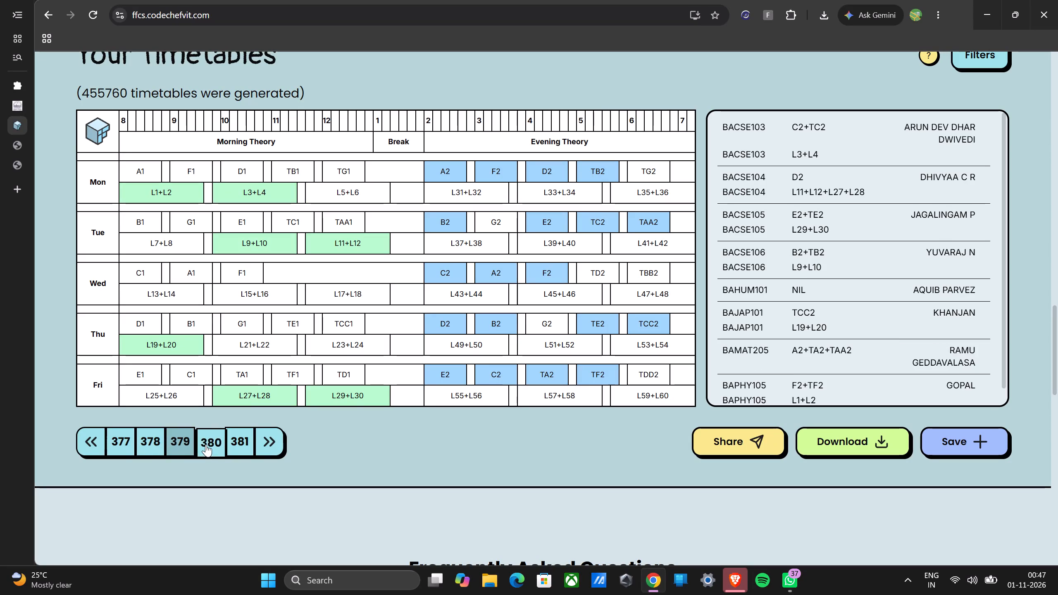
{"action": "triple_click", "coordinate": [206, 444]}
{"action": "triple_click", "coordinate": [206, 444]}
{"action": "triple_click", "coordinate": [206, 444]}
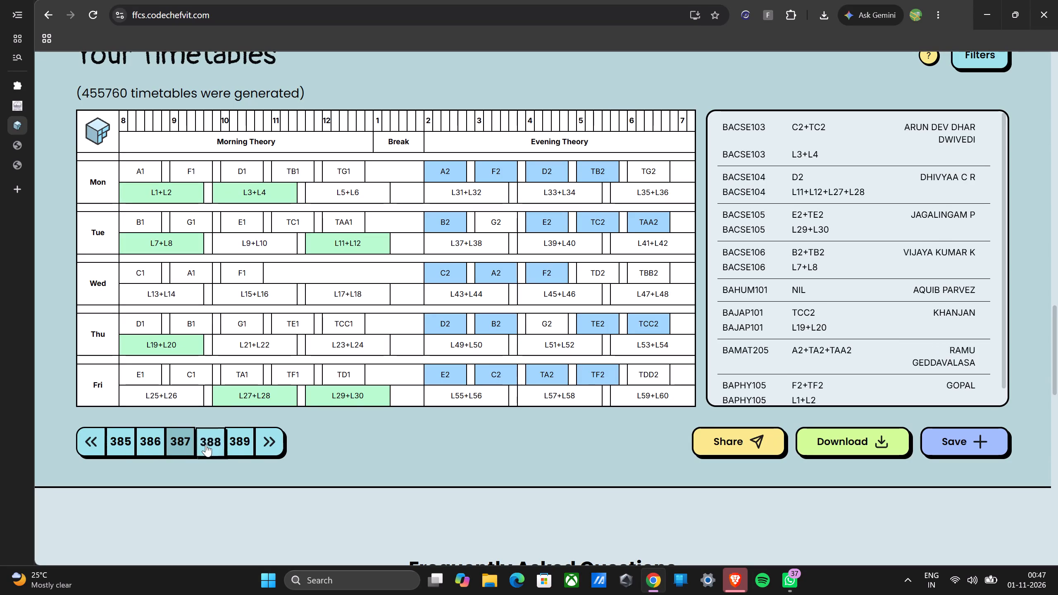
{"action": "triple_click", "coordinate": [206, 444]}
{"action": "triple_click", "coordinate": [206, 444]}
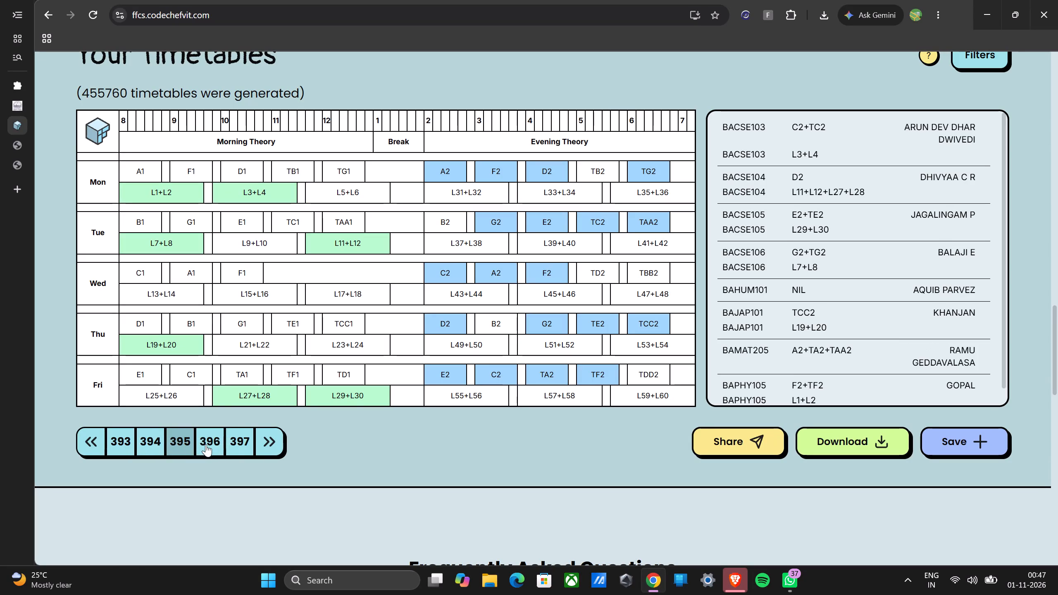
{"action": "triple_click", "coordinate": [206, 444]}
{"action": "triple_click", "coordinate": [206, 444]}
{"action": "double_click", "coordinate": [206, 444]}
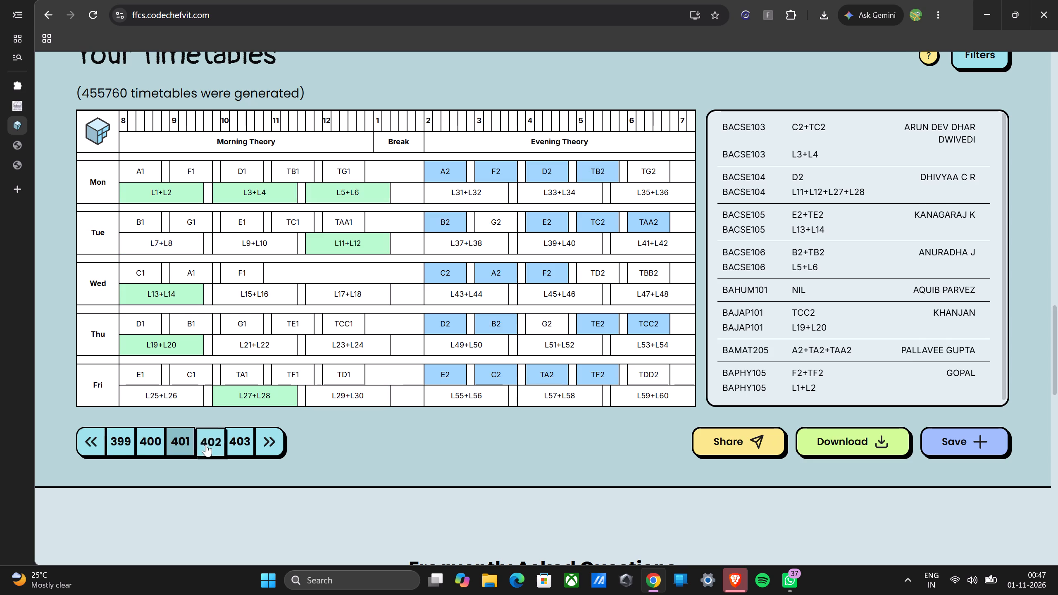
Examine the generated timetables from 402 through 432, comparing the BACSE106 slots and the BAMAT205 faculties.
{"action": "double_click", "coordinate": [206, 444]}
{"action": "triple_click", "coordinate": [206, 444]}
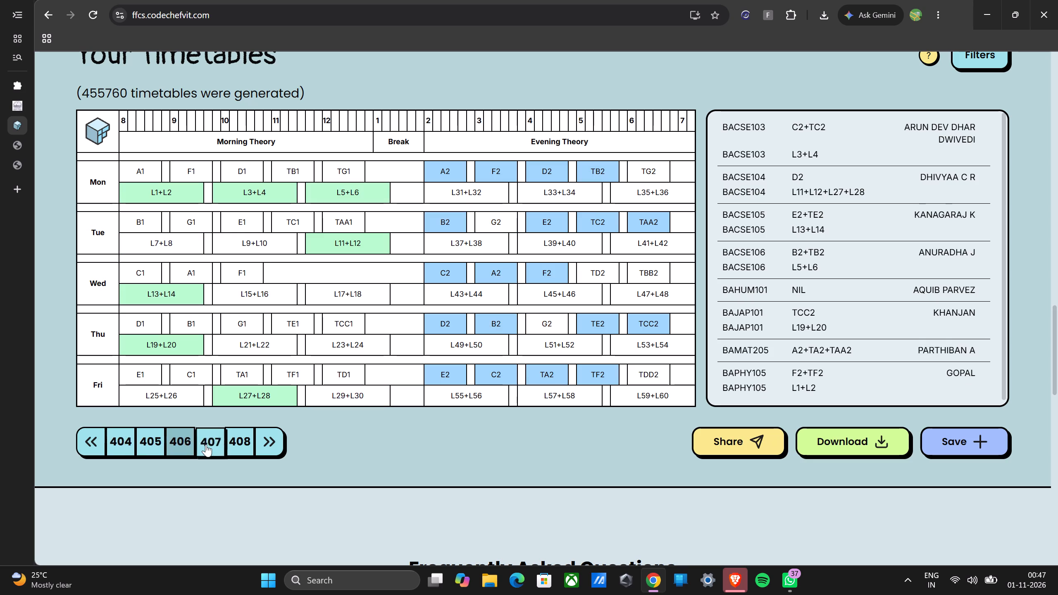
{"action": "triple_click", "coordinate": [206, 444]}
{"action": "triple_click", "coordinate": [206, 444]}
{"action": "triple_click", "coordinate": [206, 444]}
{"action": "triple_click", "coordinate": [206, 444]}
{"action": "triple_click", "coordinate": [206, 444]}
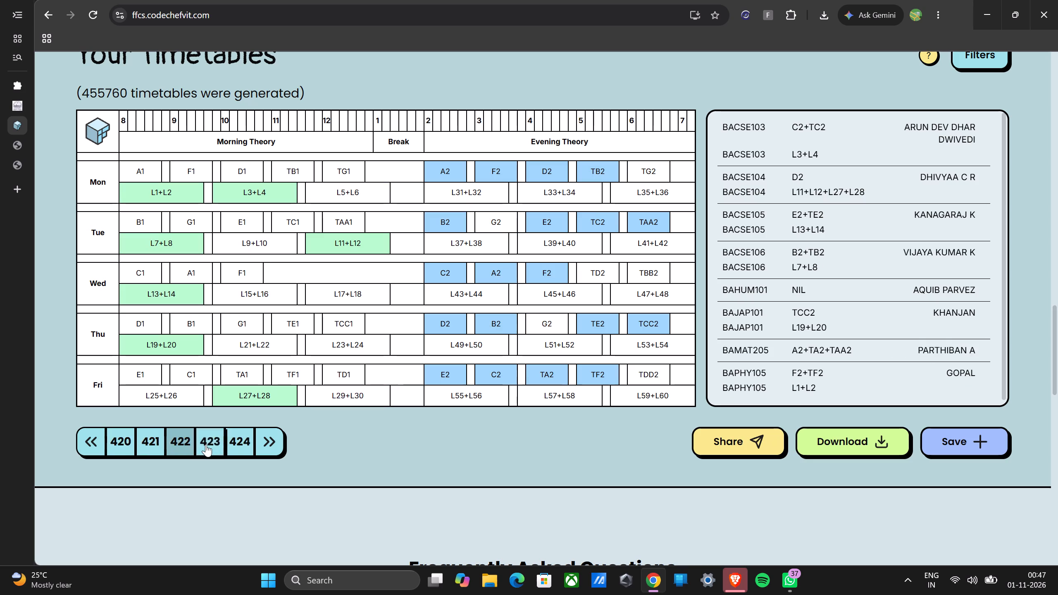
{"action": "triple_click", "coordinate": [206, 444]}
{"action": "triple_click", "coordinate": [206, 444]}
{"action": "triple_click", "coordinate": [206, 444]}
{"action": "triple_click", "coordinate": [206, 444]}
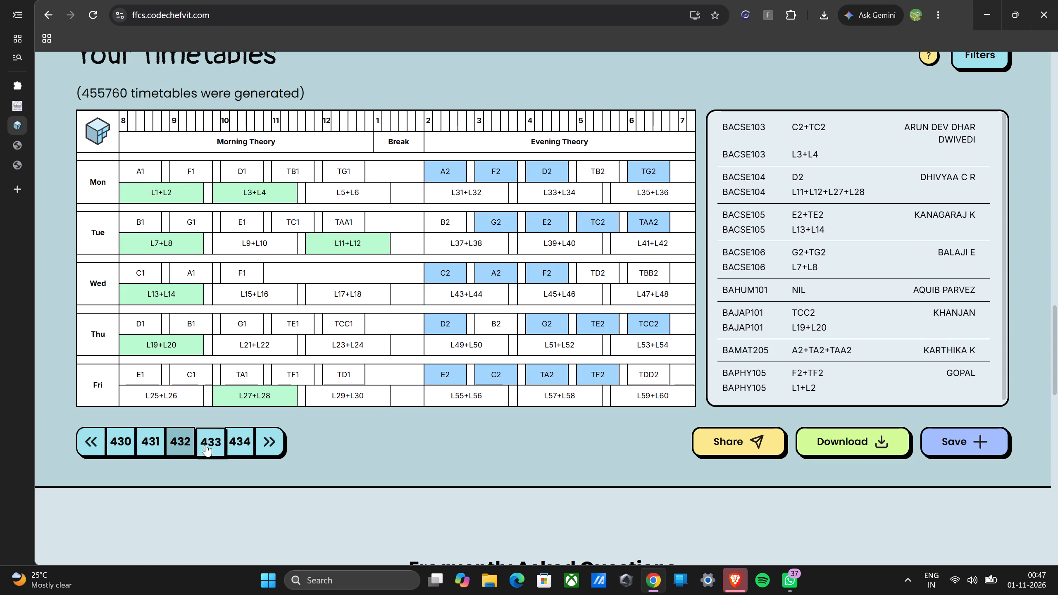
Examine the generated timetables from 433 through 459, comparing the BACSE104, BACSE105 and BACSE106 lab slots and faculties.
{"action": "triple_click", "coordinate": [206, 444]}
{"action": "triple_click", "coordinate": [206, 444]}
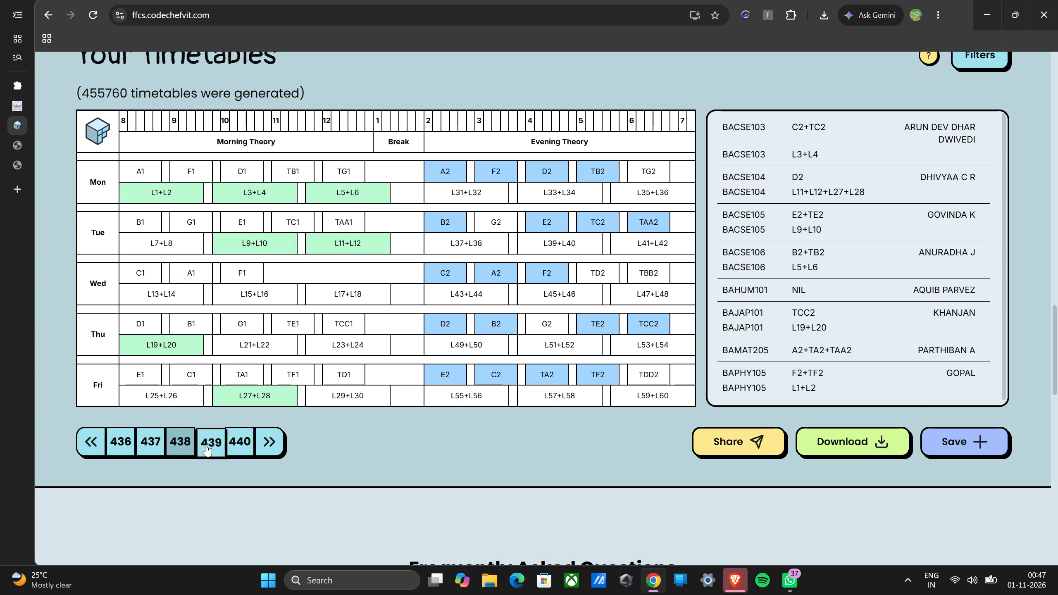
{"action": "triple_click", "coordinate": [206, 444]}
{"action": "triple_click", "coordinate": [206, 444]}
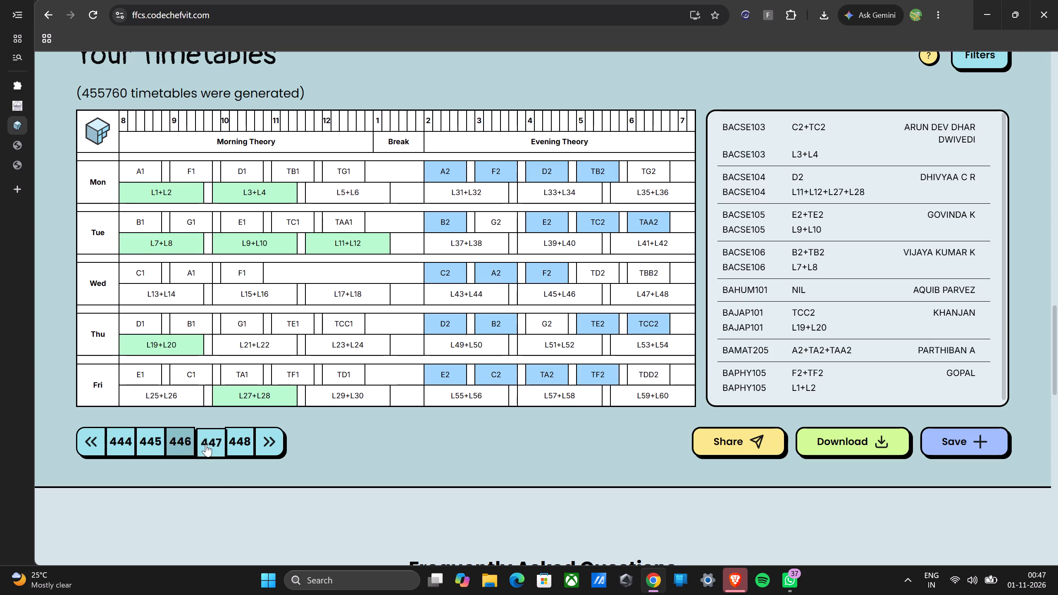
{"action": "triple_click", "coordinate": [206, 444]}
{"action": "triple_click", "coordinate": [206, 444]}
{"action": "triple_click", "coordinate": [206, 444]}
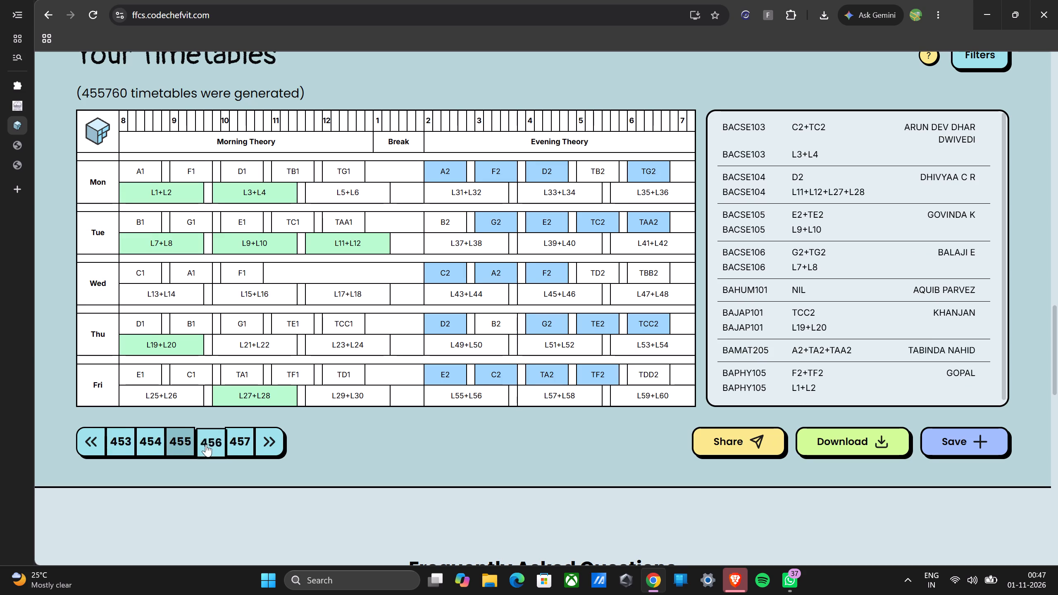
{"action": "triple_click", "coordinate": [206, 444]}
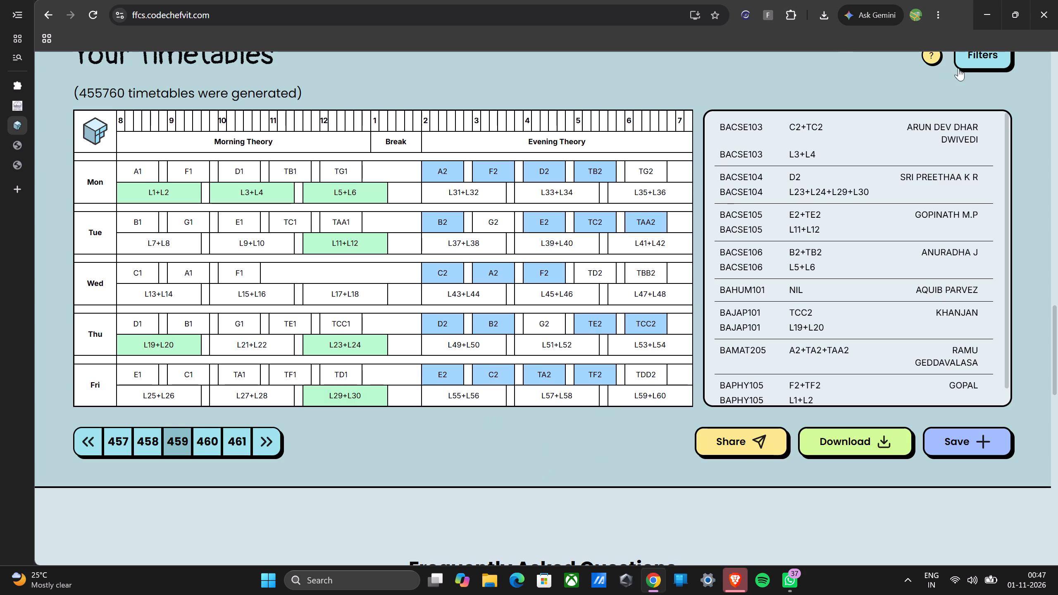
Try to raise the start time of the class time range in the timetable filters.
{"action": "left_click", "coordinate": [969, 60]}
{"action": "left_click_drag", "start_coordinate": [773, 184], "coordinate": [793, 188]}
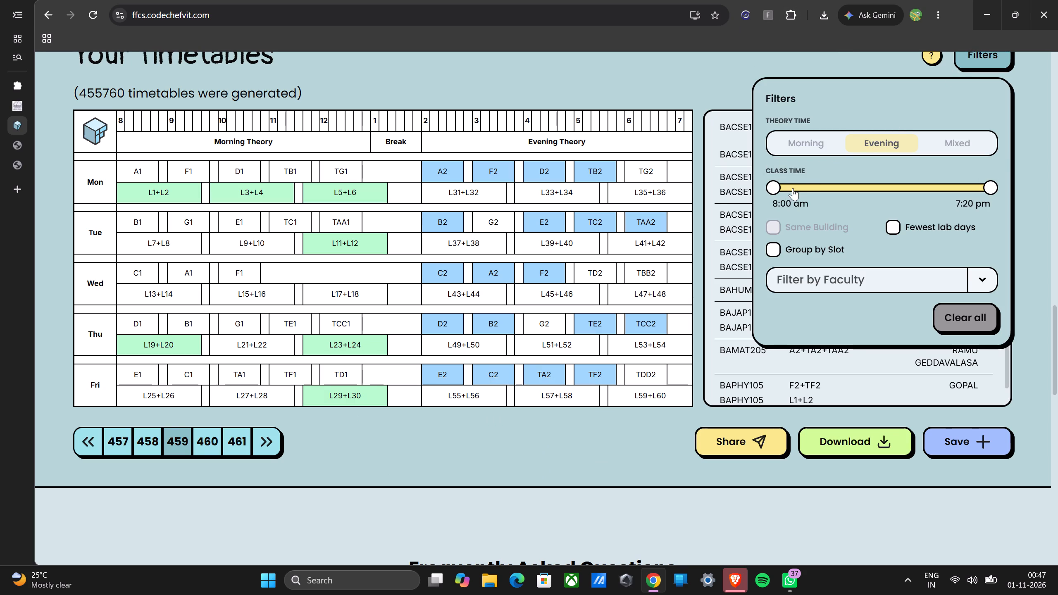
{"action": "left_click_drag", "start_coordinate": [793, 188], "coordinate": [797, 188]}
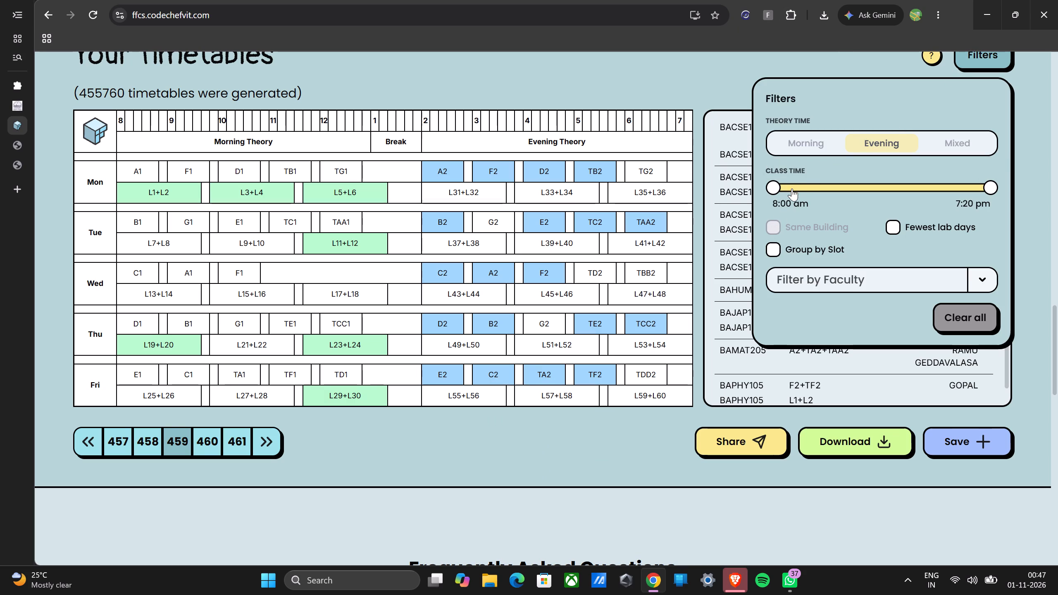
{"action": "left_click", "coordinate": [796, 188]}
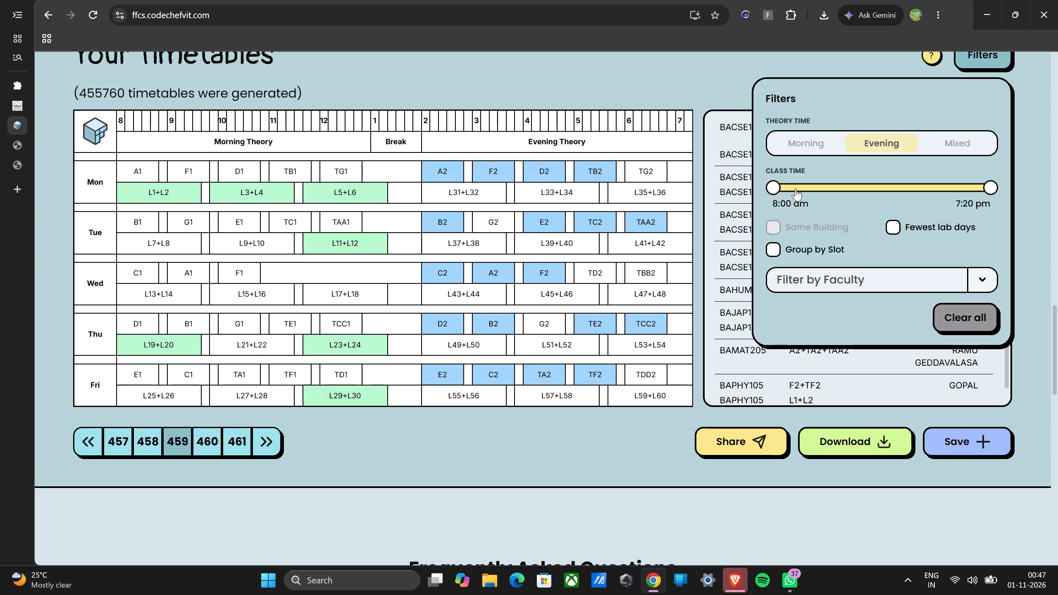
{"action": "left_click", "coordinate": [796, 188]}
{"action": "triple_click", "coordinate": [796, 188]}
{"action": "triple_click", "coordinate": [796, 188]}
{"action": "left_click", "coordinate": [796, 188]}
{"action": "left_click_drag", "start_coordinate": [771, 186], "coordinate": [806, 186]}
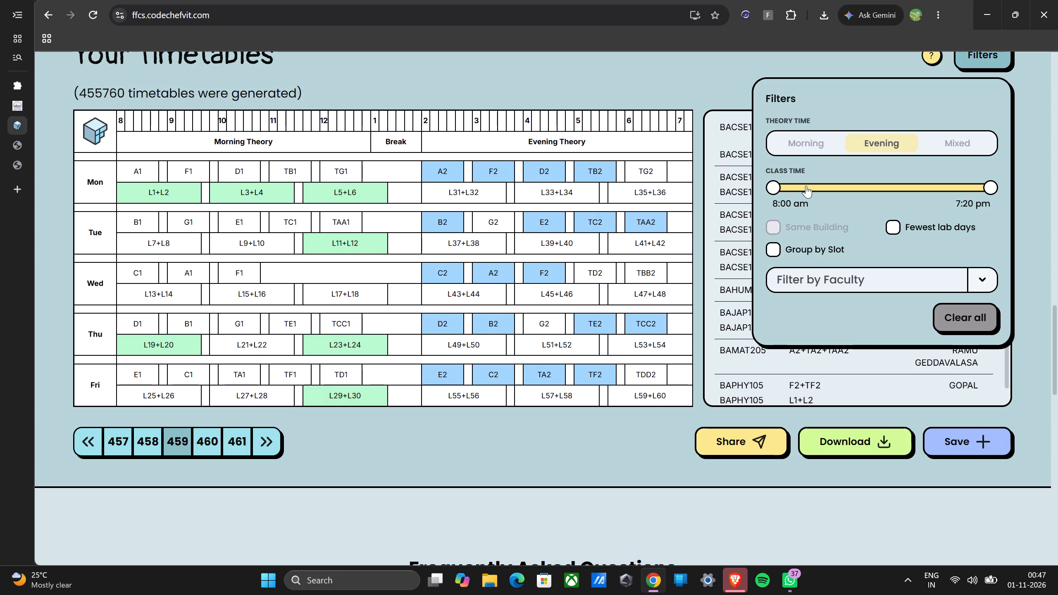
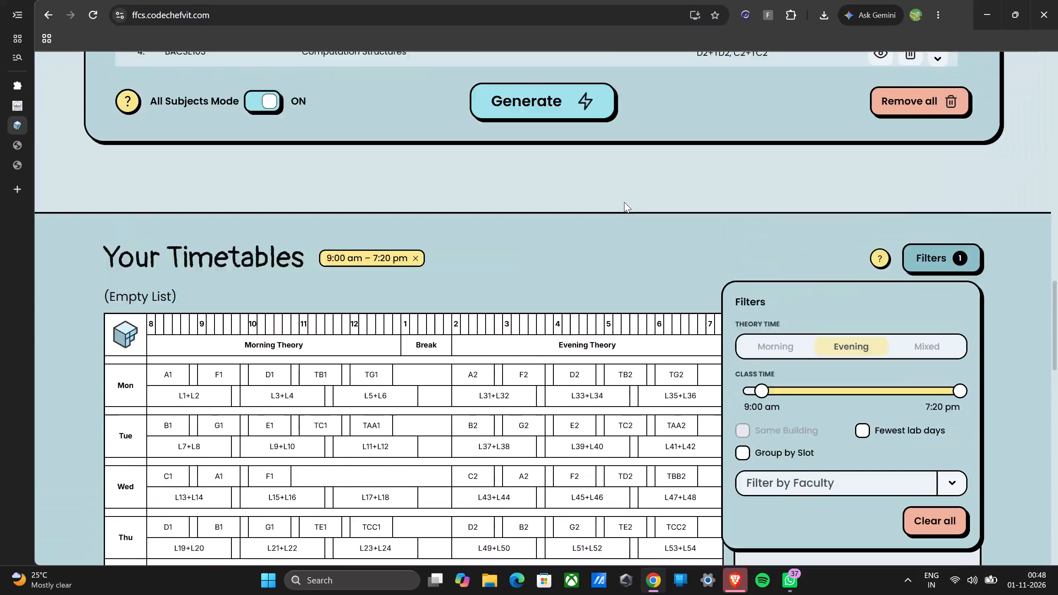
Remove all courses from the Your Courses list.
{"action": "scroll", "coordinate": [624, 202], "scroll_direction": "up", "scroll_amount": 3}
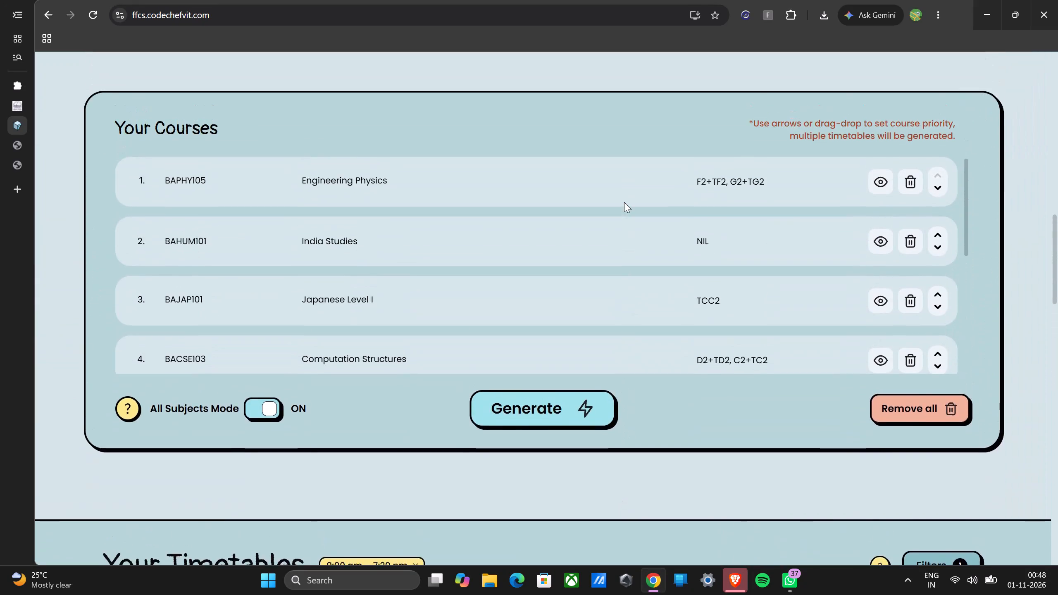
{"action": "scroll", "coordinate": [624, 202], "scroll_direction": "up", "scroll_amount": 4}
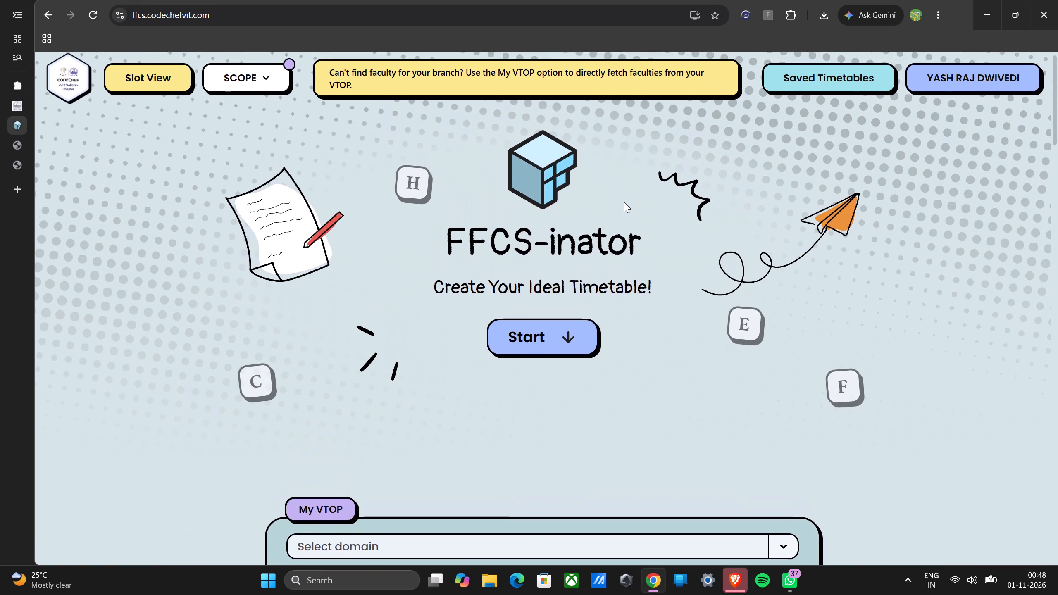
{"action": "scroll", "coordinate": [624, 202], "scroll_direction": "up", "scroll_amount": 1}
{"action": "scroll", "coordinate": [817, 174], "scroll_direction": "down", "scroll_amount": 5}
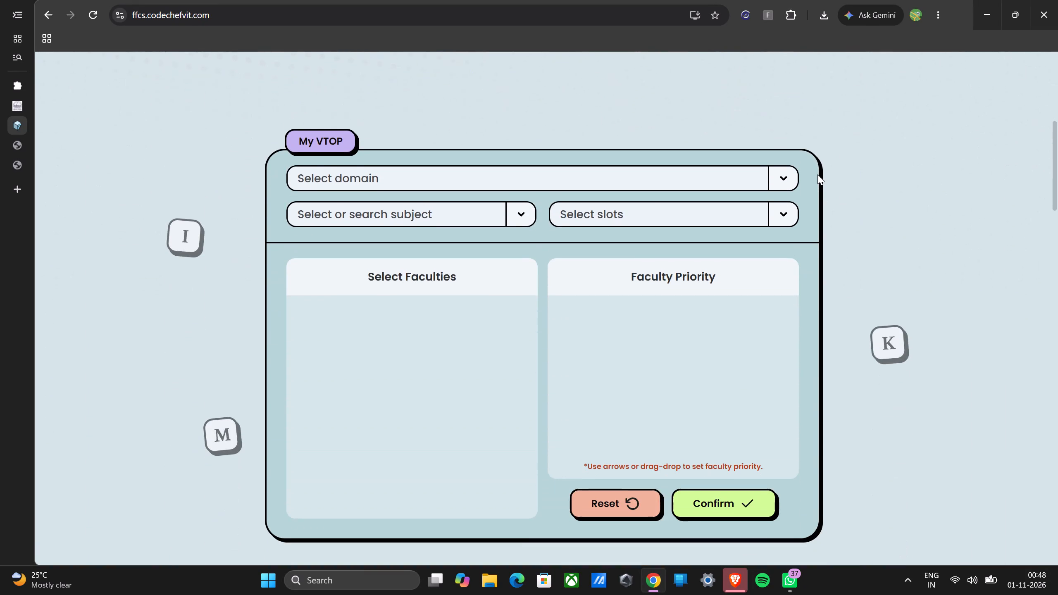
{"action": "left_click", "coordinate": [514, 157]}
{"action": "left_click", "coordinate": [507, 174]}
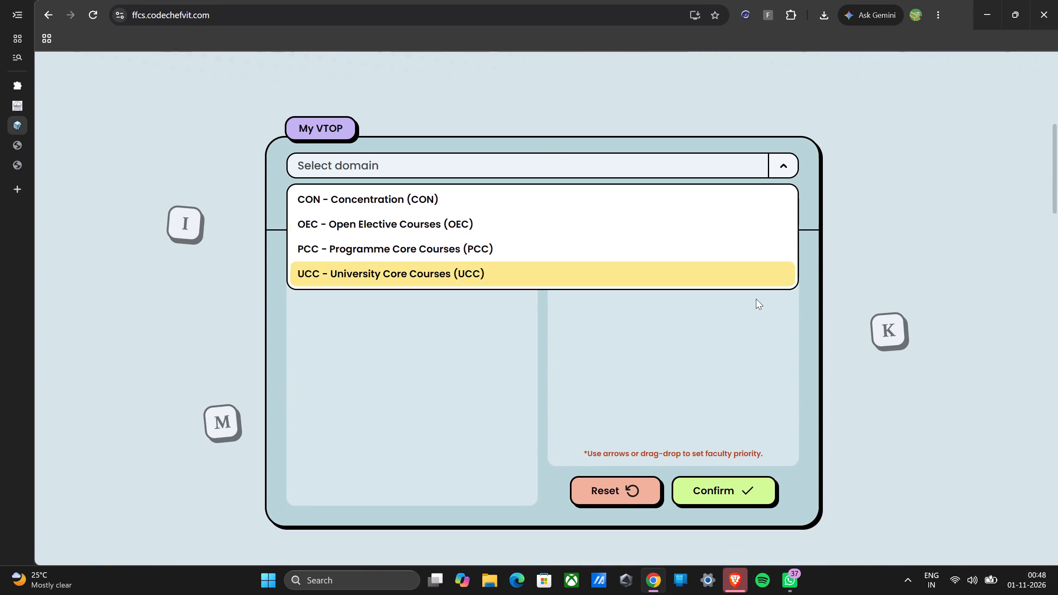
{"action": "scroll", "coordinate": [756, 299], "scroll_direction": "down", "scroll_amount": 3}
{"action": "scroll", "coordinate": [779, 231], "scroll_direction": "down", "scroll_amount": 4}
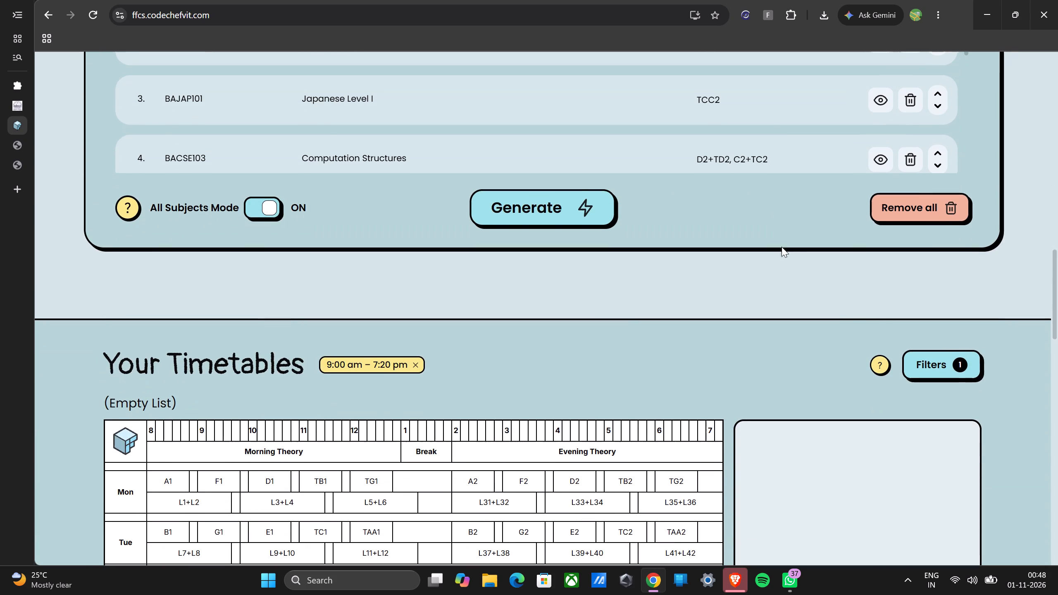
{"action": "left_click", "coordinate": [912, 195]}
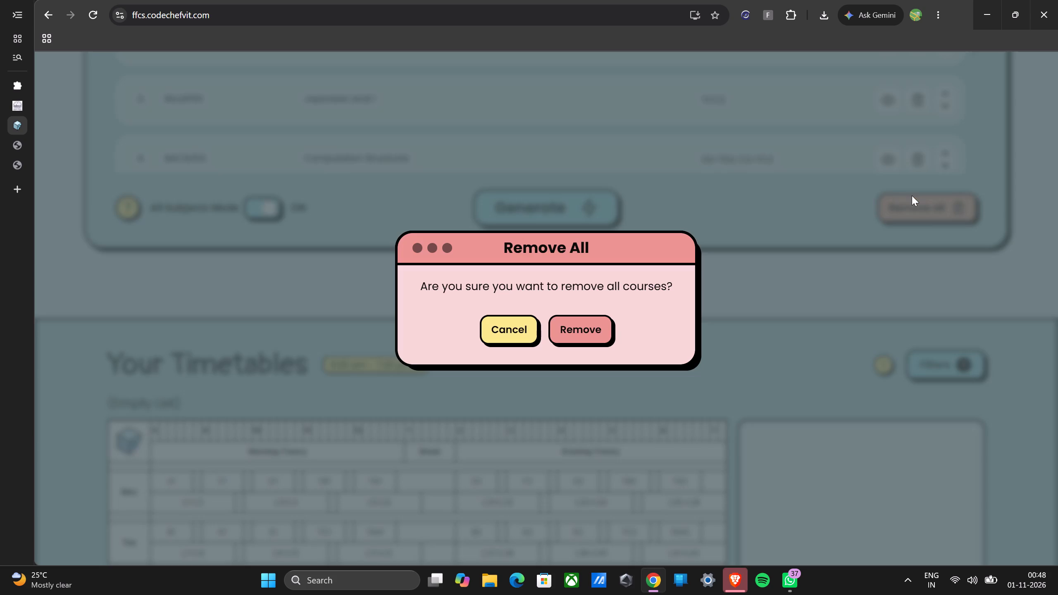
{"action": "left_click", "coordinate": [579, 347]}
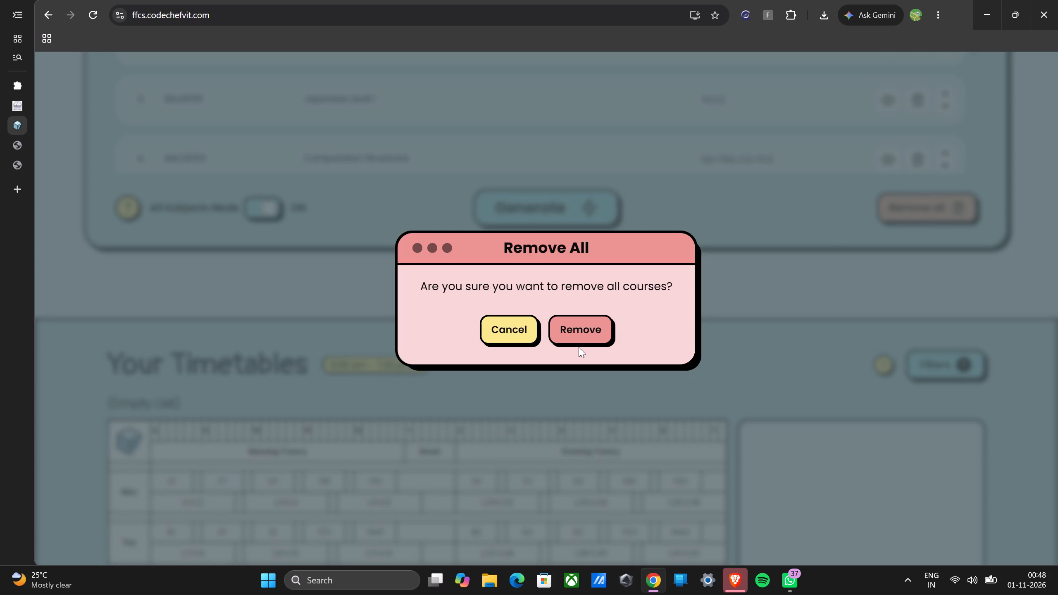
{"action": "left_click", "coordinate": [580, 340]}
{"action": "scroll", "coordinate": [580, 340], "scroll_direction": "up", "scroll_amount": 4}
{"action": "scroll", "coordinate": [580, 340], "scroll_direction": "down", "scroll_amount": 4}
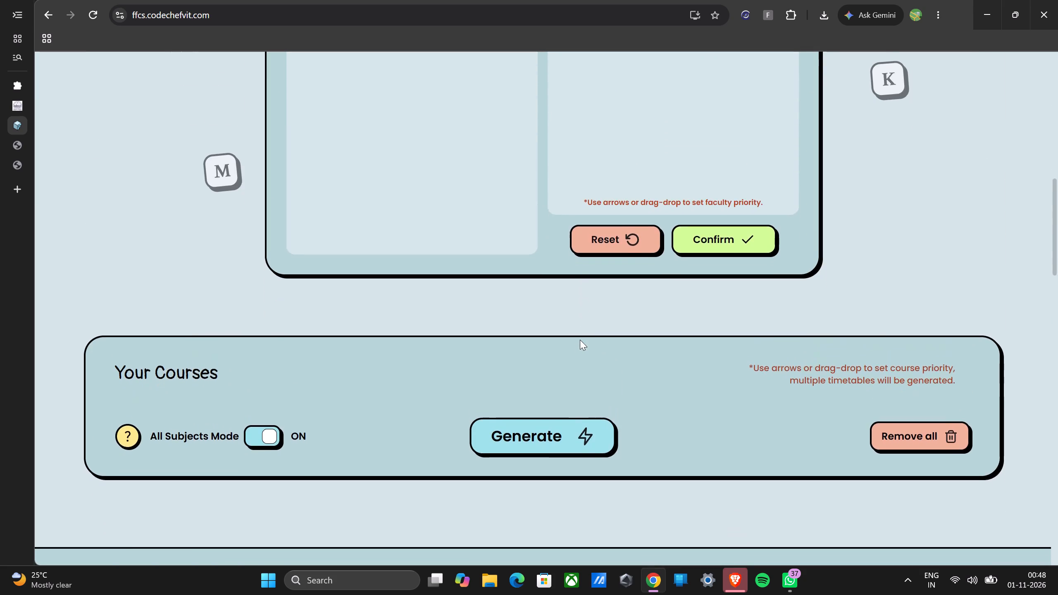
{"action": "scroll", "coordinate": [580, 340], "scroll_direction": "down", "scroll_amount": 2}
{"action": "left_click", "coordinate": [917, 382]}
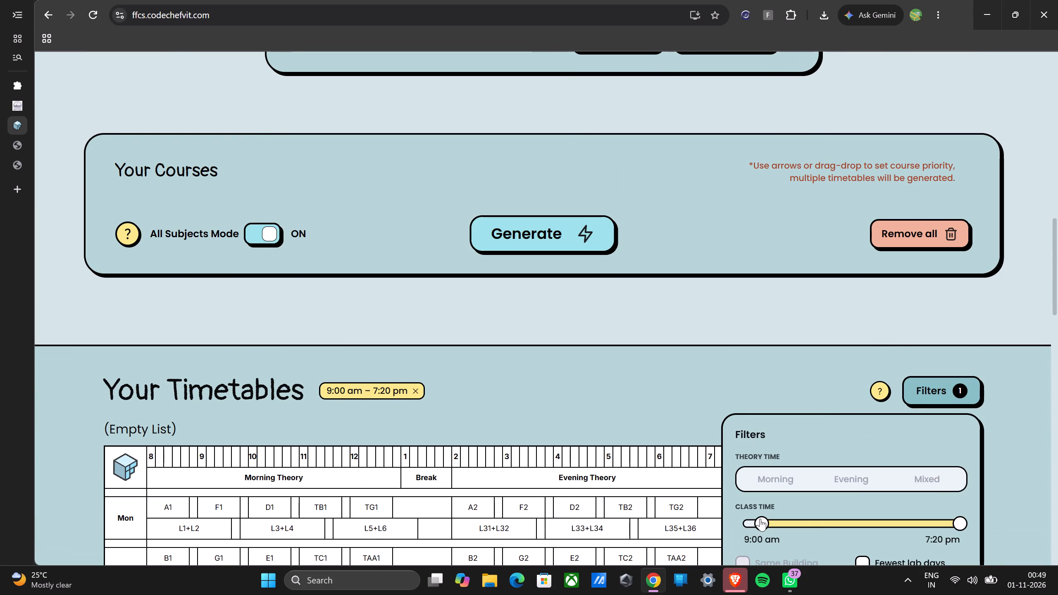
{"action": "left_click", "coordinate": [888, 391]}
Set the course domain in the My VTOP form to PCC - Programme Core Courses.
{"action": "scroll", "coordinate": [765, 294], "scroll_direction": "up", "scroll_amount": 3}
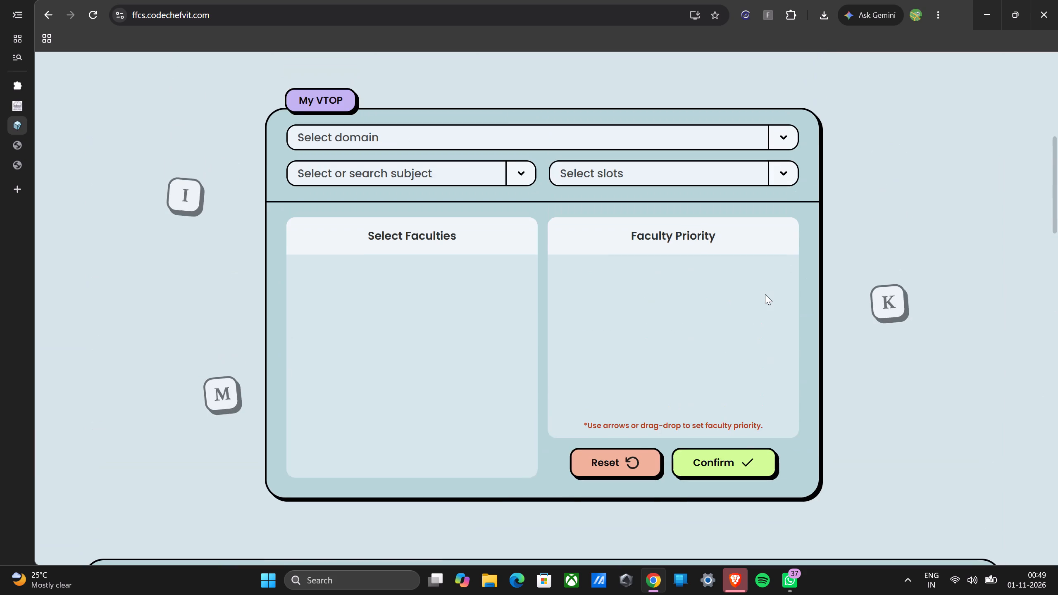
{"action": "left_click", "coordinate": [477, 168]}
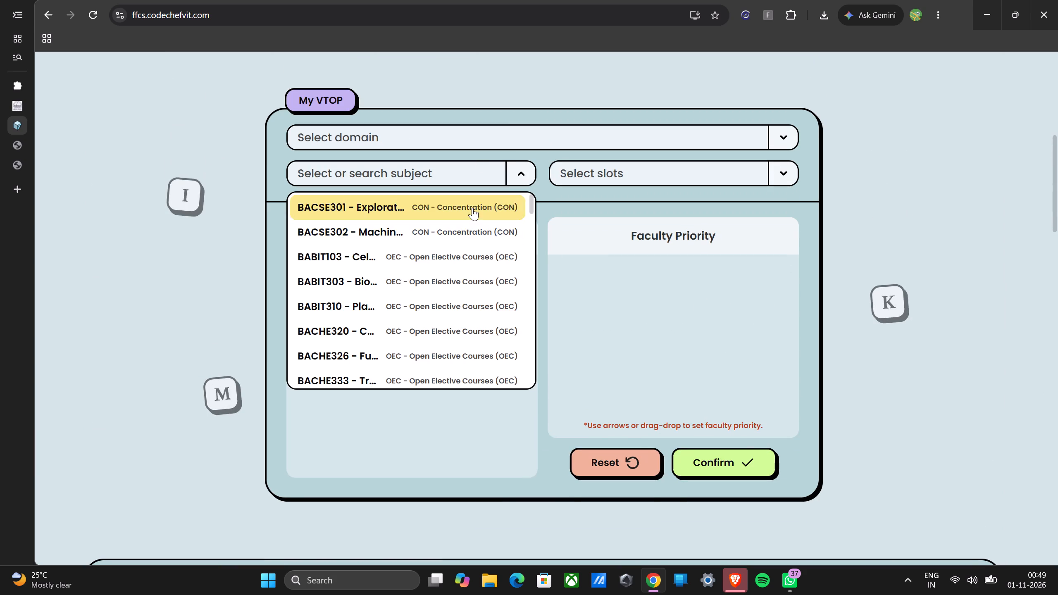
{"action": "left_click", "coordinate": [436, 124]}
{"action": "left_click", "coordinate": [434, 134]}
{"action": "left_click", "coordinate": [394, 221]}
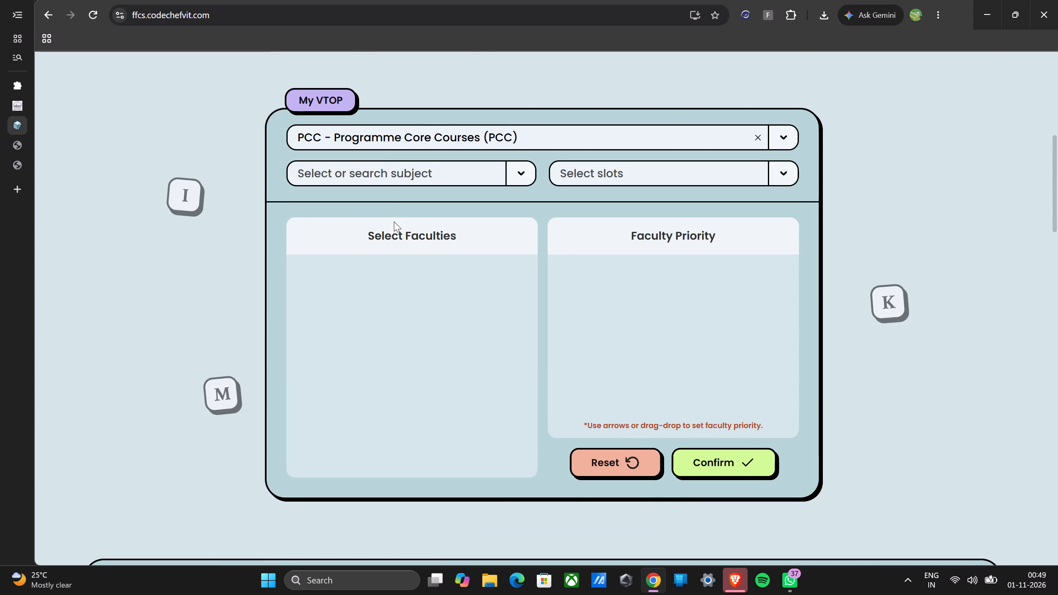
{"action": "left_click", "coordinate": [377, 130]}
{"action": "left_click", "coordinate": [377, 136]}
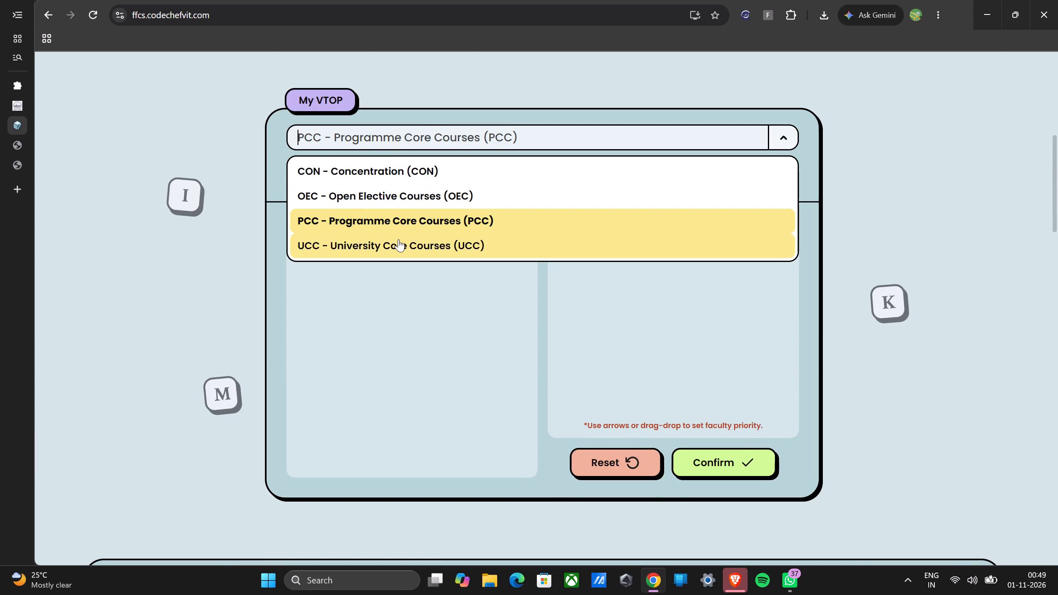
{"action": "left_click", "coordinate": [398, 241]}
{"action": "left_click", "coordinate": [390, 140]}
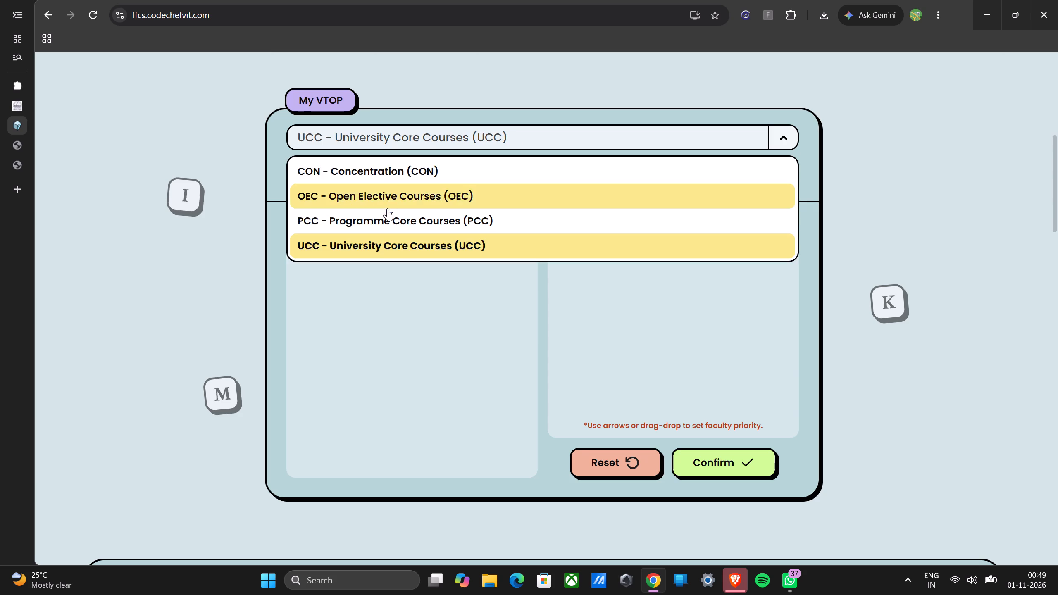
{"action": "left_click", "coordinate": [388, 215]}
Search the subjects for "dis", choose BAMAT205 - Discrete Mathematics and select its slot A2+TA2+TAA2.
{"action": "left_click", "coordinate": [384, 176]}
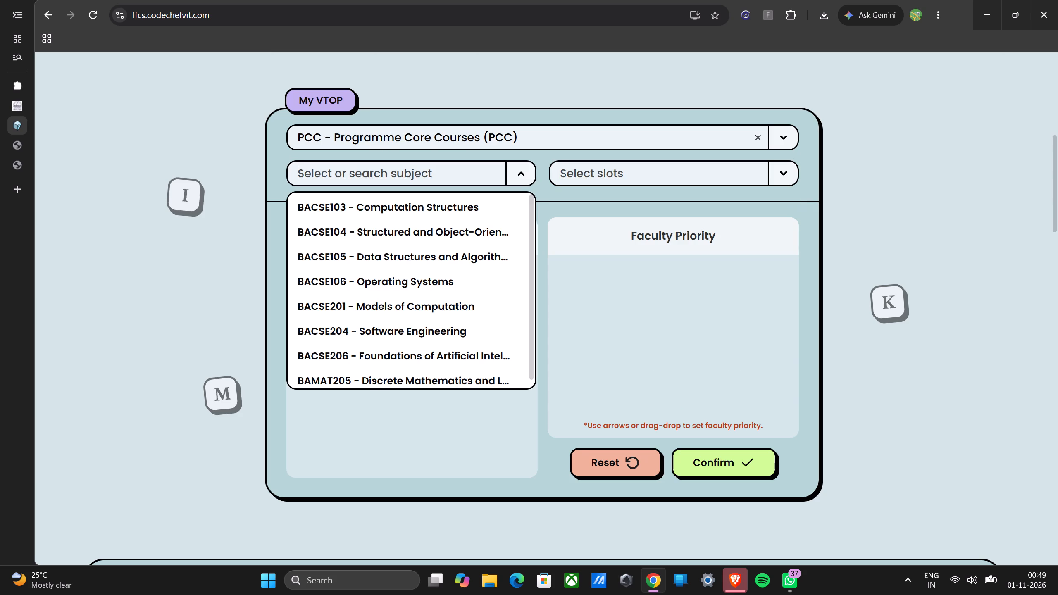
{"action": "type", "text": "dis"}
{"action": "left_click", "coordinate": [399, 209]}
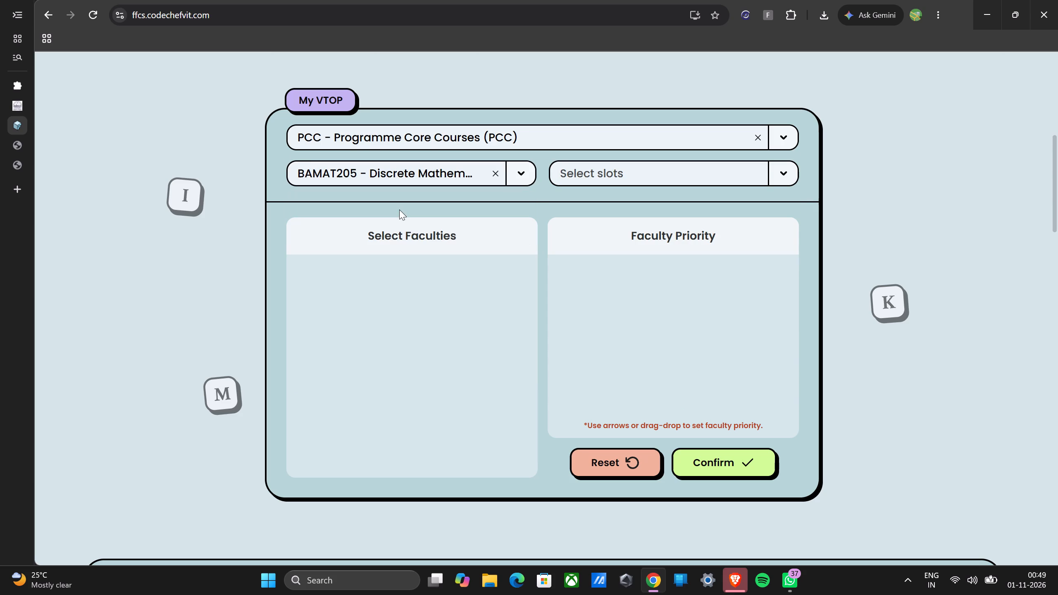
{"action": "scroll", "coordinate": [384, 312], "scroll_direction": "right", "scroll_amount": 1}
{"action": "left_click", "coordinate": [608, 152]}
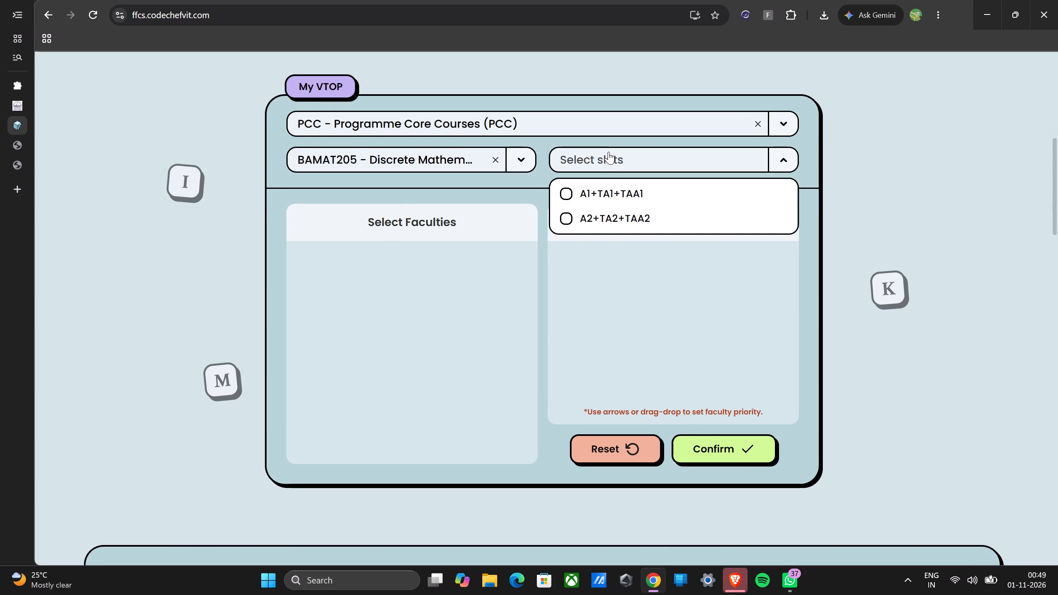
{"action": "left_click", "coordinate": [591, 215]}
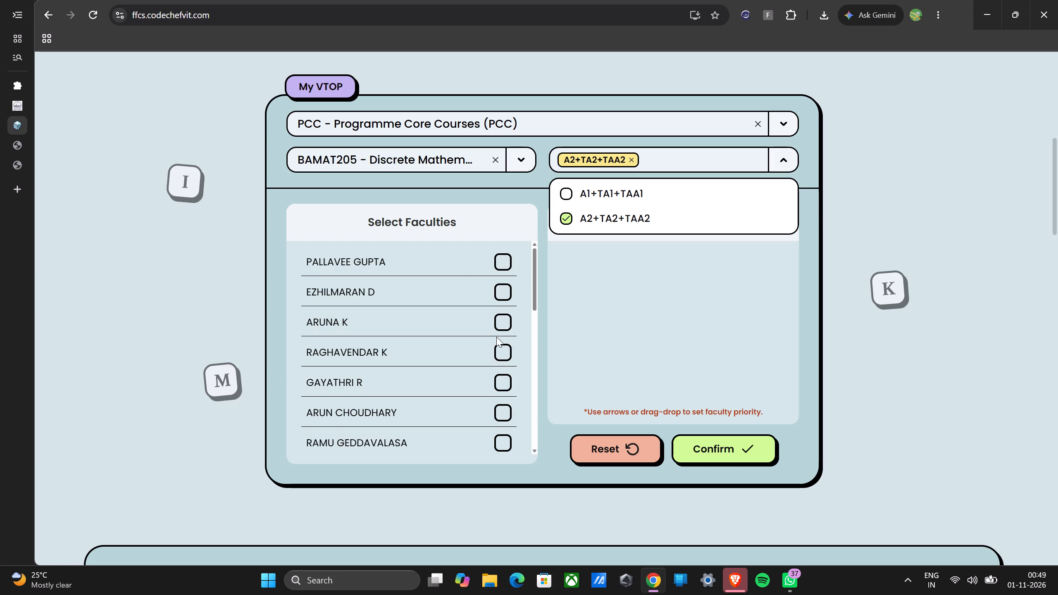
Look through the BAMAT205 faculties and select the eleventh one listed as first priority.
{"action": "scroll", "coordinate": [496, 337], "scroll_direction": "down", "scroll_amount": 6}
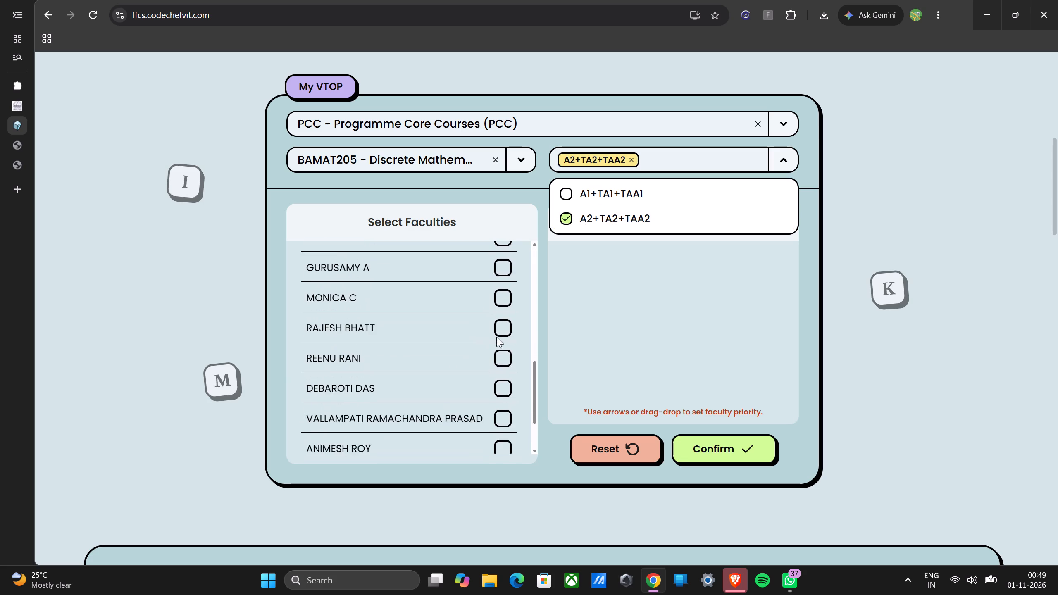
{"action": "scroll", "coordinate": [496, 337], "scroll_direction": "down", "scroll_amount": 3}
{"action": "scroll", "coordinate": [496, 337], "scroll_direction": "up", "scroll_amount": 1}
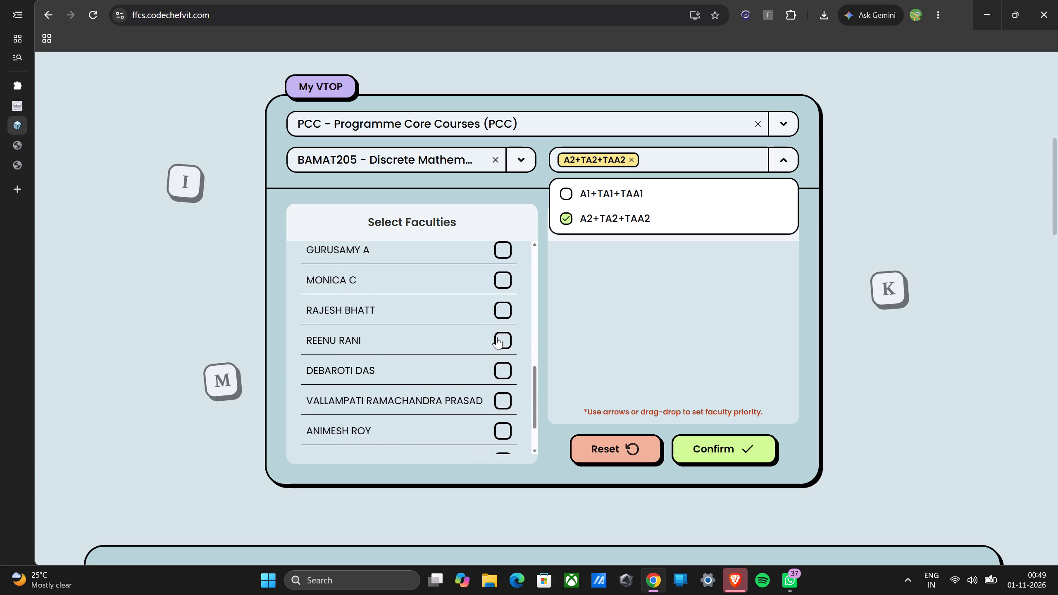
{"action": "scroll", "coordinate": [496, 337], "scroll_direction": "up", "scroll_amount": 4}
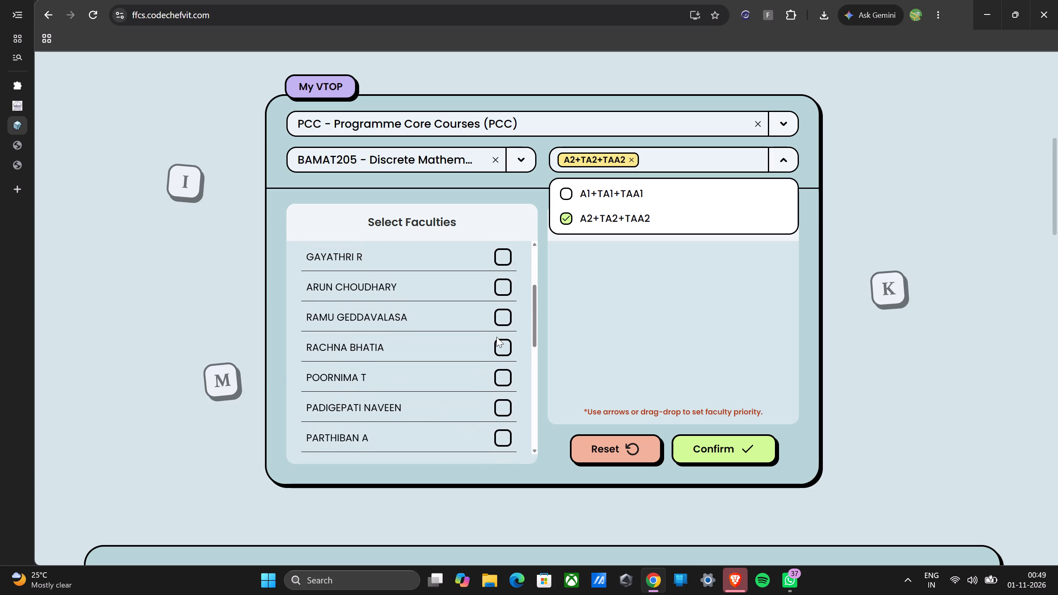
{"action": "scroll", "coordinate": [496, 337], "scroll_direction": "right", "scroll_amount": 1}
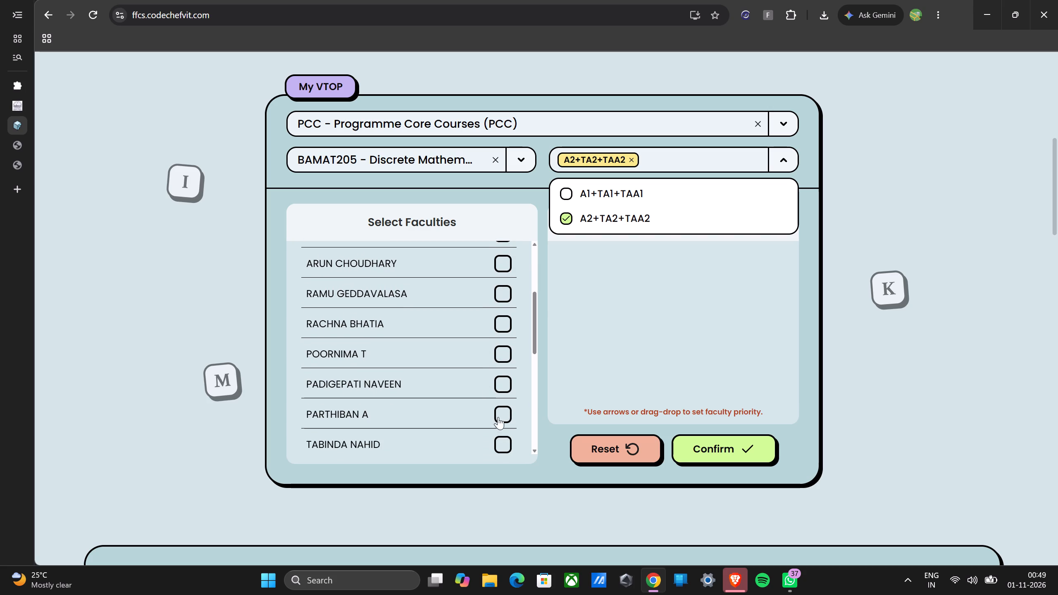
{"action": "left_click", "coordinate": [500, 420]}
Add the first seven listed BAMAT205 faculties to the faculty priority in list order.
{"action": "scroll", "coordinate": [500, 325], "scroll_direction": "up", "scroll_amount": 2}
{"action": "left_click", "coordinate": [506, 269]}
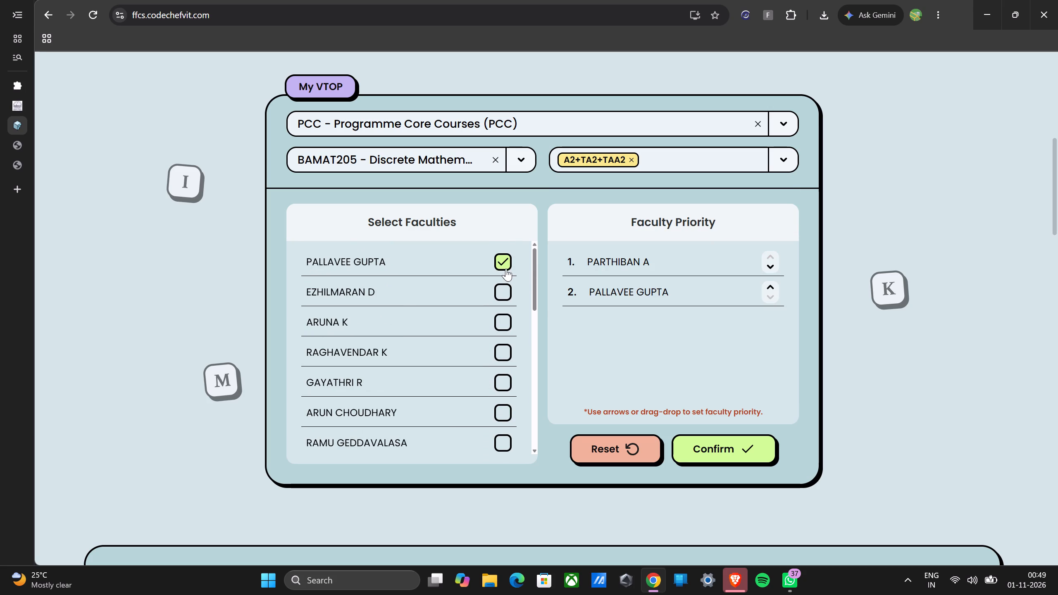
{"action": "left_click", "coordinate": [505, 282]}
{"action": "left_click", "coordinate": [497, 335]}
{"action": "left_click", "coordinate": [502, 310]}
{"action": "left_click", "coordinate": [502, 326]}
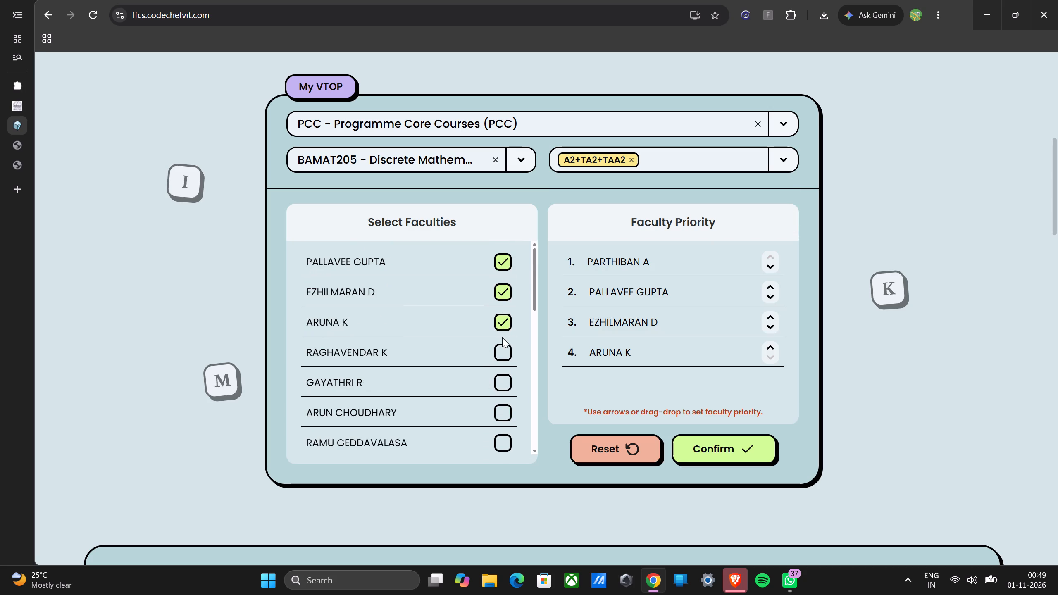
{"action": "left_click", "coordinate": [502, 339]}
{"action": "left_click", "coordinate": [503, 347]}
{"action": "left_click", "coordinate": [504, 386]}
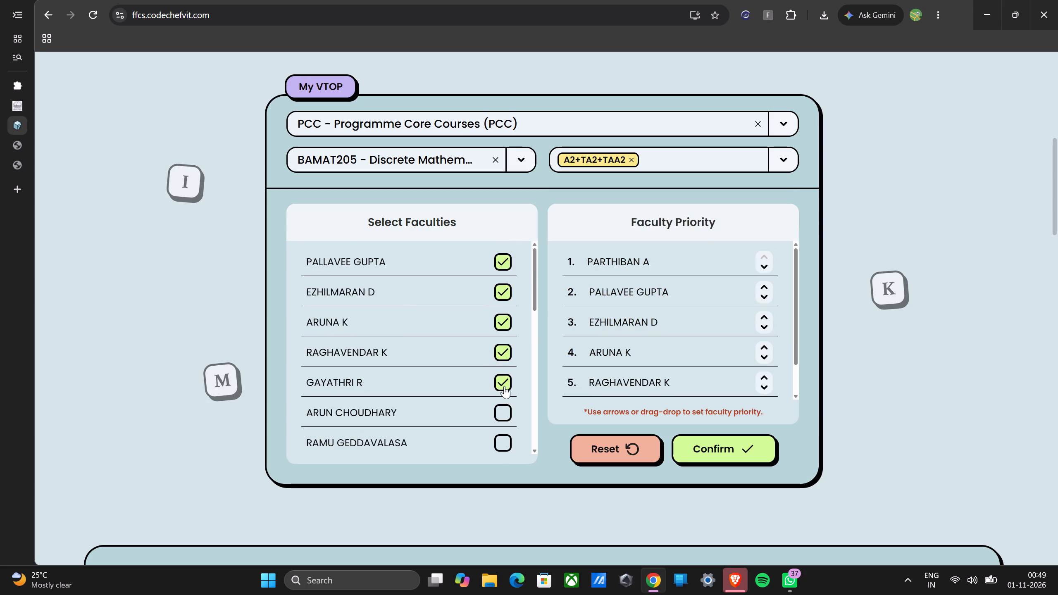
{"action": "left_click", "coordinate": [502, 413]}
{"action": "left_click", "coordinate": [505, 443]}
{"action": "scroll", "coordinate": [505, 443], "scroll_direction": "down", "scroll_amount": 1}
{"action": "left_click_drag", "start_coordinate": [505, 443], "coordinate": [501, 390]}
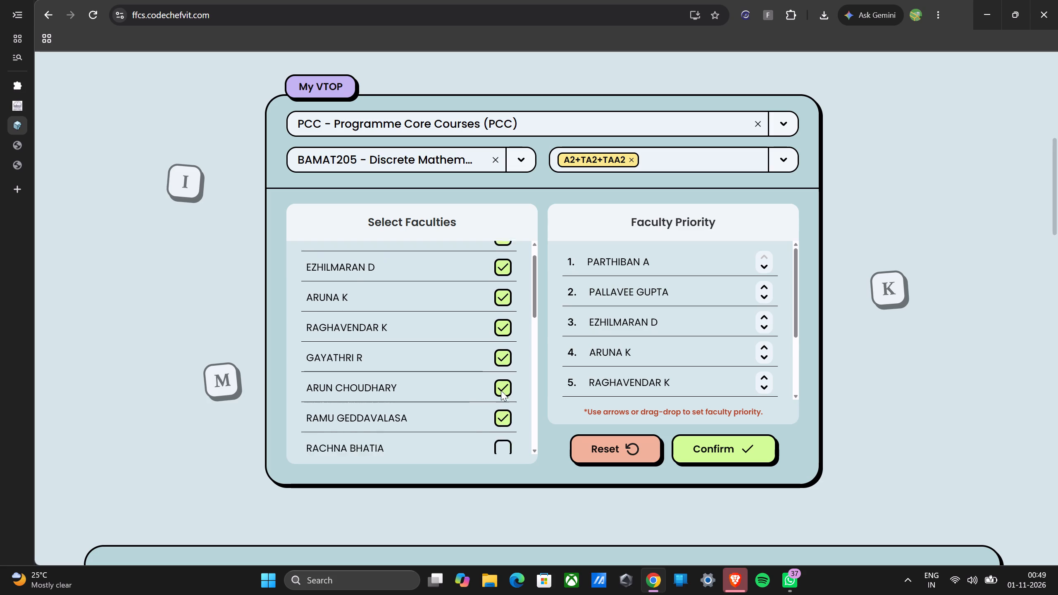
Add the eighth through fifteenth listed BAMAT205 faculties, leaving the already selected eleventh one ticked.
{"action": "scroll", "coordinate": [501, 390], "scroll_direction": "down", "scroll_amount": 1}
{"action": "left_click", "coordinate": [502, 420]}
{"action": "left_click", "coordinate": [503, 438]}
{"action": "scroll", "coordinate": [503, 438], "scroll_direction": "down", "scroll_amount": 1}
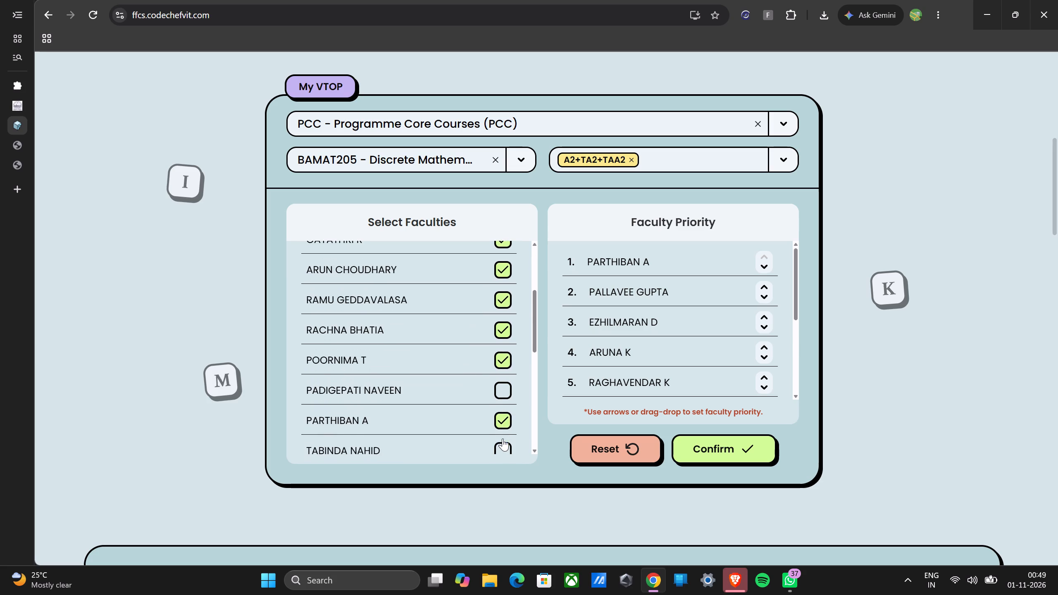
{"action": "scroll", "coordinate": [503, 438], "scroll_direction": "down", "scroll_amount": 1}
{"action": "left_click", "coordinate": [495, 385]}
{"action": "scroll", "coordinate": [495, 385], "scroll_direction": "down", "scroll_amount": 1}
{"action": "left_click", "coordinate": [504, 392]}
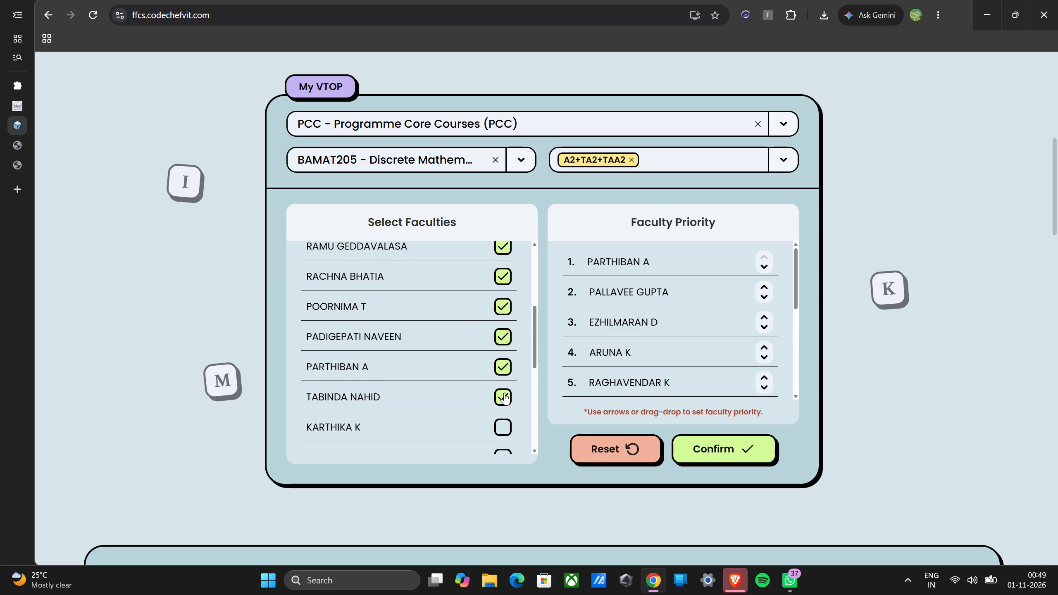
{"action": "left_click", "coordinate": [501, 431]}
{"action": "scroll", "coordinate": [501, 431], "scroll_direction": "down", "scroll_amount": 1}
{"action": "left_click", "coordinate": [502, 398]}
{"action": "left_click", "coordinate": [503, 431]}
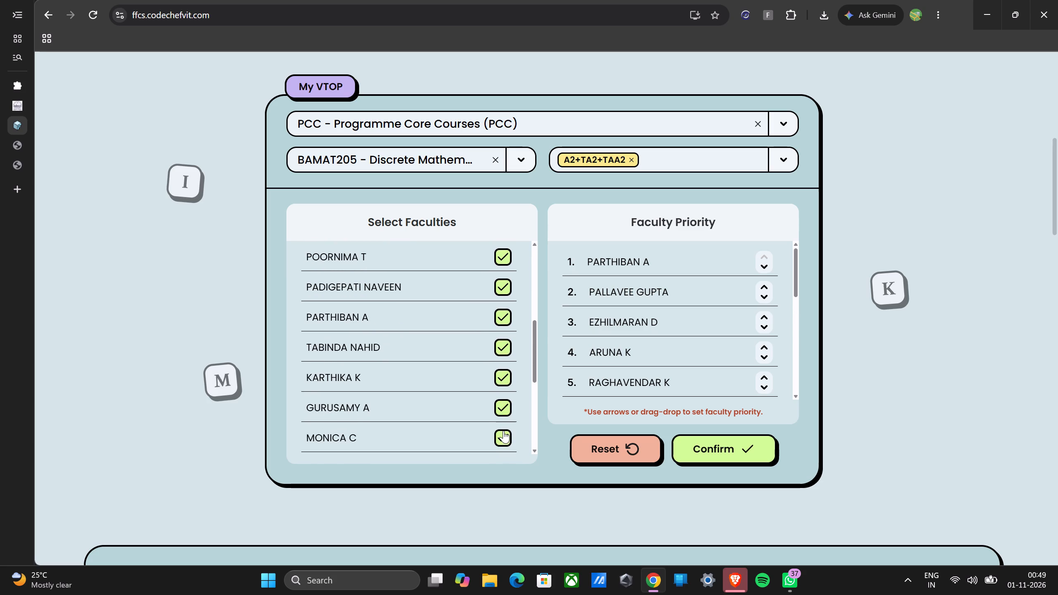
Add the remaining BAMAT205 faculties, from the sixteenth to the end of the list, to the faculty priority.
{"action": "scroll", "coordinate": [503, 431], "scroll_direction": "down", "scroll_amount": 1}
{"action": "left_click", "coordinate": [499, 386]}
{"action": "left_click", "coordinate": [500, 420]}
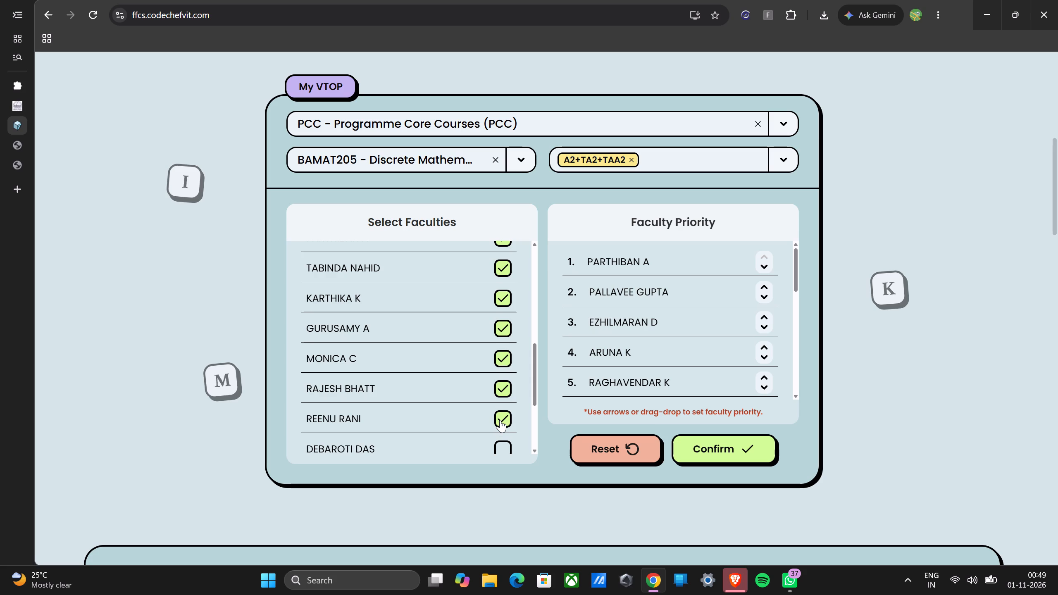
{"action": "left_click", "coordinate": [499, 442]}
{"action": "scroll", "coordinate": [499, 442], "scroll_direction": "down", "scroll_amount": 1}
{"action": "left_click", "coordinate": [502, 407]}
{"action": "left_click", "coordinate": [502, 439]}
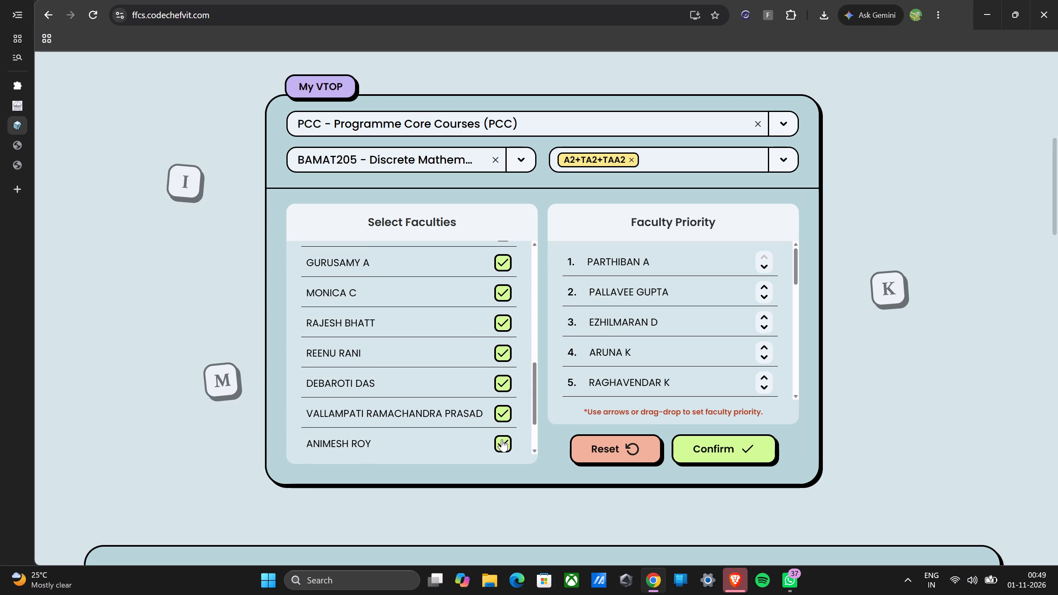
{"action": "scroll", "coordinate": [502, 439], "scroll_direction": "down", "scroll_amount": 1}
{"action": "left_click", "coordinate": [500, 397]}
{"action": "left_click", "coordinate": [498, 426]}
{"action": "scroll", "coordinate": [498, 426], "scroll_direction": "down", "scroll_amount": 2}
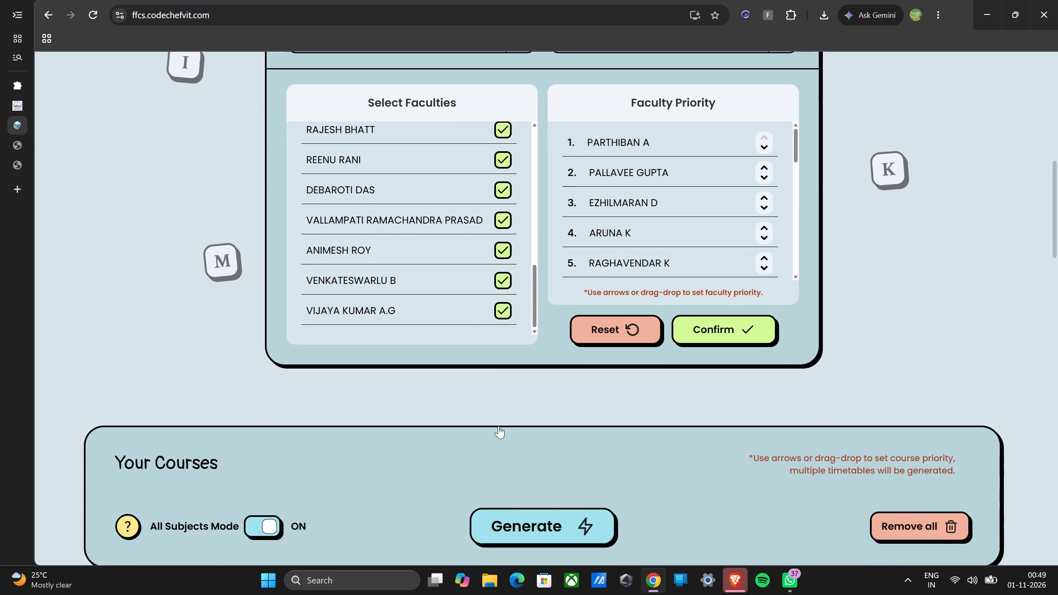
Add BAMAT205 with the selected slot and faculties to the course list.
{"action": "scroll", "coordinate": [498, 426], "scroll_direction": "up", "scroll_amount": 3}
{"action": "left_click", "coordinate": [700, 468]}
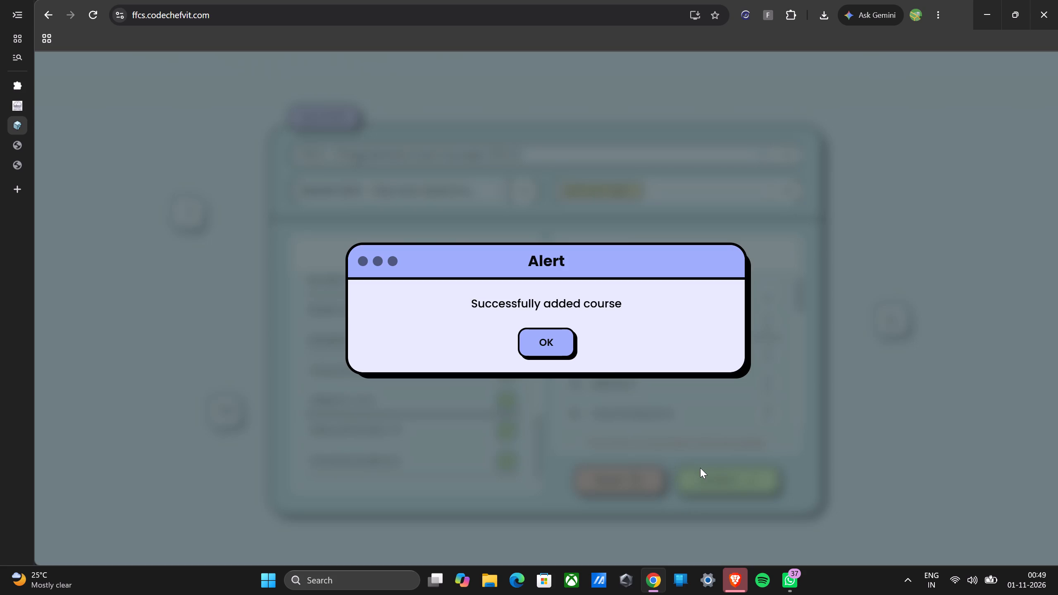
{"action": "left_click", "coordinate": [553, 336]}
Choose BACSE103 - Computation Structures as the subject with the slots C2+TC2 and D2+TD2.
{"action": "left_click", "coordinate": [493, 191]}
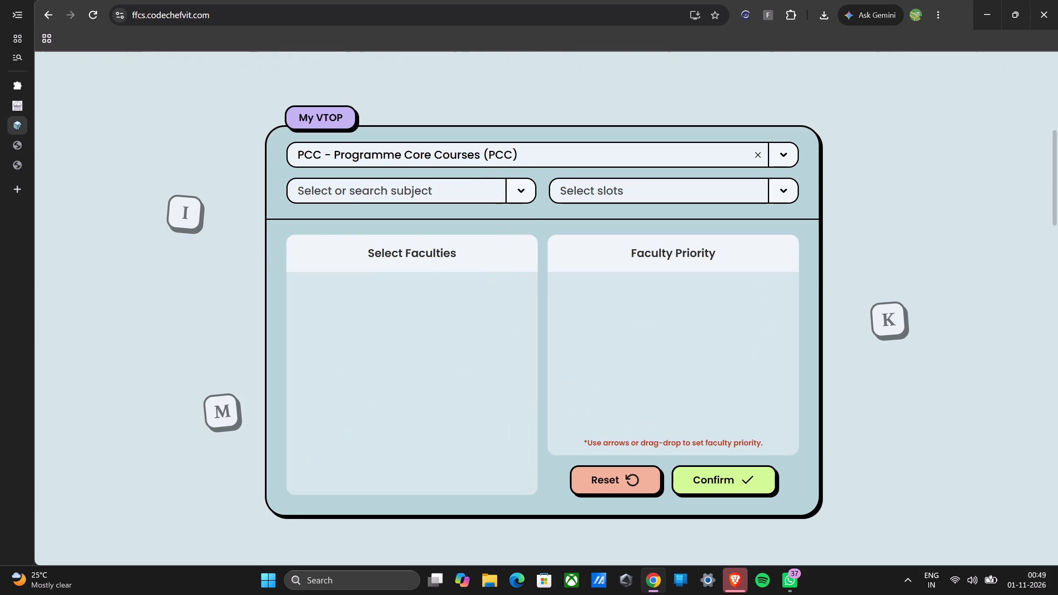
{"action": "left_click", "coordinate": [493, 191]}
{"action": "left_click", "coordinate": [444, 228]}
{"action": "left_click", "coordinate": [590, 203]}
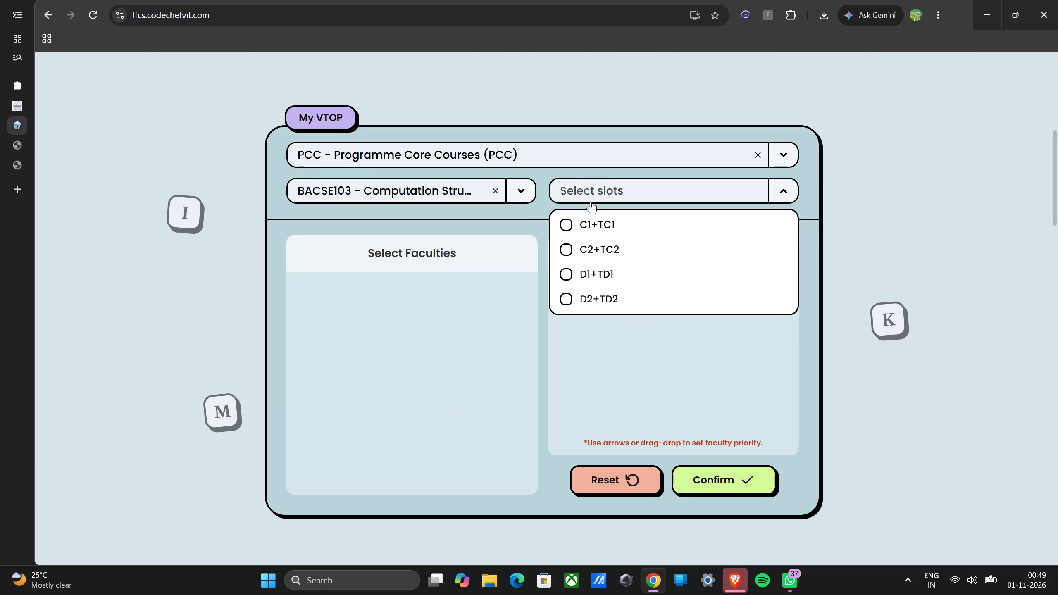
{"action": "left_click", "coordinate": [584, 240]}
{"action": "left_click", "coordinate": [581, 296]}
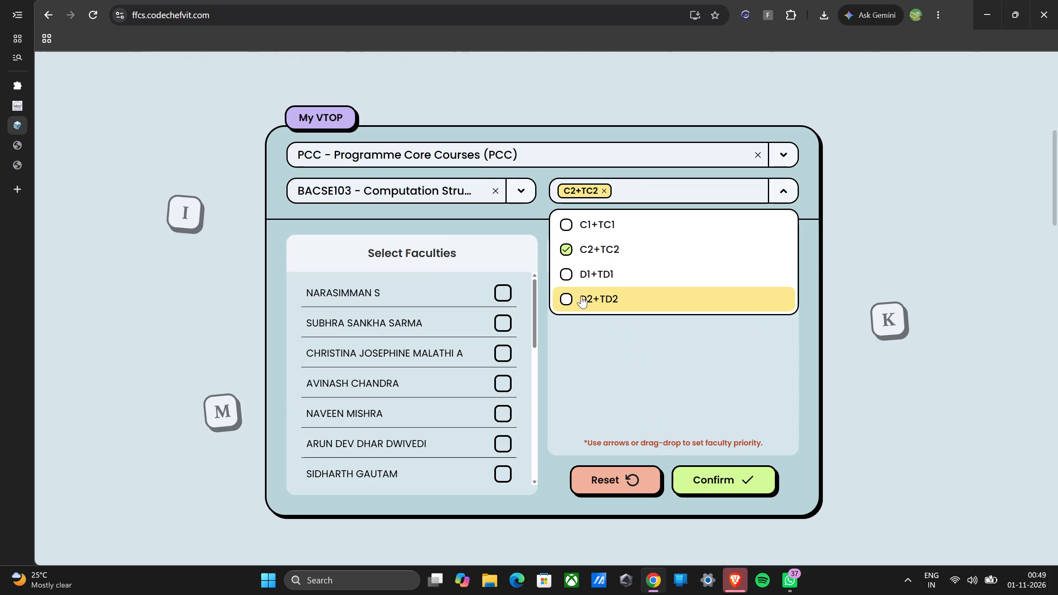
Add the first seven listed BACSE103 faculties to the faculty priority, taking the fifth before the fourth.
{"action": "left_click", "coordinate": [499, 297]}
{"action": "left_click", "coordinate": [500, 319]}
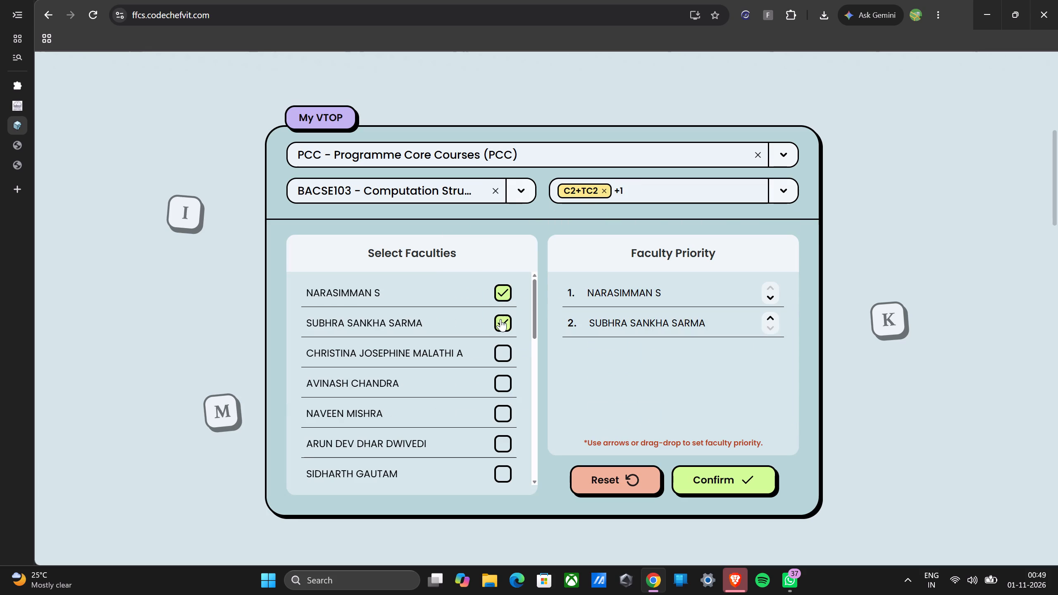
{"action": "left_click", "coordinate": [503, 354]}
{"action": "left_click", "coordinate": [503, 404]}
{"action": "left_click", "coordinate": [500, 388]}
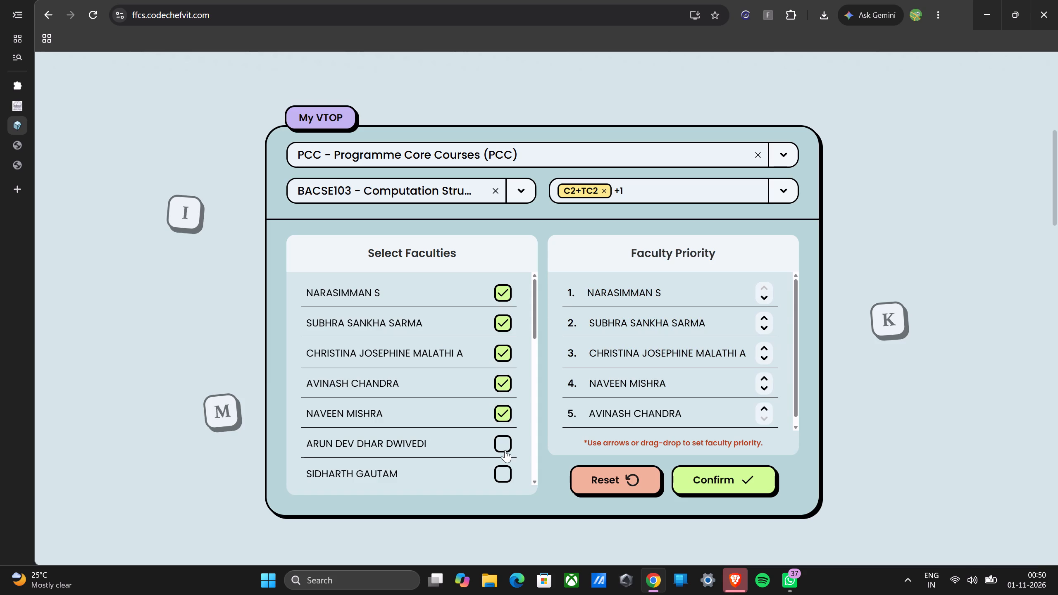
{"action": "left_click", "coordinate": [505, 451]}
{"action": "left_click", "coordinate": [500, 463]}
Add the eighth through thirteenth listed BACSE103 faculties to the faculty priority.
{"action": "scroll", "coordinate": [500, 463], "scroll_direction": "down", "scroll_amount": 1}
{"action": "left_click", "coordinate": [500, 463]}
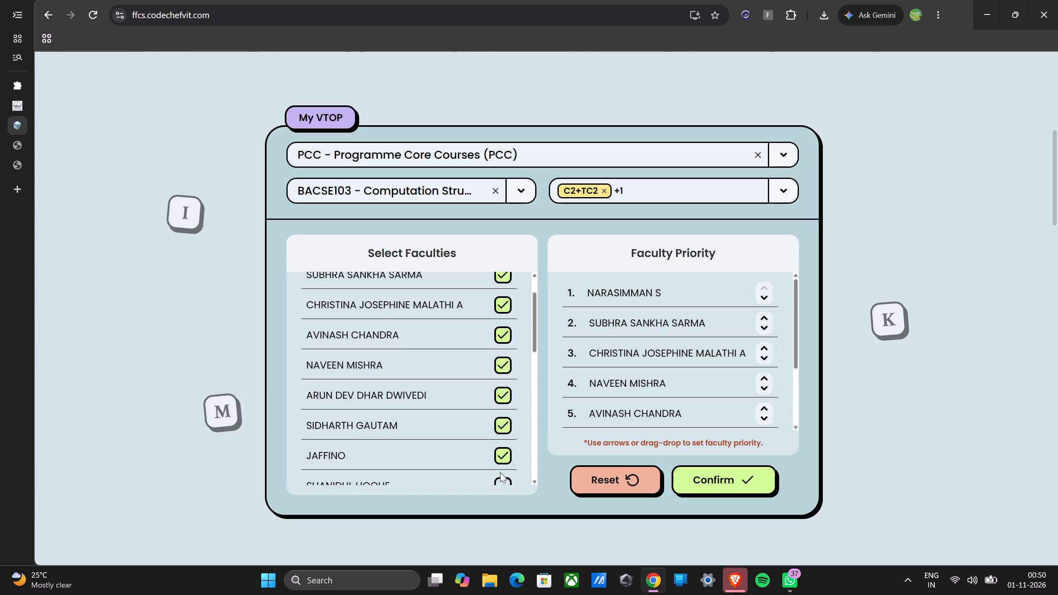
{"action": "left_click", "coordinate": [500, 474]}
{"action": "scroll", "coordinate": [500, 474], "scroll_direction": "down", "scroll_amount": 1}
{"action": "left_click", "coordinate": [500, 474]}
{"action": "scroll", "coordinate": [500, 474], "scroll_direction": "down", "scroll_amount": 1}
{"action": "left_click", "coordinate": [500, 474]}
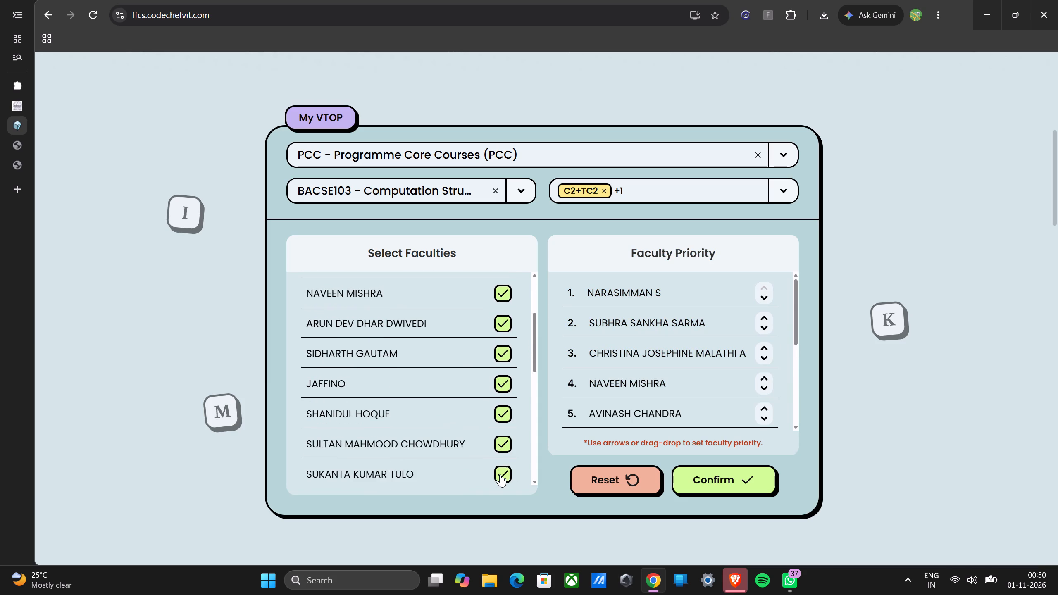
{"action": "scroll", "coordinate": [500, 474], "scroll_direction": "down", "scroll_amount": 1}
{"action": "left_click", "coordinate": [500, 474]}
{"action": "scroll", "coordinate": [500, 474], "scroll_direction": "down", "scroll_amount": 1}
{"action": "left_click", "coordinate": [500, 474]}
Add the fourteenth through sixteenth listed BACSE103 faculties to the faculty priority.
{"action": "scroll", "coordinate": [500, 474], "scroll_direction": "down", "scroll_amount": 1}
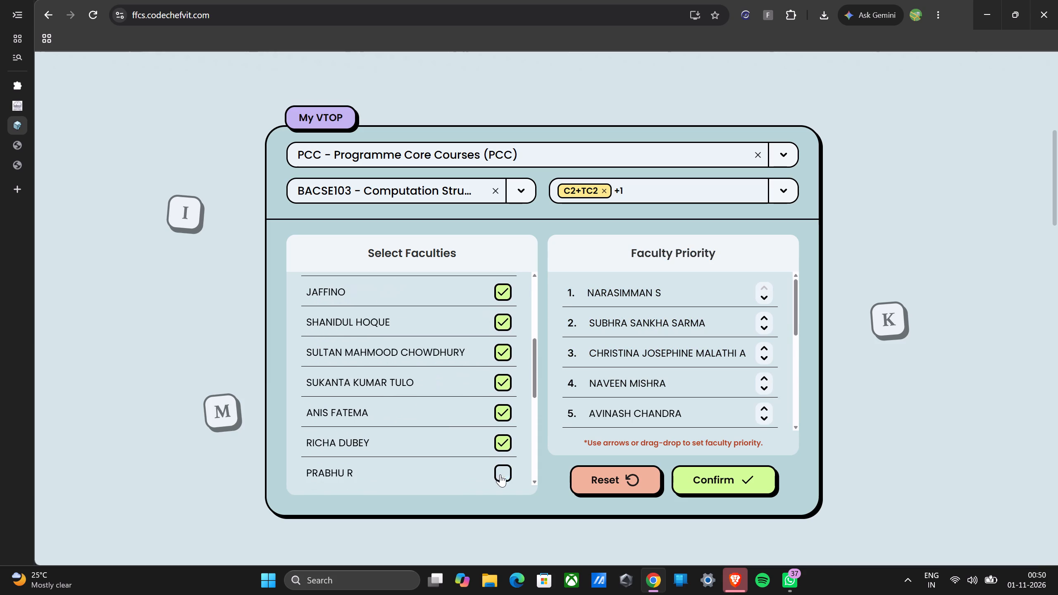
{"action": "scroll", "coordinate": [500, 474], "scroll_direction": "down", "scroll_amount": 1}
{"action": "left_click", "coordinate": [500, 474]}
{"action": "scroll", "coordinate": [500, 474], "scroll_direction": "down", "scroll_amount": 1}
{"action": "left_click", "coordinate": [500, 474]}
{"action": "left_click", "coordinate": [500, 477]}
{"action": "scroll", "coordinate": [500, 477], "scroll_direction": "down", "scroll_amount": 1}
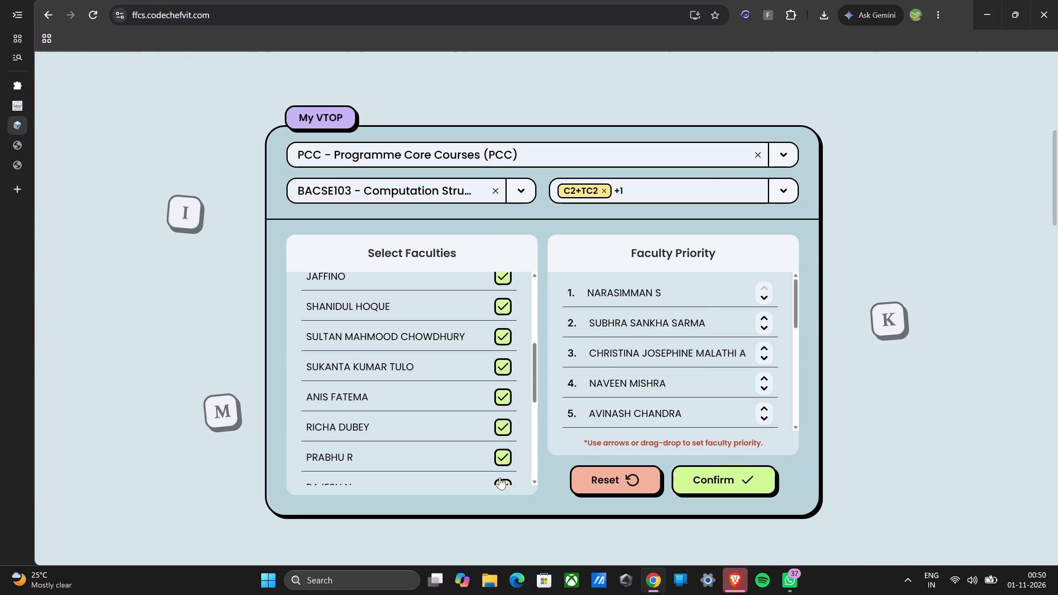
{"action": "scroll", "coordinate": [500, 477], "scroll_direction": "down", "scroll_amount": 1}
{"action": "right_click", "coordinate": [500, 477]}
{"action": "left_click", "coordinate": [477, 473]}
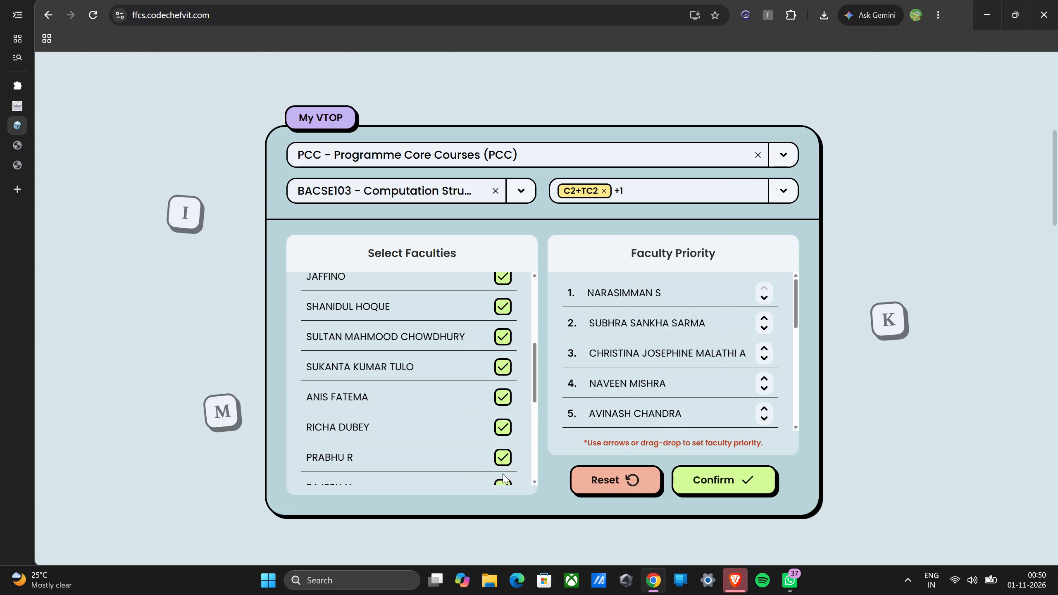
{"action": "scroll", "coordinate": [503, 474], "scroll_direction": "down", "scroll_amount": 1}
{"action": "left_click", "coordinate": [503, 474]}
{"action": "scroll", "coordinate": [503, 474], "scroll_direction": "down", "scroll_amount": 1}
{"action": "left_click", "coordinate": [503, 474]}
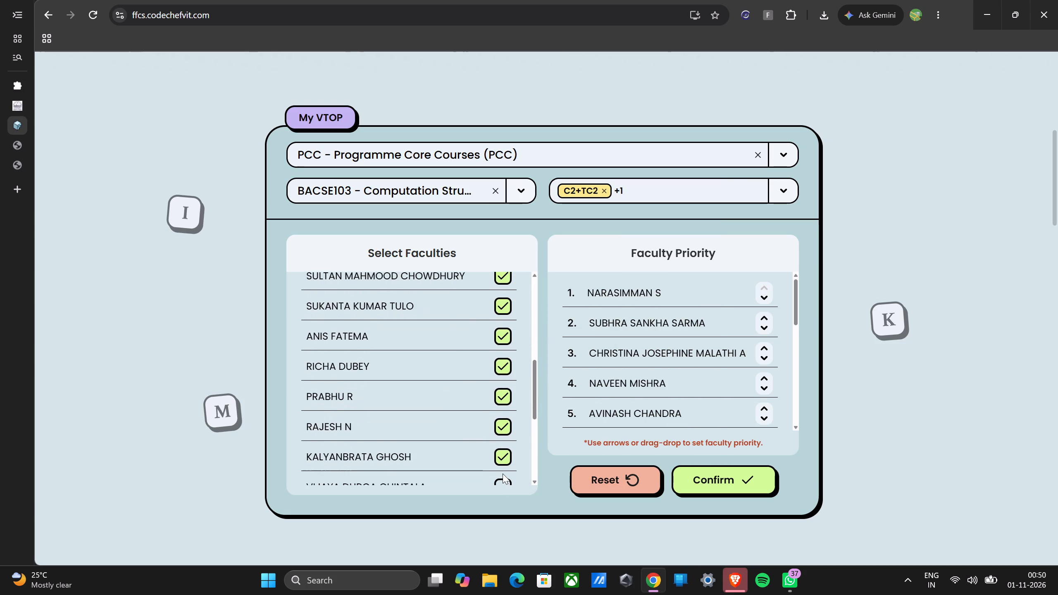
Add the seventeenth through twentieth listed BACSE103 faculties to the faculty priority, taking the twentieth before the nineteenth.
{"action": "left_click", "coordinate": [503, 474]}
{"action": "scroll", "coordinate": [503, 474], "scroll_direction": "down", "scroll_amount": 1}
{"action": "left_click", "coordinate": [503, 474]}
{"action": "scroll", "coordinate": [503, 474], "scroll_direction": "down", "scroll_amount": 1}
{"action": "left_click", "coordinate": [503, 474]}
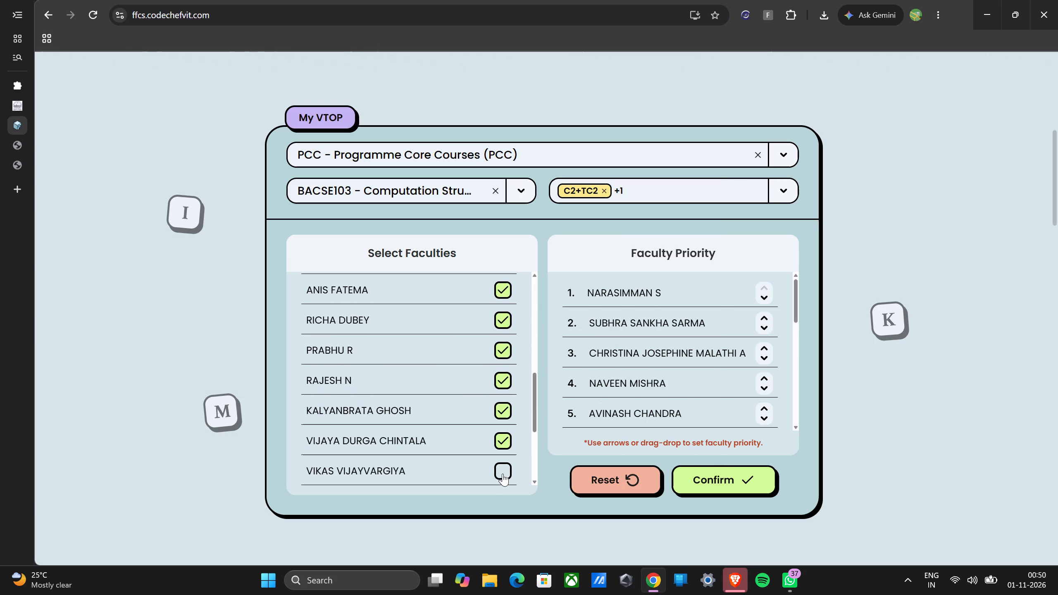
{"action": "scroll", "coordinate": [503, 474], "scroll_direction": "down", "scroll_amount": 1}
{"action": "left_click", "coordinate": [503, 474]}
{"action": "left_click", "coordinate": [498, 423]}
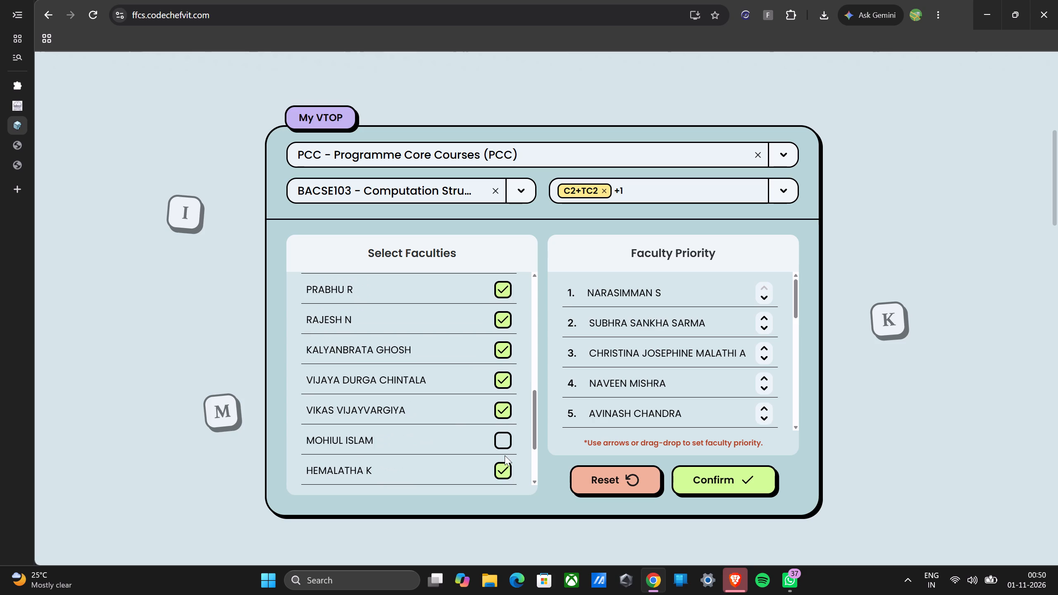
{"action": "left_click", "coordinate": [505, 455]}
{"action": "left_click", "coordinate": [505, 439]}
Add the last three listed BACSE103 faculties to the faculty priority.
{"action": "scroll", "coordinate": [505, 439], "scroll_direction": "down", "scroll_amount": 1}
{"action": "left_click", "coordinate": [505, 439]}
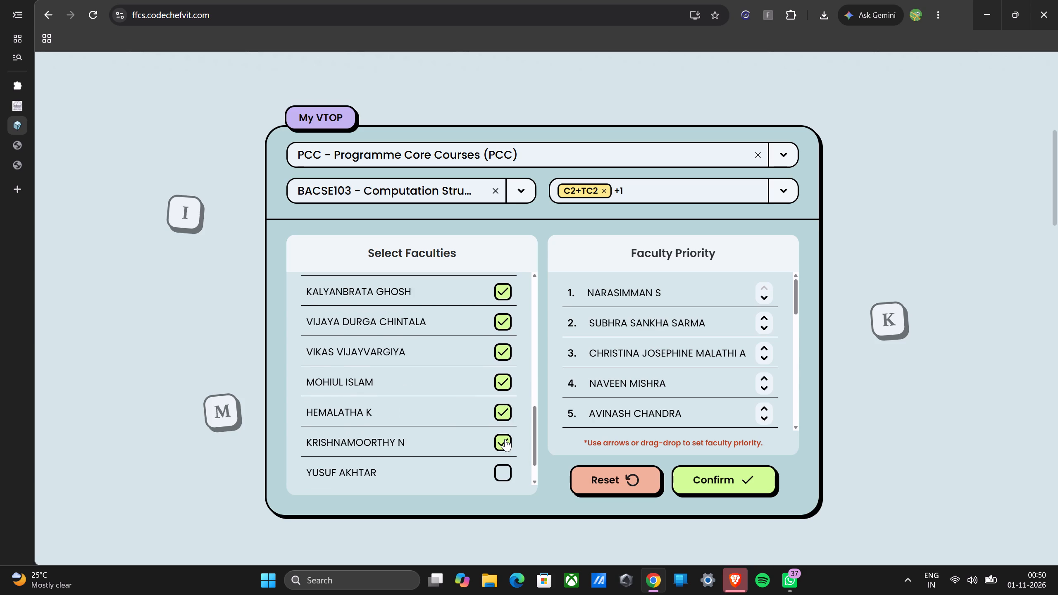
{"action": "scroll", "coordinate": [505, 439], "scroll_direction": "down", "scroll_amount": 1}
{"action": "left_click", "coordinate": [505, 439]}
{"action": "left_click", "coordinate": [500, 483]}
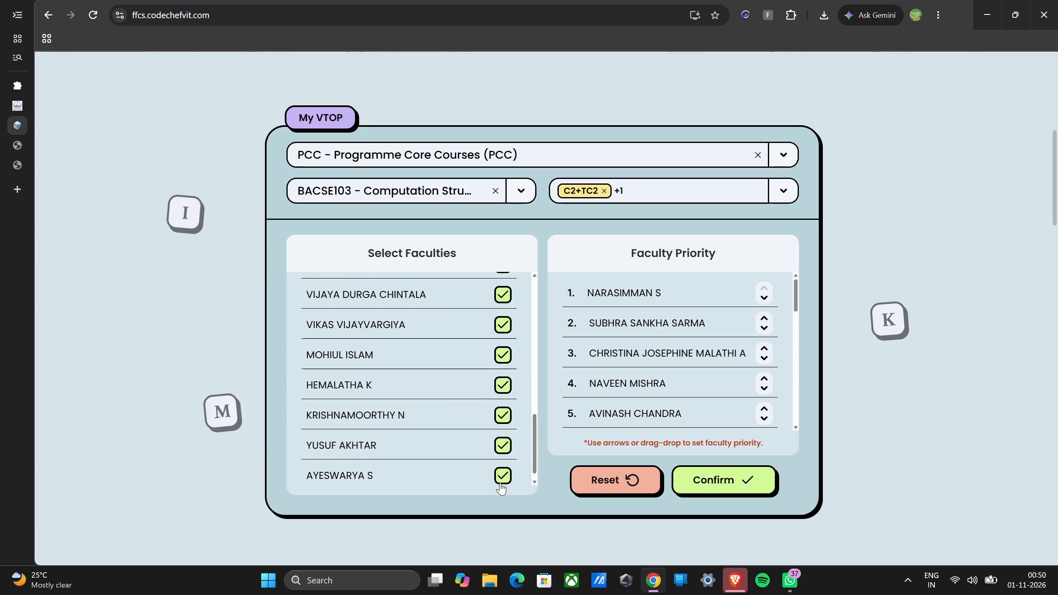
Add BACSE103 with the selected slots and faculties to the course list.
{"action": "scroll", "coordinate": [500, 483], "scroll_direction": "down", "scroll_amount": 1}
{"action": "left_click", "coordinate": [681, 491]}
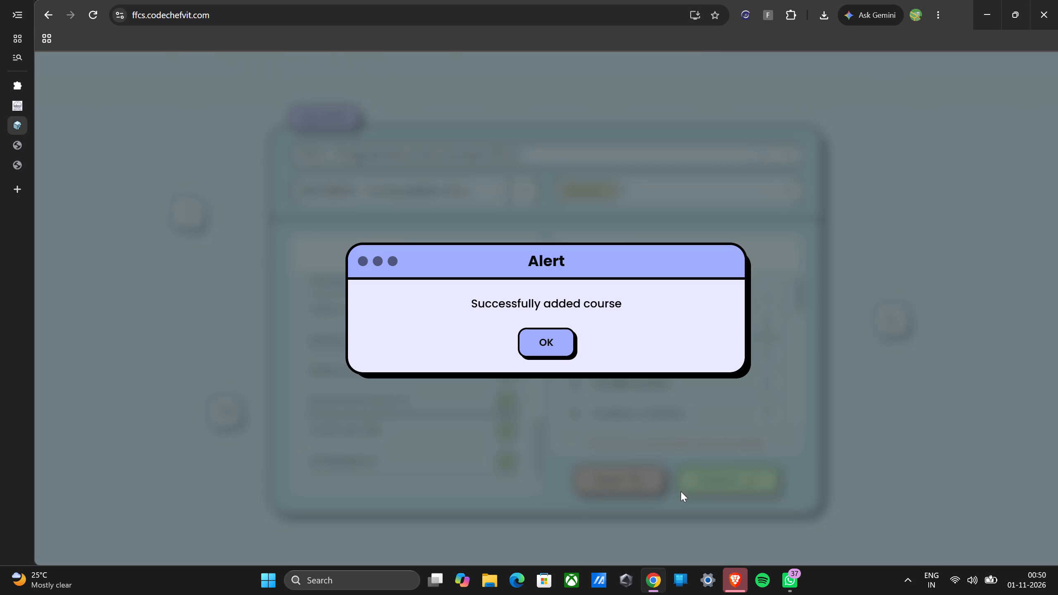
{"action": "left_click", "coordinate": [557, 353]}
Choose BACSE104, the structured and object-oriented programming course, as the subject with the slots D2 and F2.
{"action": "left_click", "coordinate": [456, 197]}
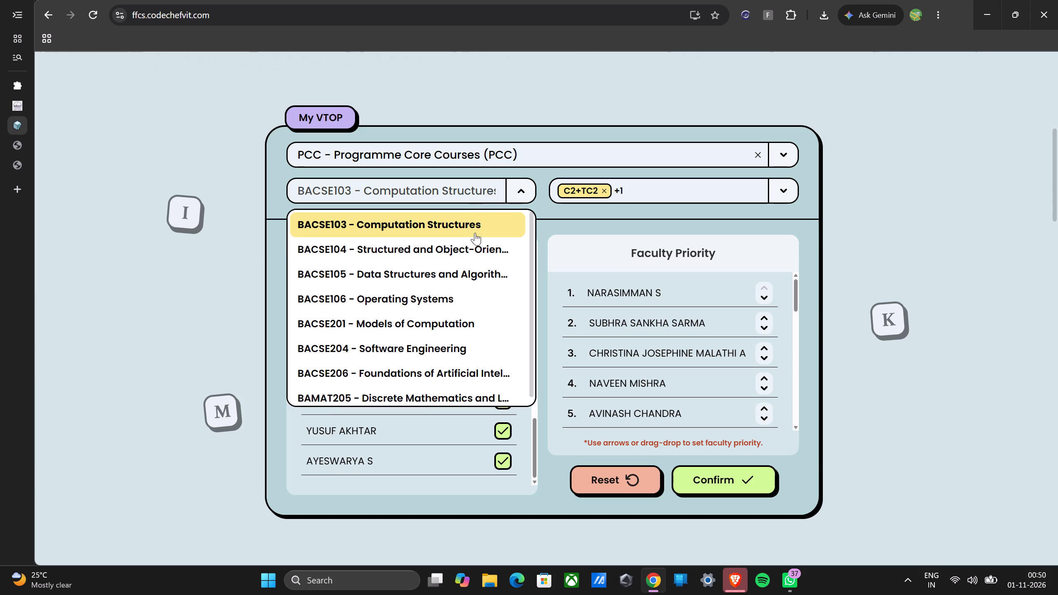
{"action": "left_click", "coordinate": [470, 246]}
{"action": "left_click", "coordinate": [646, 201]}
{"action": "left_click", "coordinate": [612, 247]}
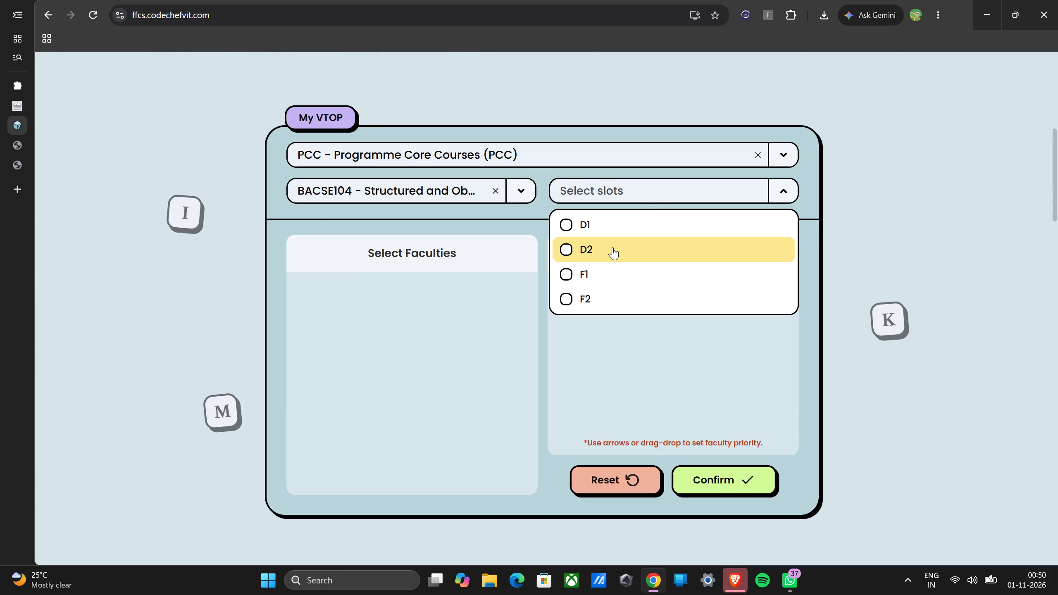
{"action": "left_click", "coordinate": [593, 309]}
Add the first seven listed BACSE104 faculties to the faculty priority in list order.
{"action": "left_click", "coordinate": [512, 292]}
{"action": "left_click", "coordinate": [498, 322]}
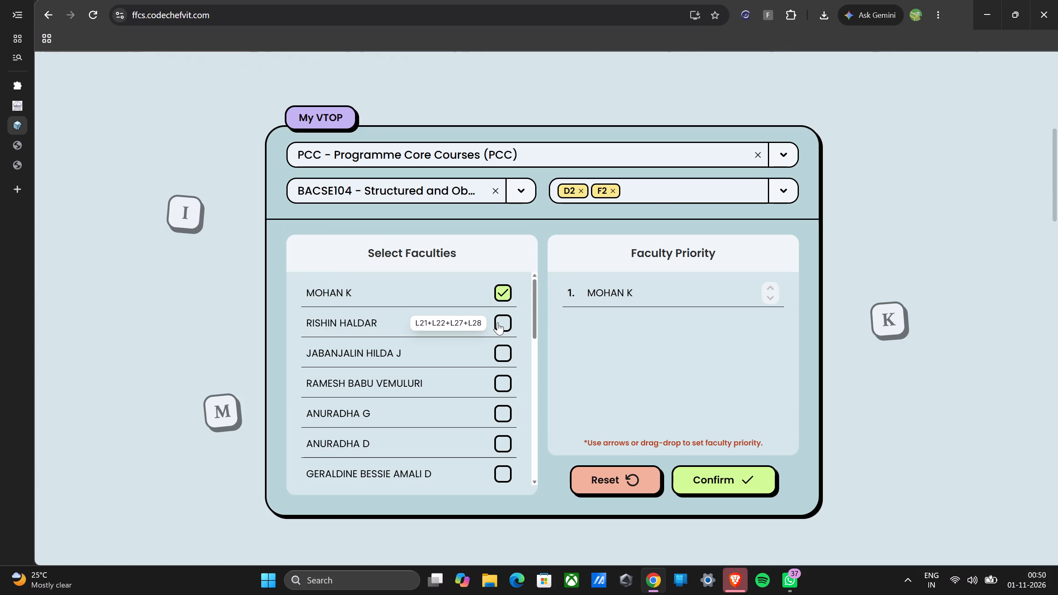
{"action": "left_click", "coordinate": [502, 346]}
{"action": "left_click", "coordinate": [502, 386]}
{"action": "left_click", "coordinate": [502, 407]}
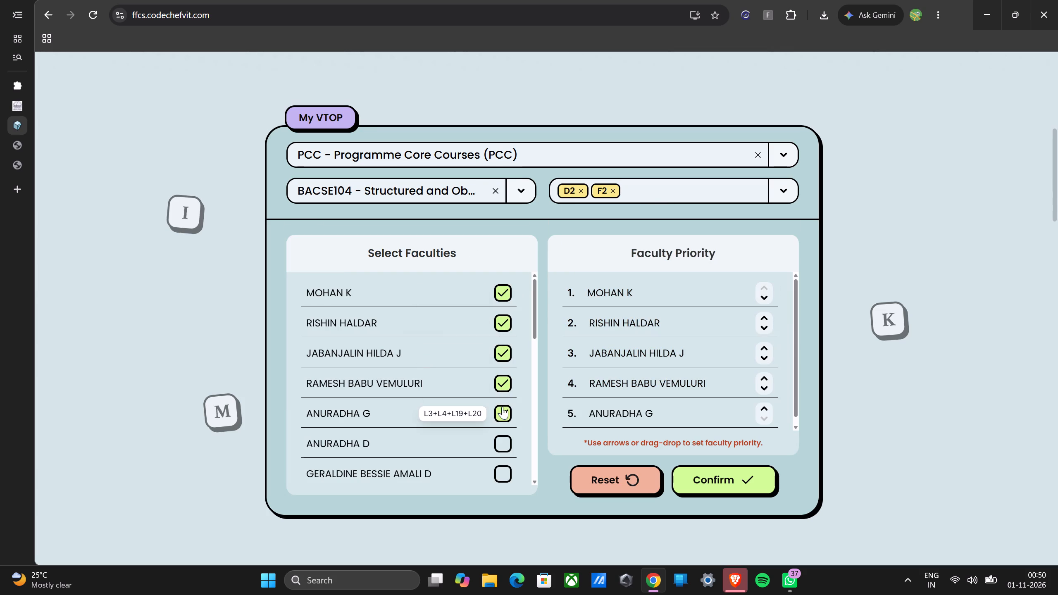
{"action": "left_click", "coordinate": [504, 443]}
{"action": "left_click", "coordinate": [503, 464]}
Add the eighth through thirteenth listed BACSE104 faculties to the faculty priority.
{"action": "scroll", "coordinate": [503, 464], "scroll_direction": "down", "scroll_amount": 1}
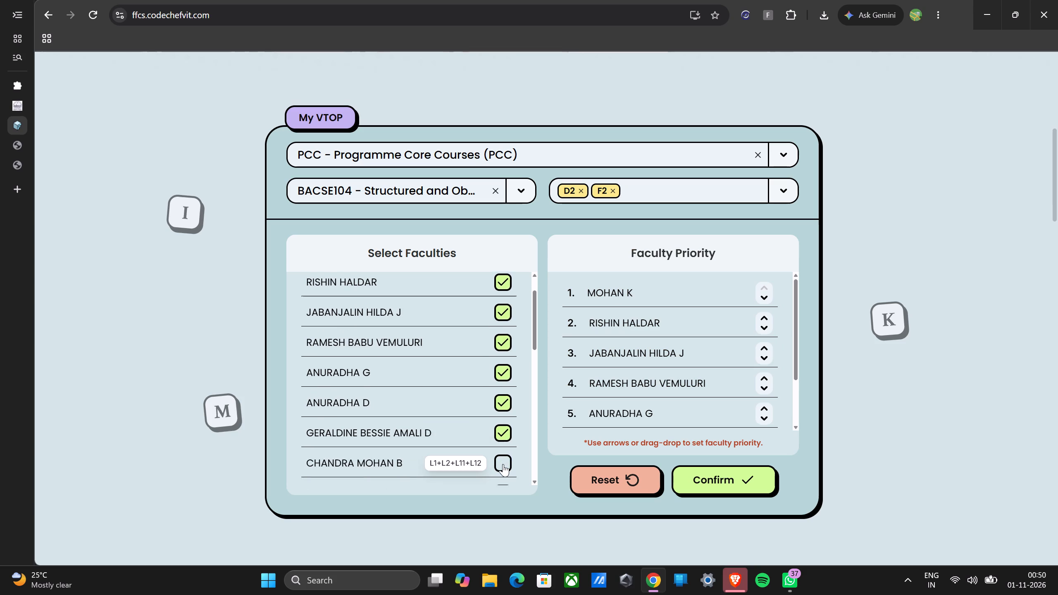
{"action": "scroll", "coordinate": [503, 464], "scroll_direction": "down", "scroll_amount": 1}
{"action": "left_click", "coordinate": [503, 464]}
{"action": "left_click", "coordinate": [502, 421]}
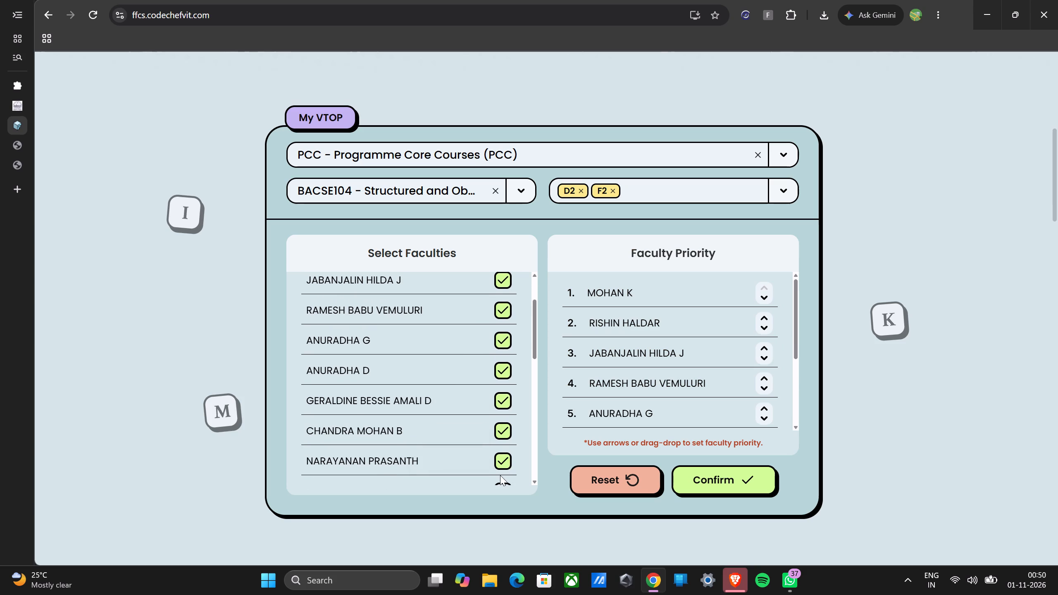
{"action": "scroll", "coordinate": [500, 475], "scroll_direction": "down", "scroll_amount": 1}
{"action": "left_click", "coordinate": [500, 475]}
{"action": "scroll", "coordinate": [500, 475], "scroll_direction": "down", "scroll_amount": 2}
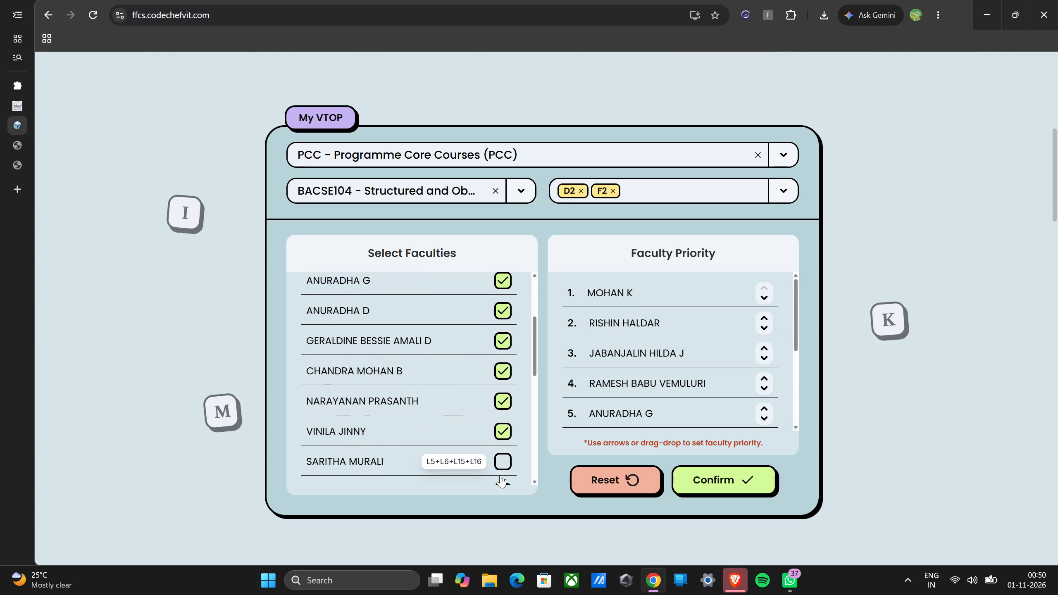
{"action": "scroll", "coordinate": [500, 475], "scroll_direction": "down", "scroll_amount": 1}
{"action": "left_click", "coordinate": [502, 462]}
{"action": "scroll", "coordinate": [502, 462], "scroll_direction": "down", "scroll_amount": 1}
{"action": "left_click", "coordinate": [502, 462]}
{"action": "scroll", "coordinate": [502, 462], "scroll_direction": "down", "scroll_amount": 1}
{"action": "left_click", "coordinate": [502, 462]}
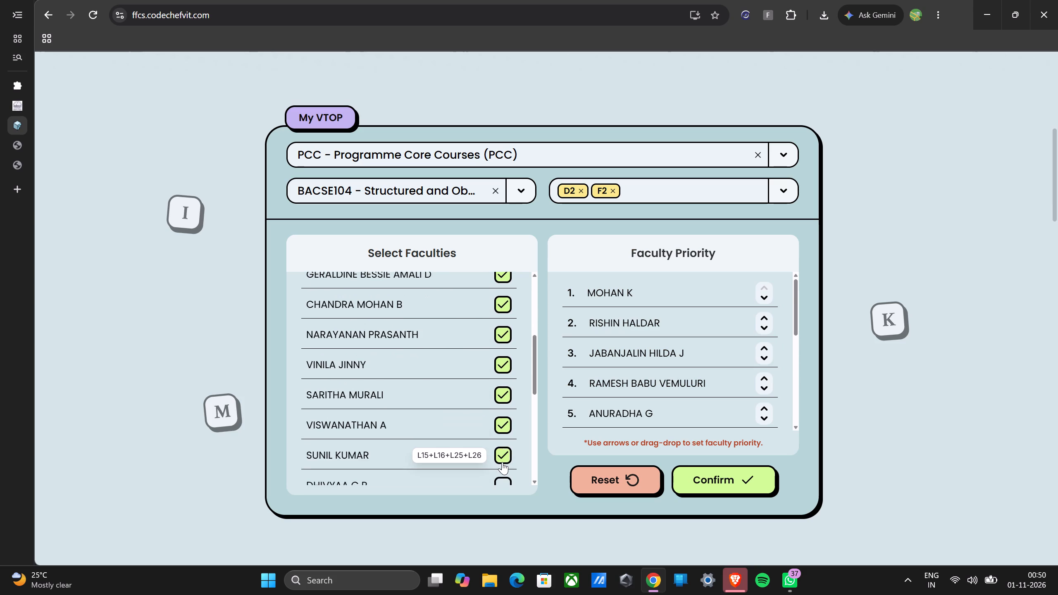
Add the fourteenth through eighteenth listed BACSE104 faculties to the faculty priority.
{"action": "scroll", "coordinate": [502, 462], "scroll_direction": "down", "scroll_amount": 1}
{"action": "left_click", "coordinate": [502, 462]}
{"action": "scroll", "coordinate": [502, 462], "scroll_direction": "down", "scroll_amount": 1}
{"action": "left_click", "coordinate": [502, 462]}
{"action": "scroll", "coordinate": [502, 462], "scroll_direction": "down", "scroll_amount": 1}
{"action": "left_click", "coordinate": [502, 462]}
{"action": "scroll", "coordinate": [502, 462], "scroll_direction": "down", "scroll_amount": 1}
{"action": "left_click", "coordinate": [502, 462]}
{"action": "scroll", "coordinate": [502, 462], "scroll_direction": "down", "scroll_amount": 1}
{"action": "left_click", "coordinate": [505, 436]}
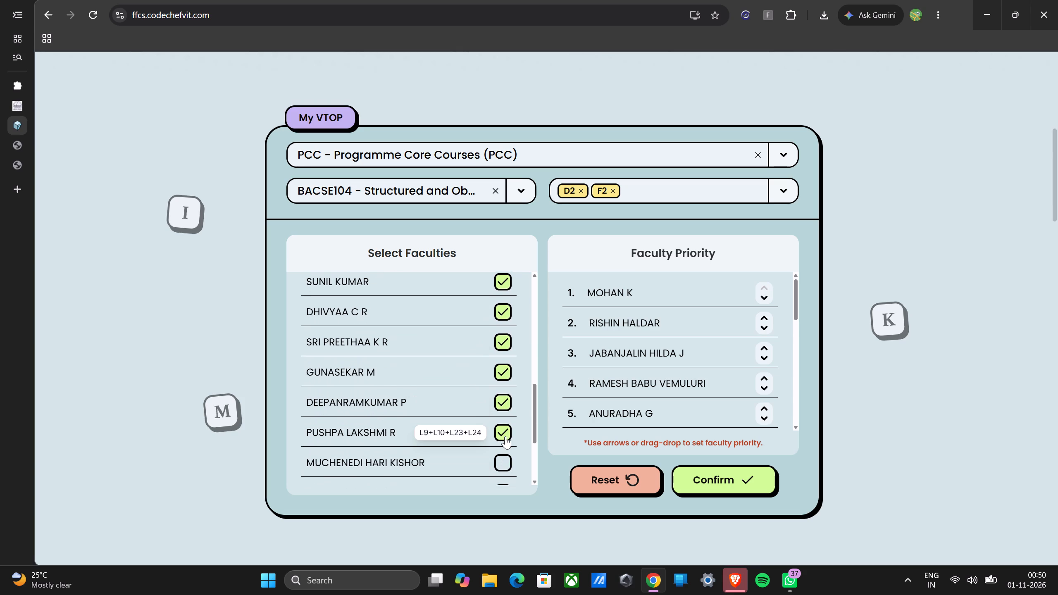
Add the remaining BACSE104 faculties, from the nineteenth to the end of the list, to the faculty priority.
{"action": "left_click", "coordinate": [500, 481]}
{"action": "left_click", "coordinate": [500, 463]}
{"action": "scroll", "coordinate": [500, 463], "scroll_direction": "down", "scroll_amount": 1}
{"action": "left_click", "coordinate": [500, 463]}
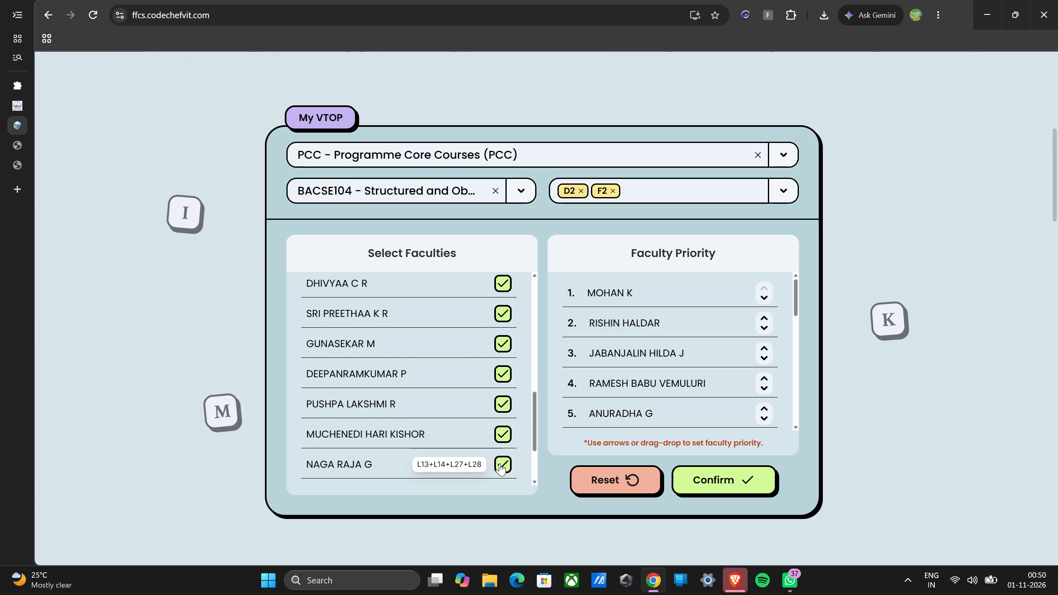
{"action": "scroll", "coordinate": [500, 463], "scroll_direction": "down", "scroll_amount": 1}
{"action": "left_click", "coordinate": [500, 463]}
{"action": "left_click", "coordinate": [499, 488]}
{"action": "left_click", "coordinate": [503, 480]}
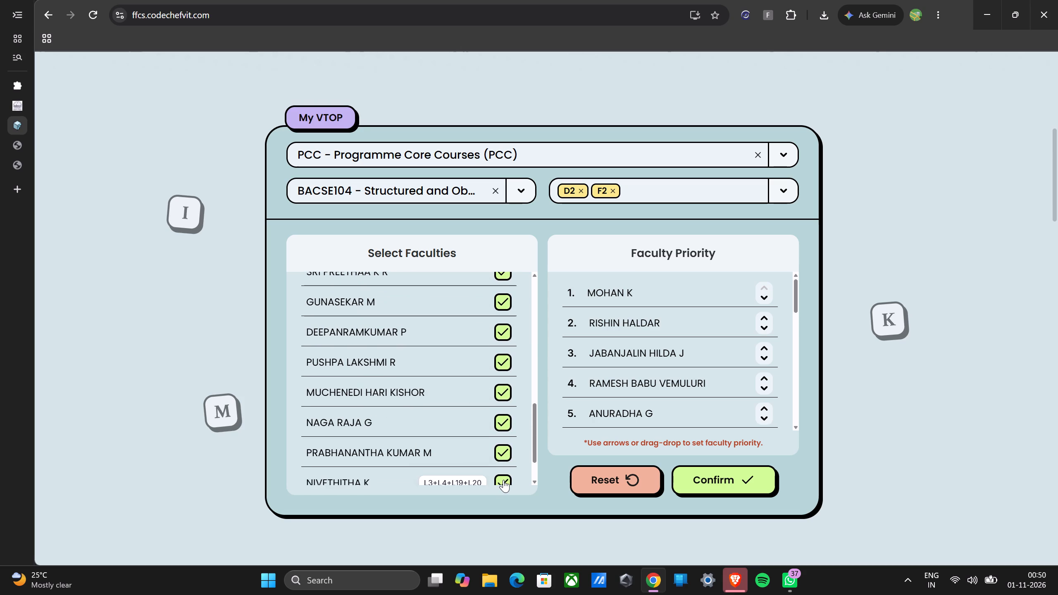
{"action": "scroll", "coordinate": [503, 480], "scroll_direction": "down", "scroll_amount": 1}
{"action": "left_click", "coordinate": [504, 452]}
Add BACSE104 with the selected slots and faculties to the course list.
{"action": "scroll", "coordinate": [504, 452], "scroll_direction": "down", "scroll_amount": 1}
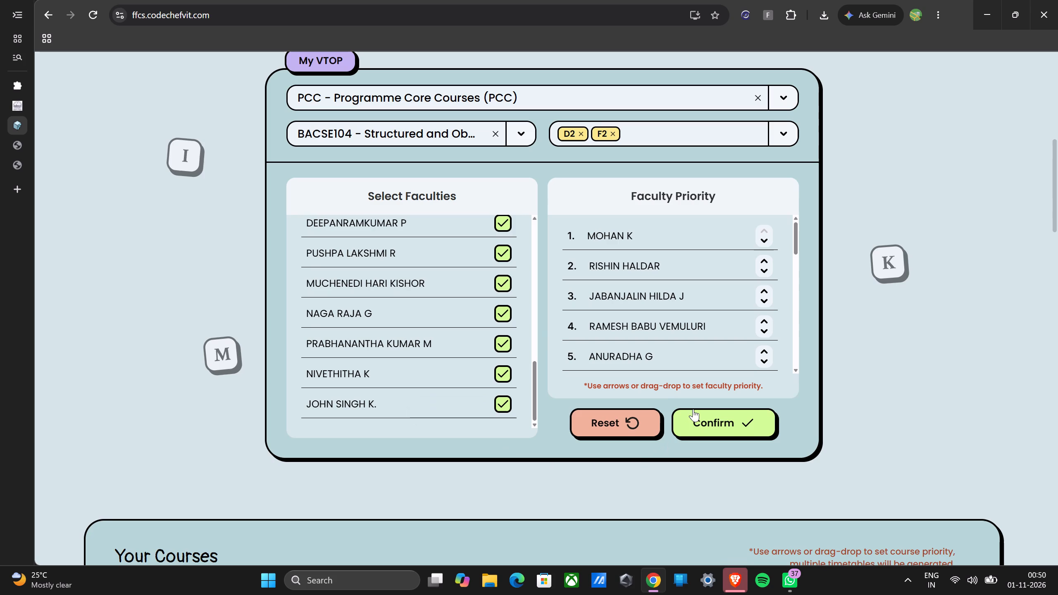
{"action": "left_click", "coordinate": [694, 409]}
{"action": "left_click", "coordinate": [689, 415]}
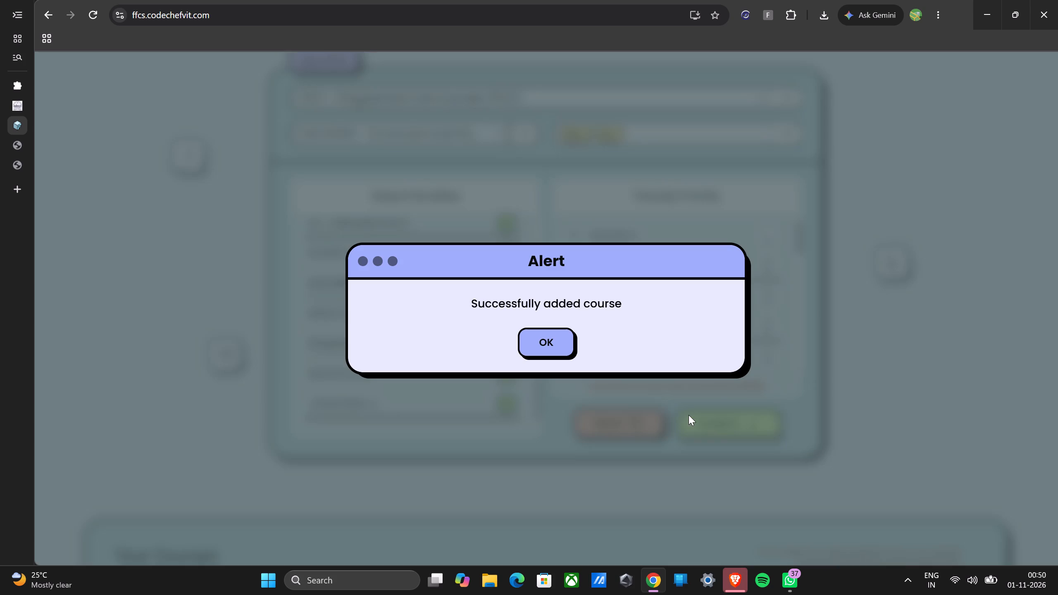
{"action": "left_click", "coordinate": [542, 340]}
Choose BACSE106 - Operating Systems as the subject with the slots B2+TB2 and G2+TG2.
{"action": "right_click", "coordinate": [481, 135]}
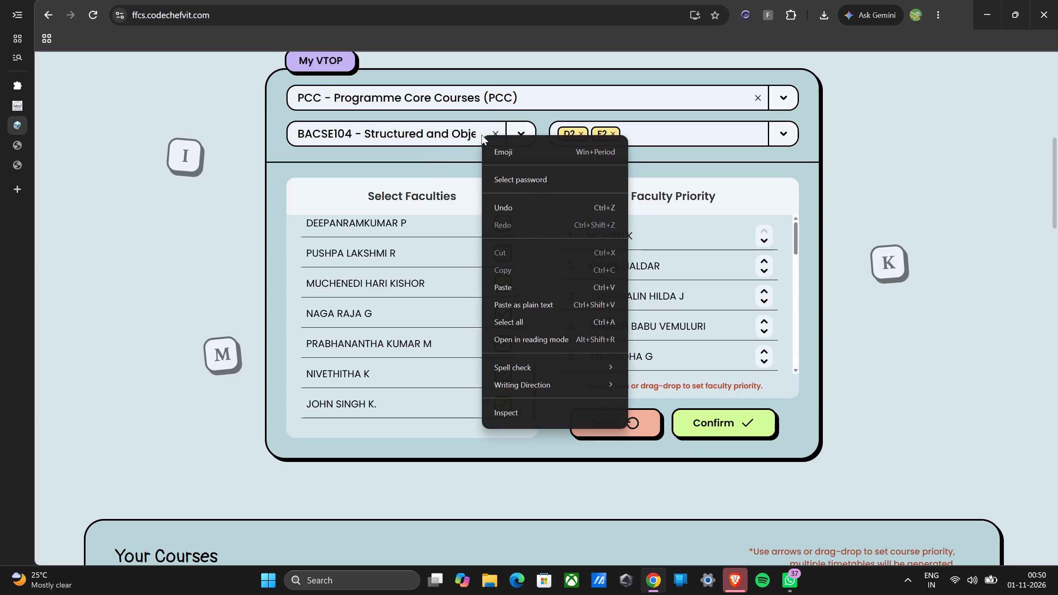
{"action": "left_click", "coordinate": [498, 133]}
{"action": "left_click", "coordinate": [498, 133]}
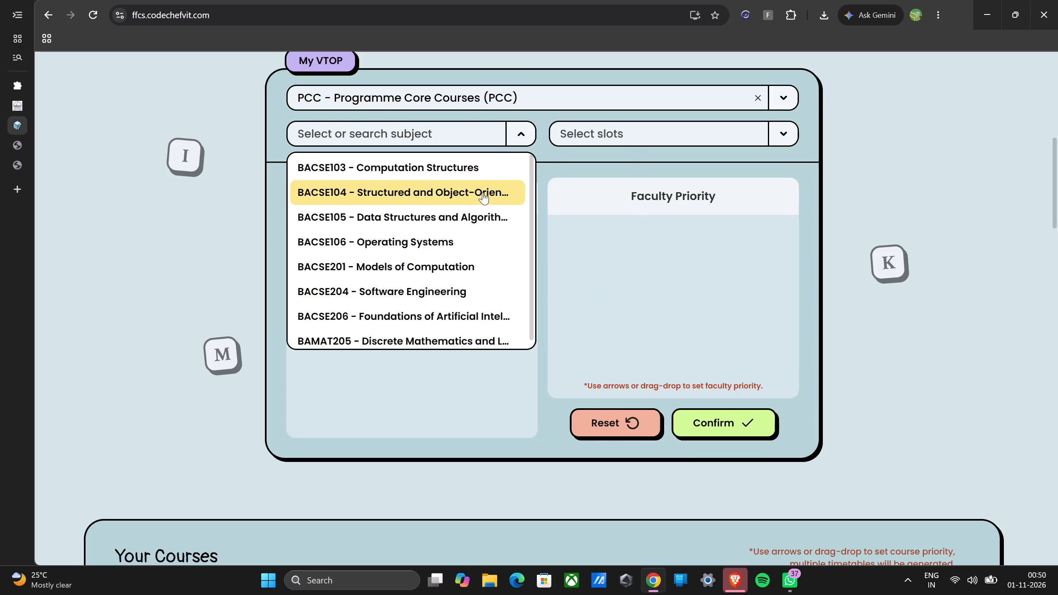
{"action": "left_click", "coordinate": [465, 237]}
{"action": "scroll", "coordinate": [465, 237], "scroll_direction": "down", "scroll_amount": 4}
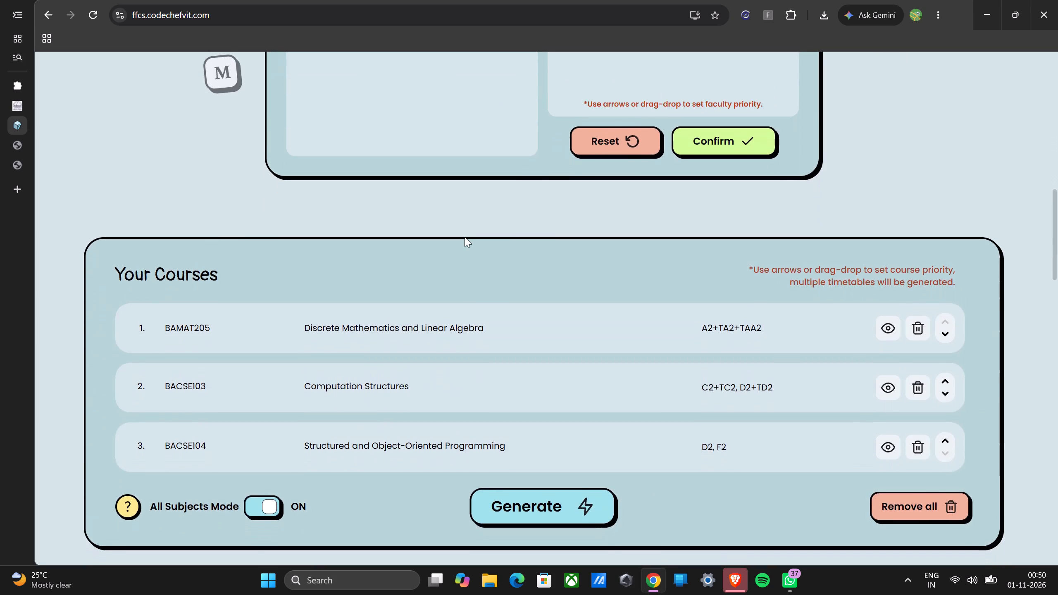
{"action": "scroll", "coordinate": [465, 237], "scroll_direction": "down", "scroll_amount": 1}
{"action": "scroll", "coordinate": [465, 237], "scroll_direction": "up", "scroll_amount": 6}
{"action": "left_click", "coordinate": [586, 235]}
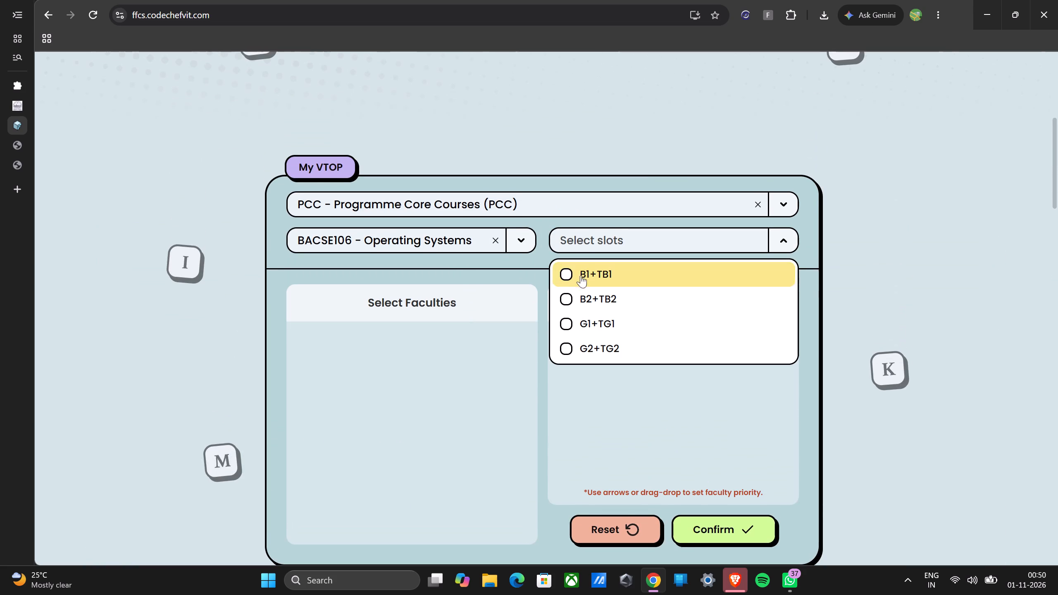
{"action": "left_click", "coordinate": [573, 299]}
{"action": "left_click", "coordinate": [572, 355]}
Add the first seven listed BACSE106 faculties to the faculty priority.
{"action": "left_click", "coordinate": [510, 338]}
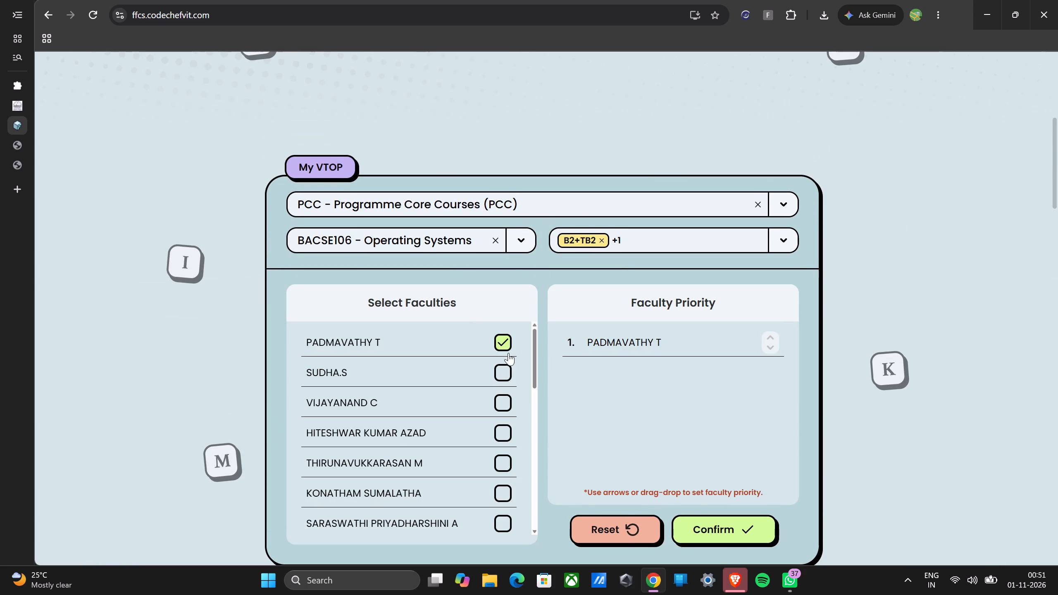
{"action": "left_click", "coordinate": [507, 365]}
{"action": "left_click", "coordinate": [499, 413]}
{"action": "left_click", "coordinate": [498, 433]}
{"action": "left_click", "coordinate": [501, 457]}
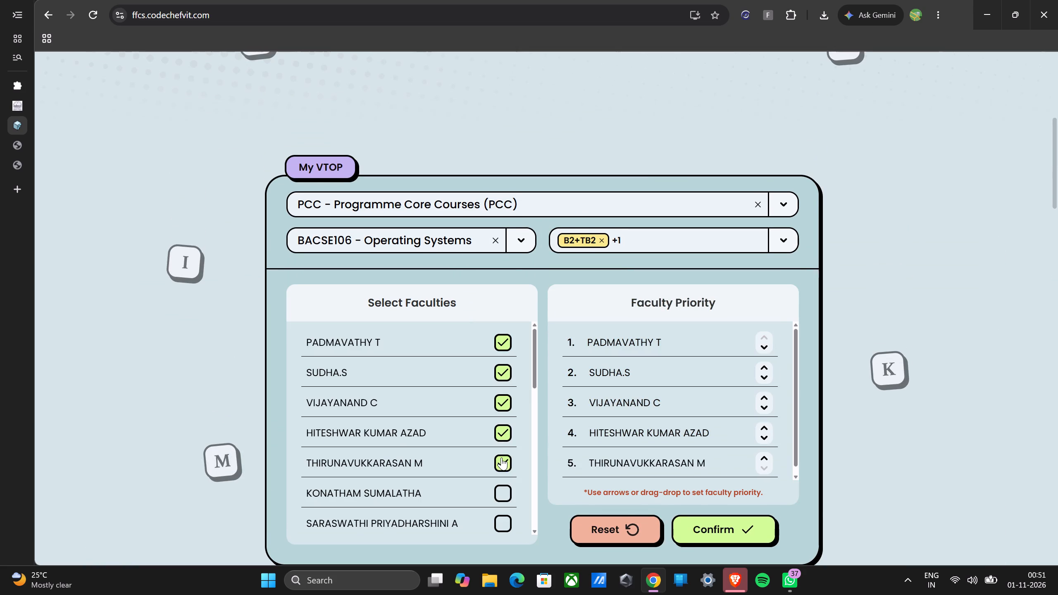
{"action": "left_click", "coordinate": [500, 486]}
{"action": "left_click", "coordinate": [501, 519]}
Add the eighth through twelfth listed BACSE106 faculties to the faculty priority.
{"action": "scroll", "coordinate": [501, 519], "scroll_direction": "down", "scroll_amount": 1}
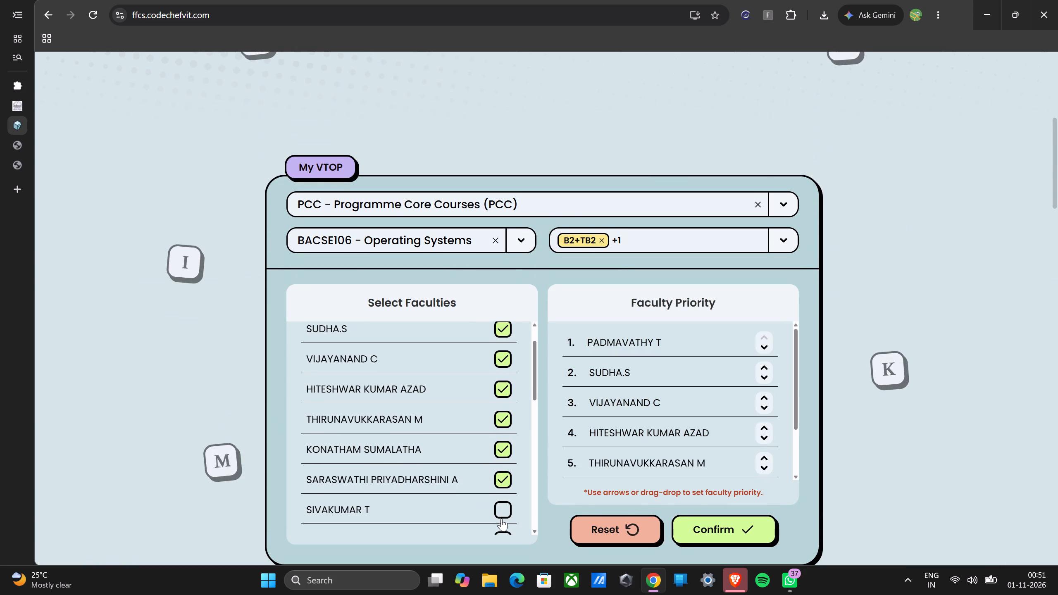
{"action": "scroll", "coordinate": [501, 519], "scroll_direction": "down", "scroll_amount": 1}
{"action": "left_click", "coordinate": [501, 512]}
{"action": "scroll", "coordinate": [501, 512], "scroll_direction": "down", "scroll_amount": 1}
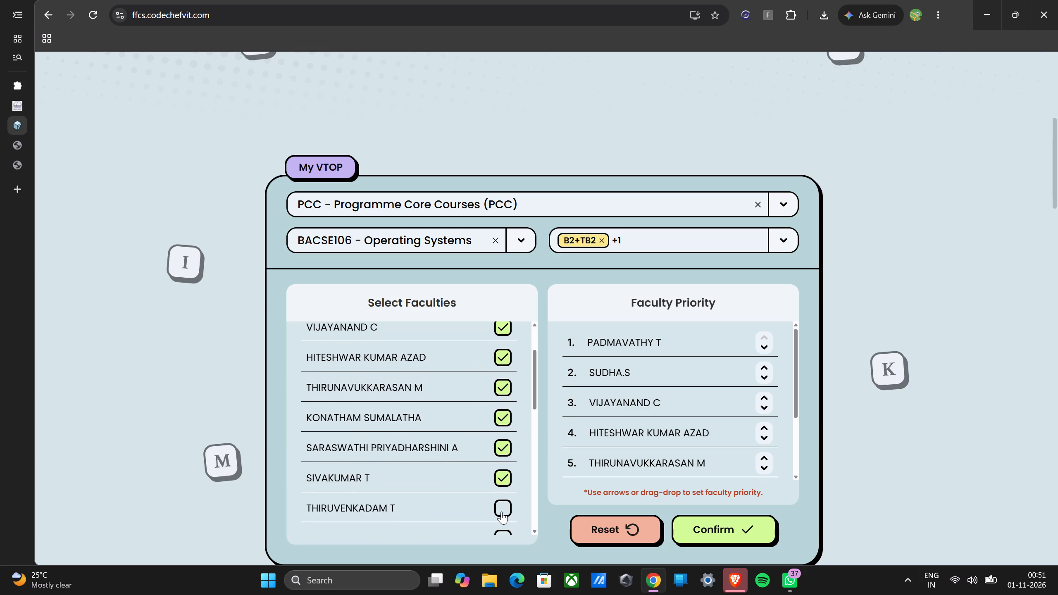
{"action": "left_click", "coordinate": [501, 512]}
{"action": "scroll", "coordinate": [501, 512], "scroll_direction": "down", "scroll_amount": 1}
{"action": "left_click", "coordinate": [501, 512]}
{"action": "scroll", "coordinate": [501, 512], "scroll_direction": "down", "scroll_amount": 1}
{"action": "left_click", "coordinate": [501, 512]}
{"action": "scroll", "coordinate": [501, 512], "scroll_direction": "down", "scroll_amount": 1}
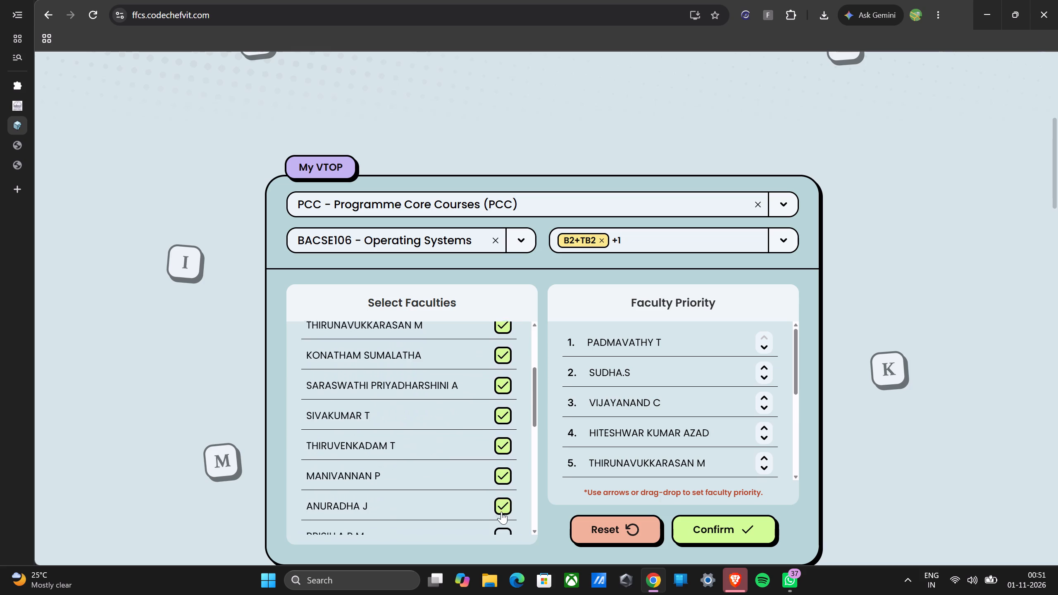
{"action": "scroll", "coordinate": [501, 512], "scroll_direction": "down", "scroll_amount": 1}
{"action": "left_click", "coordinate": [501, 512]}
{"action": "scroll", "coordinate": [501, 512], "scroll_direction": "down", "scroll_amount": 2}
{"action": "left_click", "coordinate": [501, 512]}
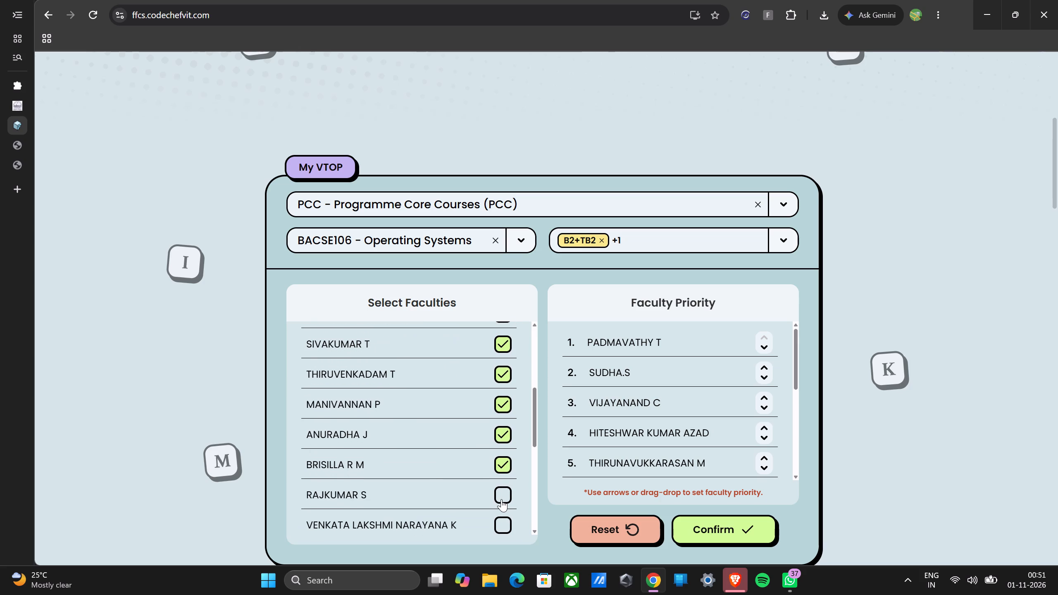
Add the thirteenth through seventeenth listed BACSE106 faculties to the faculty priority.
{"action": "left_click", "coordinate": [501, 499]}
{"action": "left_click", "coordinate": [500, 515]}
{"action": "scroll", "coordinate": [500, 515], "scroll_direction": "down", "scroll_amount": 1}
{"action": "left_click", "coordinate": [500, 515]}
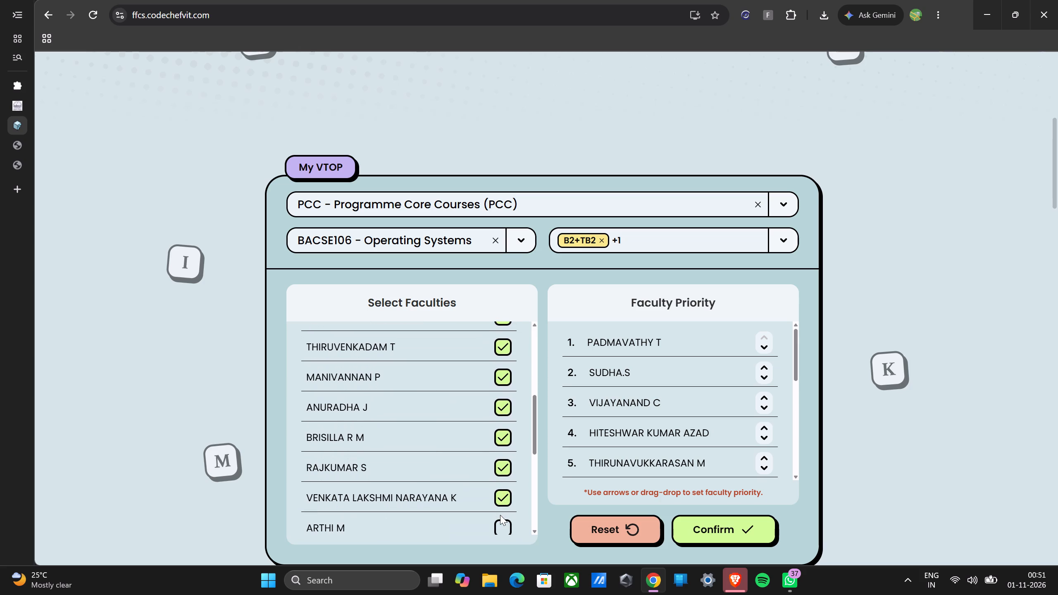
{"action": "left_click", "coordinate": [500, 517]}
{"action": "scroll", "coordinate": [500, 517], "scroll_direction": "down", "scroll_amount": 1}
{"action": "left_click", "coordinate": [500, 517]}
{"action": "scroll", "coordinate": [500, 517], "scroll_direction": "down", "scroll_amount": 1}
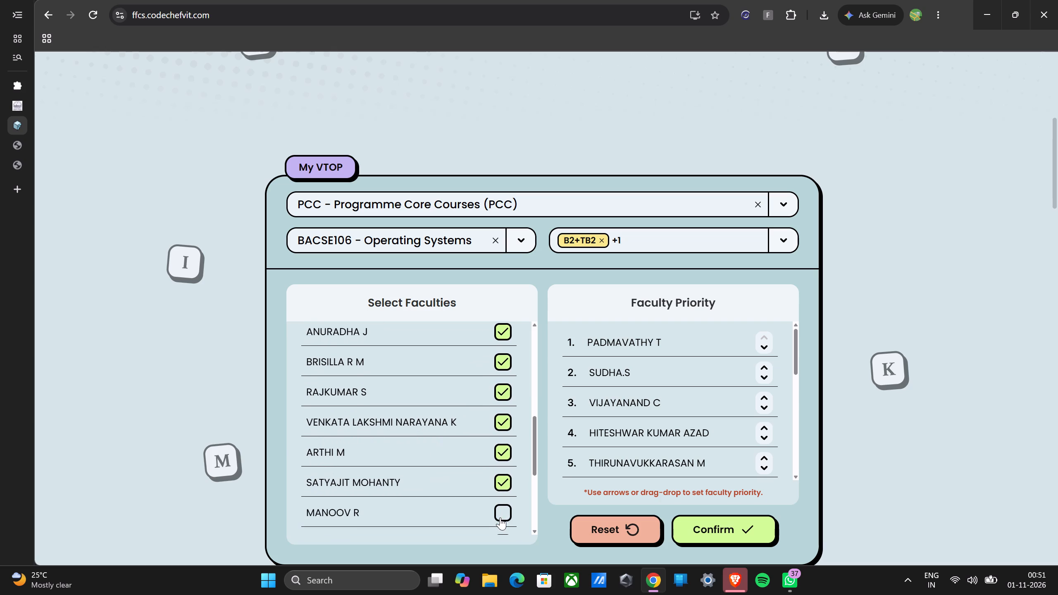
{"action": "scroll", "coordinate": [500, 518], "scroll_direction": "down", "scroll_amount": 1}
{"action": "left_click", "coordinate": [501, 502]}
Add the remaining BACSE106 faculties, from the eighteenth to the end of the list, to the faculty priority.
{"action": "left_click", "coordinate": [499, 535]}
{"action": "left_click", "coordinate": [499, 535]}
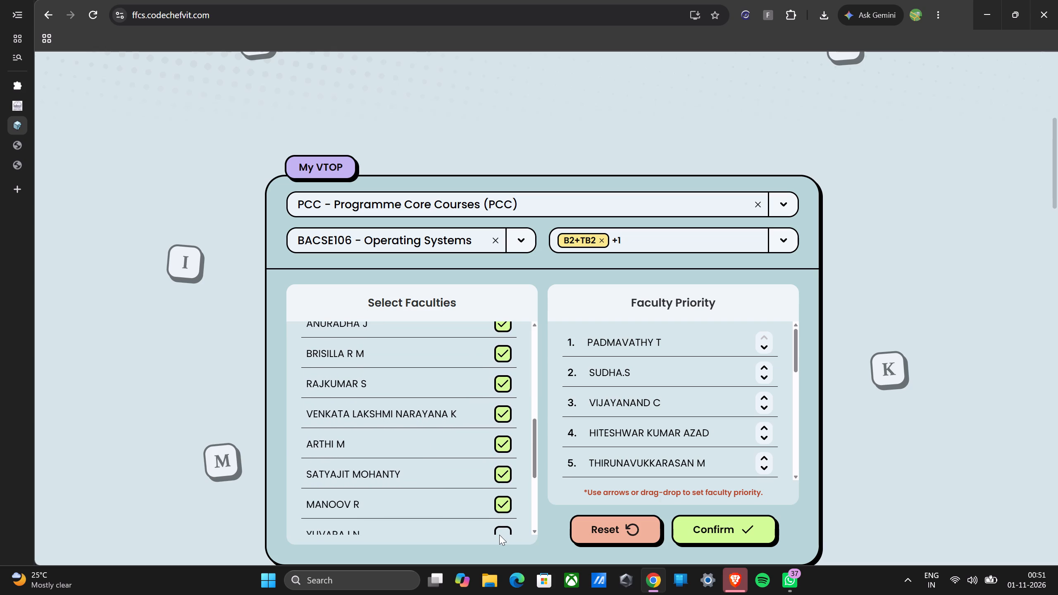
{"action": "left_click", "coordinate": [502, 521]}
{"action": "left_click", "coordinate": [501, 527]}
{"action": "scroll", "coordinate": [501, 527], "scroll_direction": "down", "scroll_amount": 1}
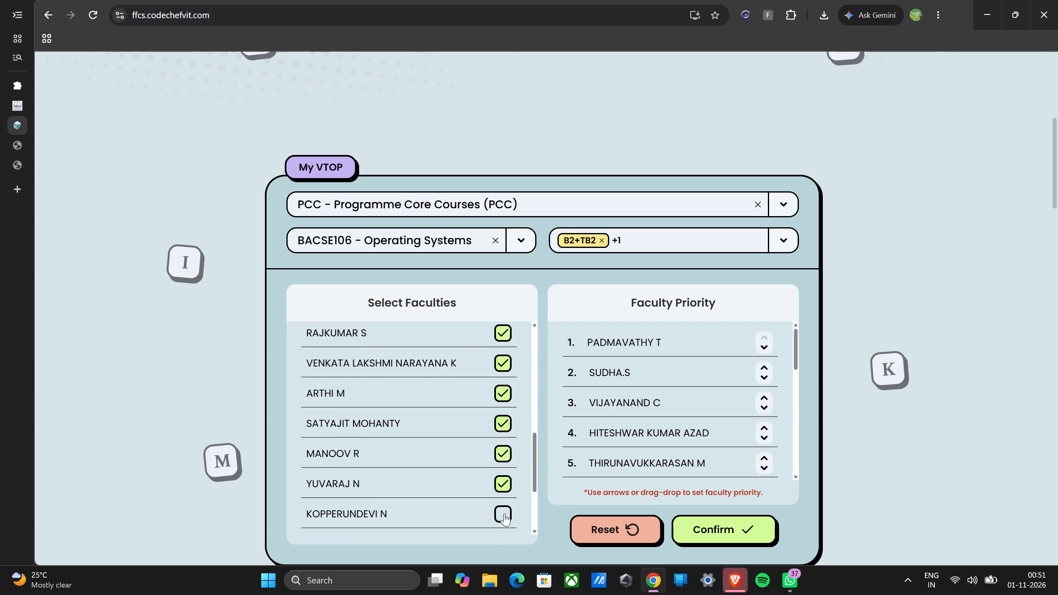
{"action": "left_click", "coordinate": [506, 510]}
{"action": "scroll", "coordinate": [506, 510], "scroll_direction": "down", "scroll_amount": 1}
{"action": "left_click", "coordinate": [506, 510]}
{"action": "left_click", "coordinate": [501, 525]}
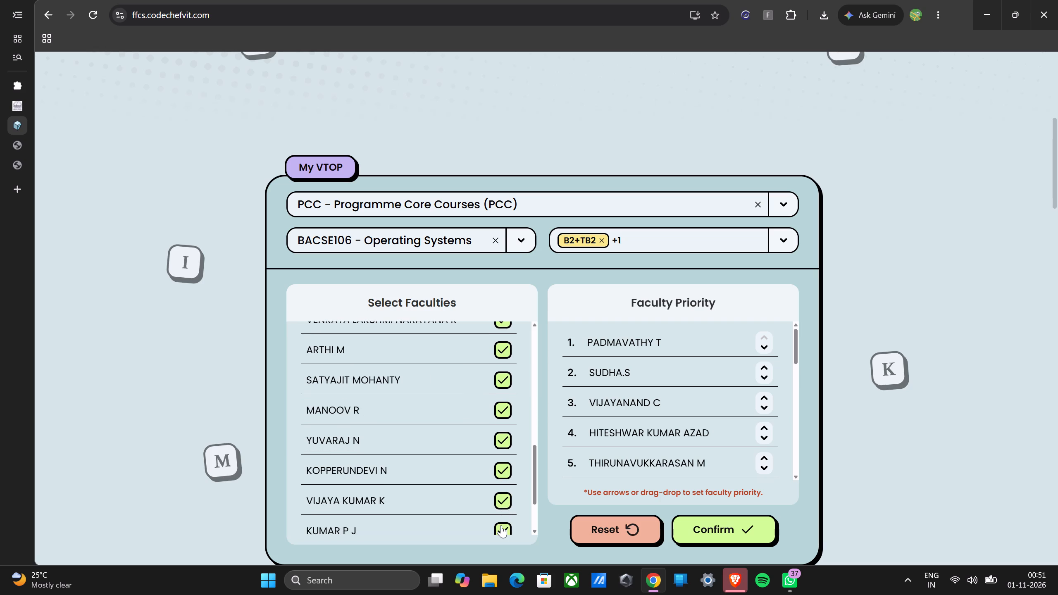
{"action": "scroll", "coordinate": [501, 525], "scroll_direction": "down", "scroll_amount": 1}
{"action": "left_click", "coordinate": [501, 525]}
{"action": "scroll", "coordinate": [501, 525], "scroll_direction": "down", "scroll_amount": 1}
{"action": "left_click", "coordinate": [501, 518]}
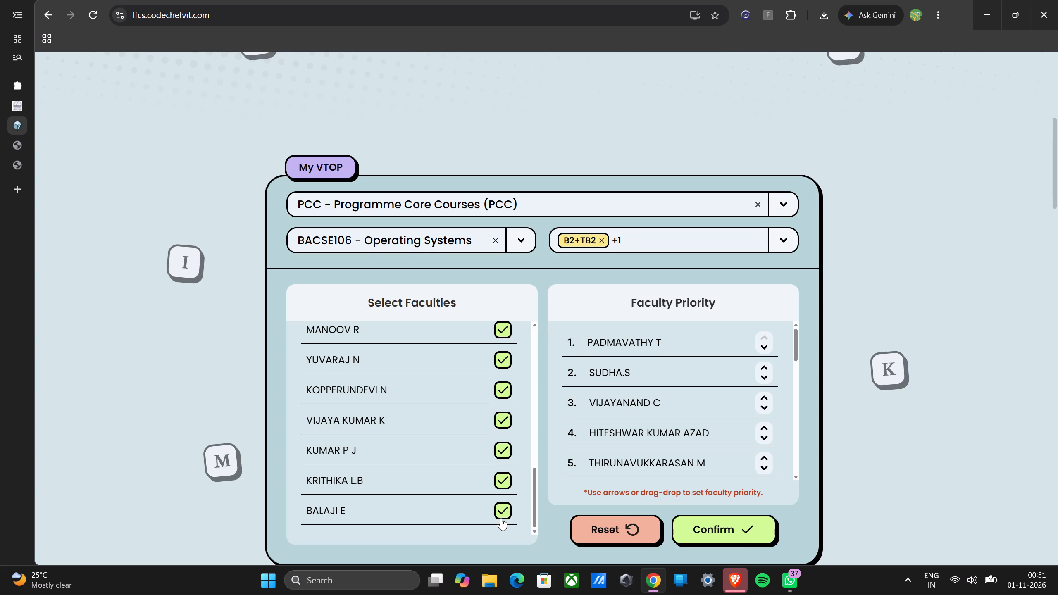
Add BACSE106 with the selected slots and faculties to the course list.
{"action": "scroll", "coordinate": [501, 518], "scroll_direction": "down", "scroll_amount": 1}
{"action": "left_click", "coordinate": [691, 458]}
{"action": "left_click", "coordinate": [541, 344]}
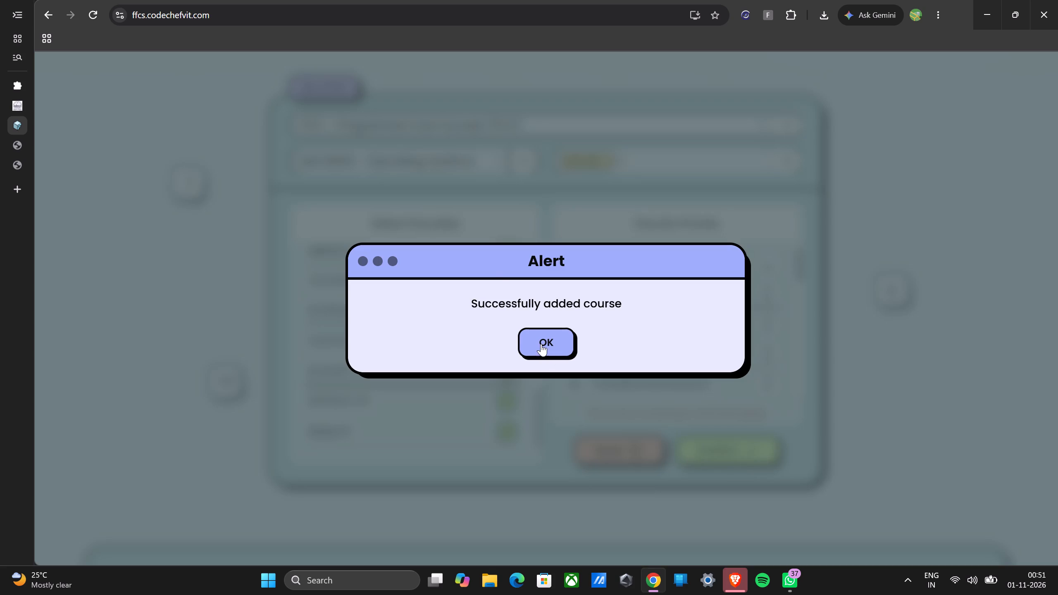
Search the subjects for "engineering" and choose BAPHY105 - Engineering Physics.
{"action": "scroll", "coordinate": [541, 344], "scroll_direction": "down", "scroll_amount": 2}
{"action": "left_click_drag", "start_coordinate": [541, 344], "coordinate": [538, 279]}
{"action": "scroll", "coordinate": [538, 279], "scroll_direction": "up", "scroll_amount": 2}
{"action": "left_click", "coordinate": [496, 278]}
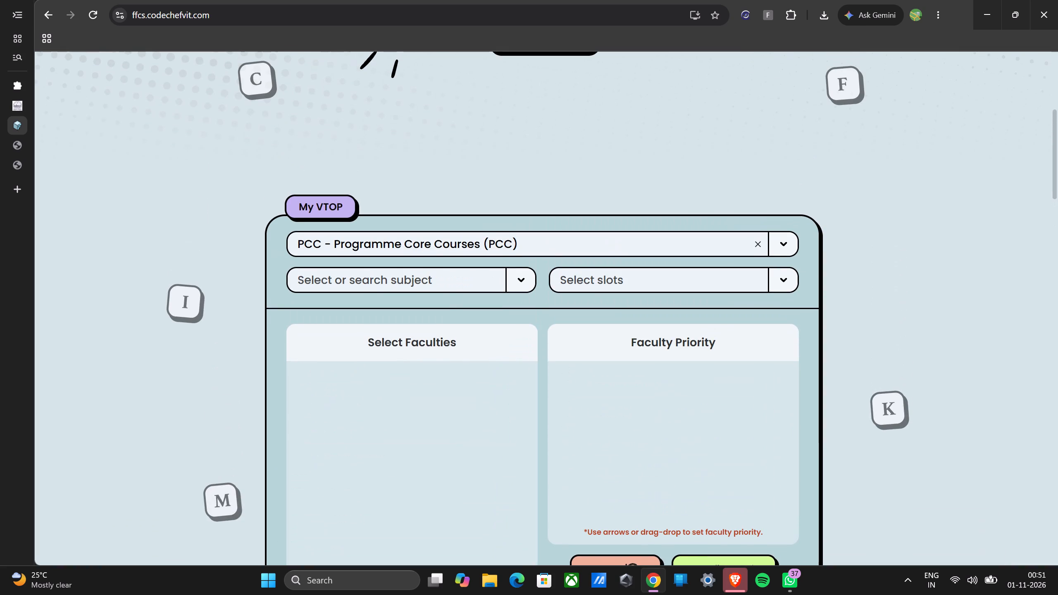
{"action": "left_click", "coordinate": [496, 278]}
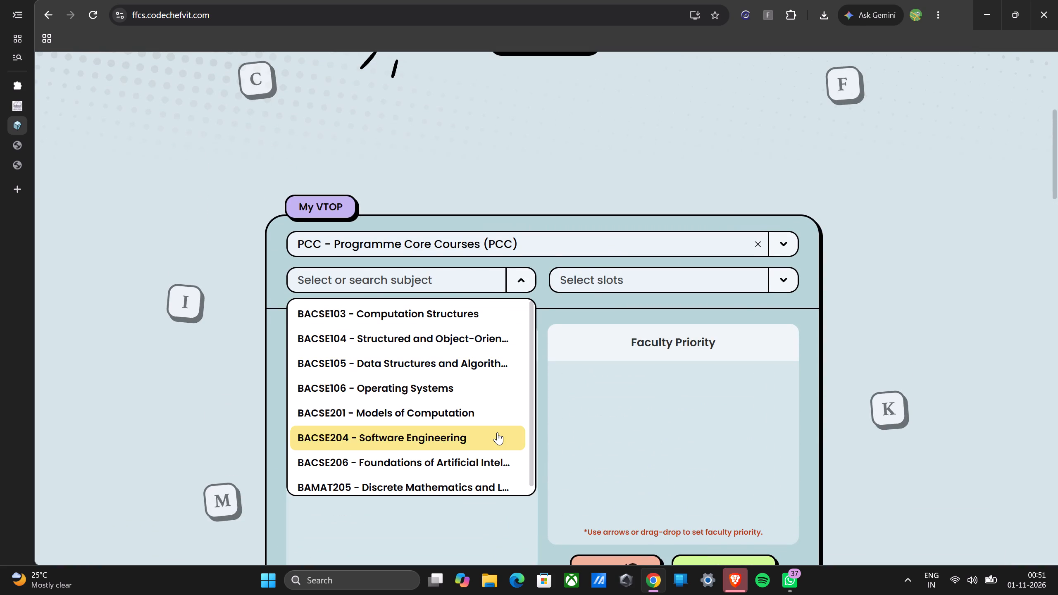
{"action": "scroll", "coordinate": [497, 432], "scroll_direction": "down", "scroll_amount": 1}
{"action": "scroll", "coordinate": [581, 505], "scroll_direction": "down", "scroll_amount": 7}
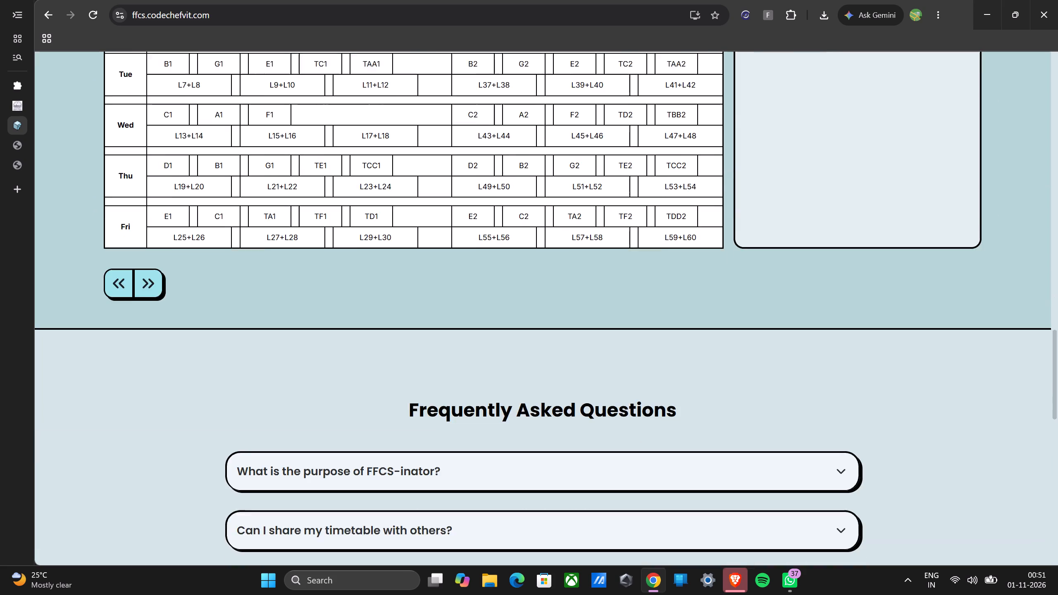
{"action": "scroll", "coordinate": [581, 505], "scroll_direction": "up", "scroll_amount": 7}
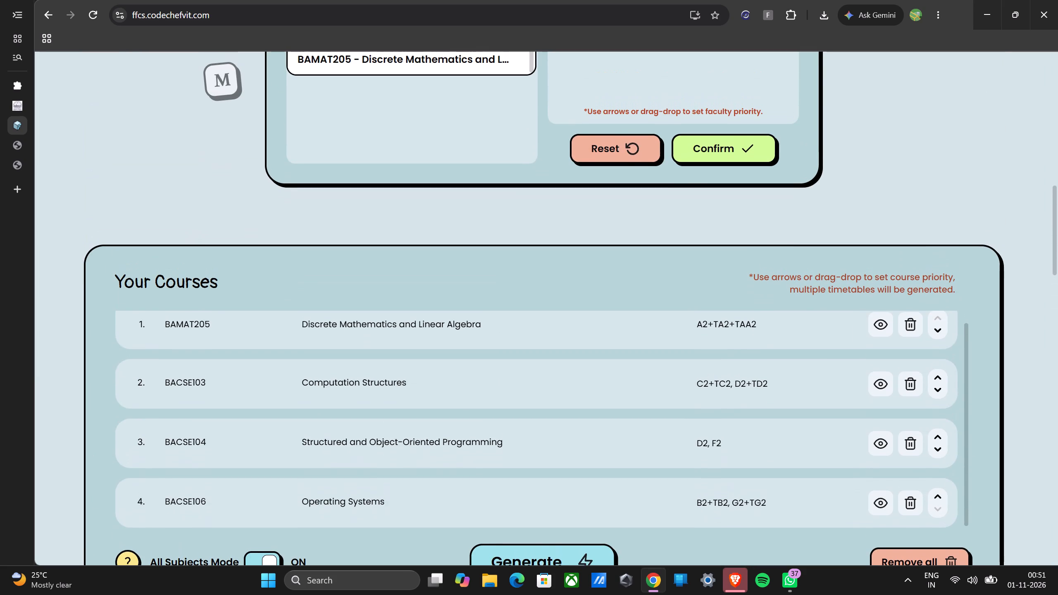
{"action": "scroll", "coordinate": [581, 505], "scroll_direction": "up", "scroll_amount": 3}
{"action": "scroll", "coordinate": [567, 334], "scroll_direction": "up", "scroll_amount": 2}
{"action": "left_click", "coordinate": [455, 121]}
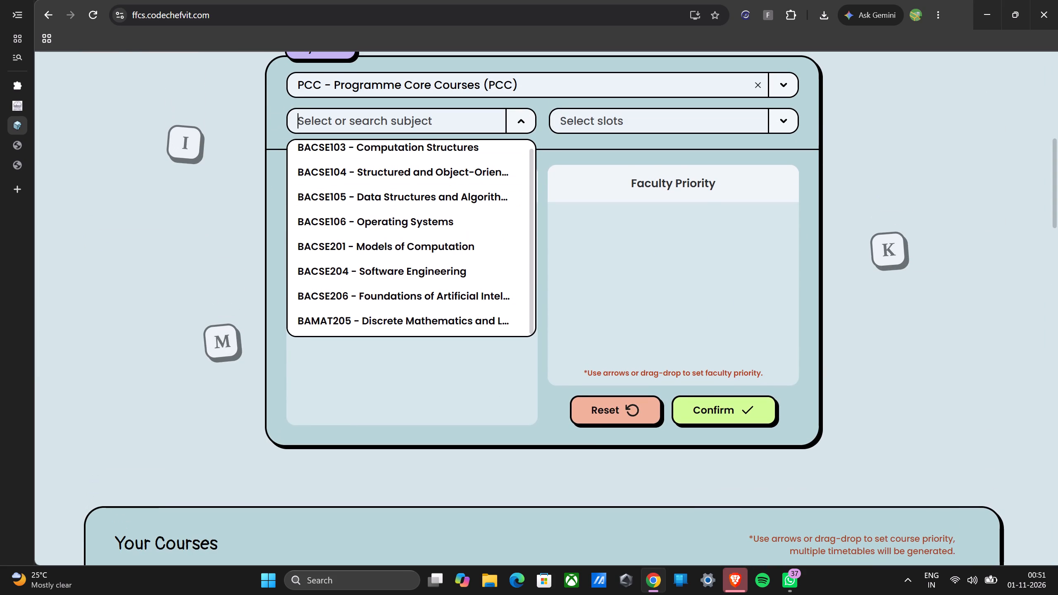
{"action": "type", "text": "engineering"}
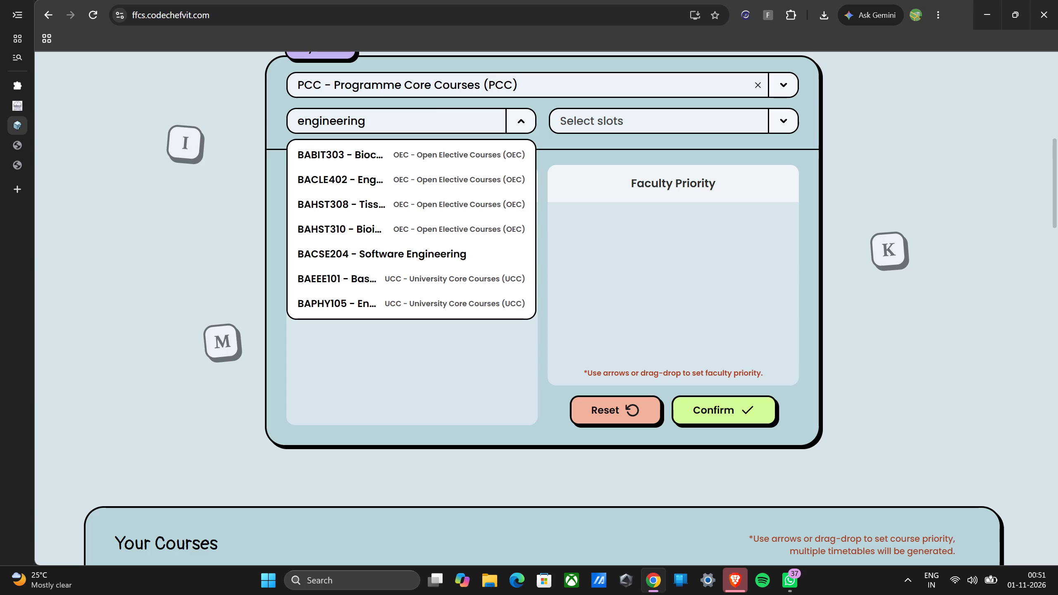
{"action": "left_click", "coordinate": [341, 313]}
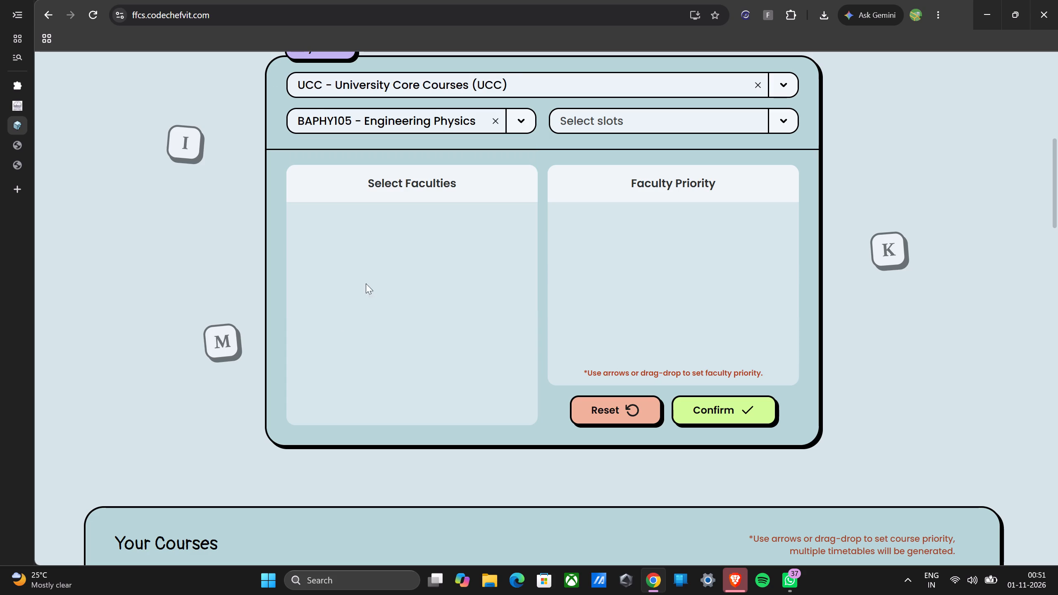
Select the slots F2+TF2 and G2+TG2 for BAPHY105.
{"action": "left_click", "coordinate": [581, 123]}
{"action": "left_click", "coordinate": [587, 180]}
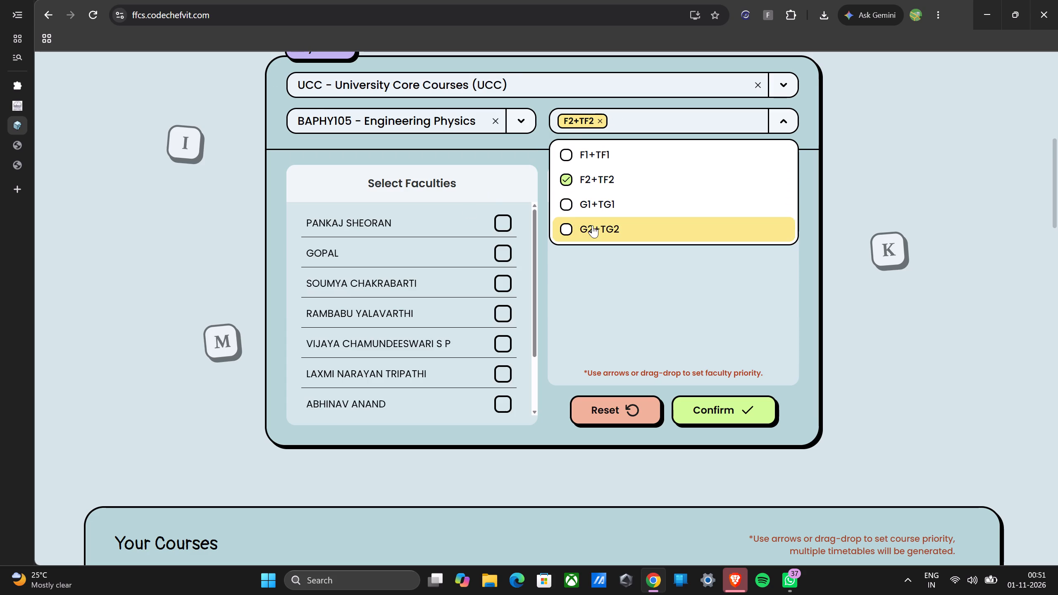
{"action": "left_click", "coordinate": [593, 227]}
Add the first seven listed BAPHY105 faculties to the faculty priority.
{"action": "left_click", "coordinate": [491, 212]}
{"action": "left_click", "coordinate": [498, 242]}
{"action": "left_click", "coordinate": [503, 277]}
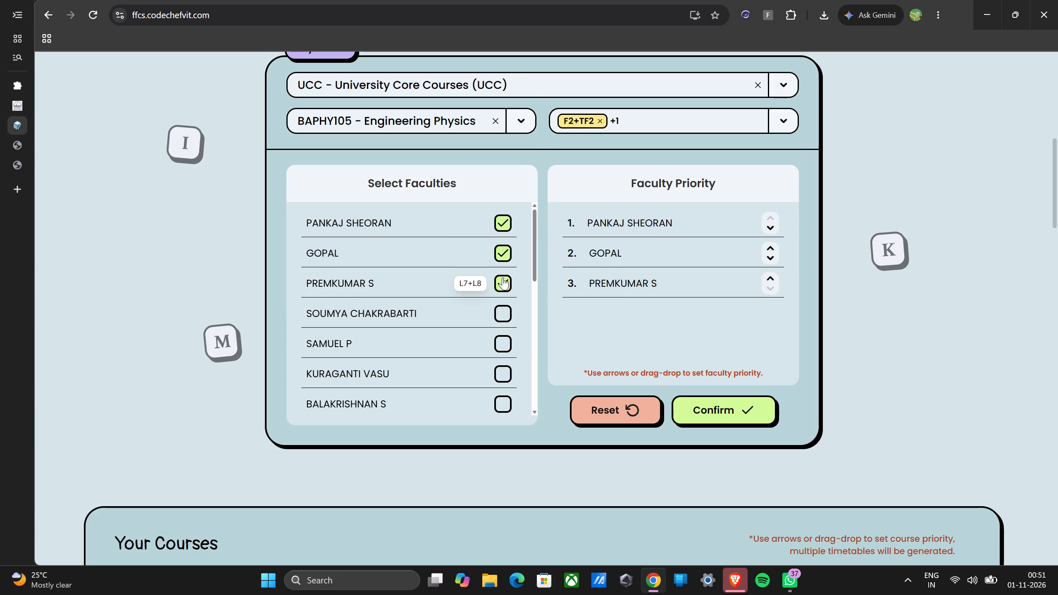
{"action": "left_click", "coordinate": [503, 307]}
{"action": "left_click", "coordinate": [506, 343]}
{"action": "left_click", "coordinate": [505, 367]}
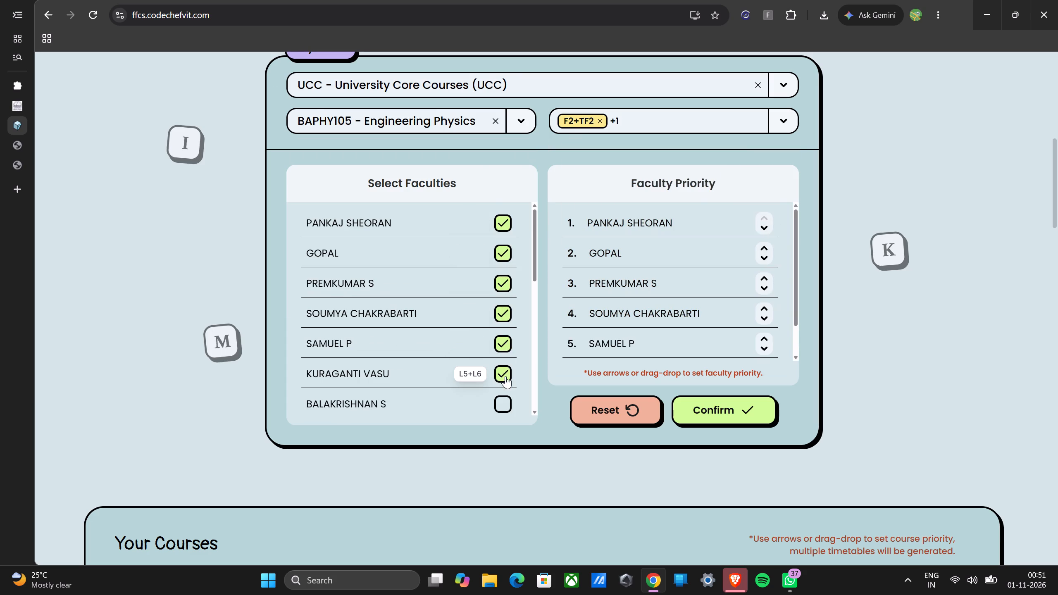
{"action": "left_click", "coordinate": [505, 384]}
{"action": "left_click", "coordinate": [505, 388]}
{"action": "left_click", "coordinate": [503, 366]}
{"action": "left_click", "coordinate": [508, 404]}
Add the eighth through eleventh listed BAPHY105 faculties to the faculty priority.
{"action": "scroll", "coordinate": [508, 404], "scroll_direction": "down", "scroll_amount": 1}
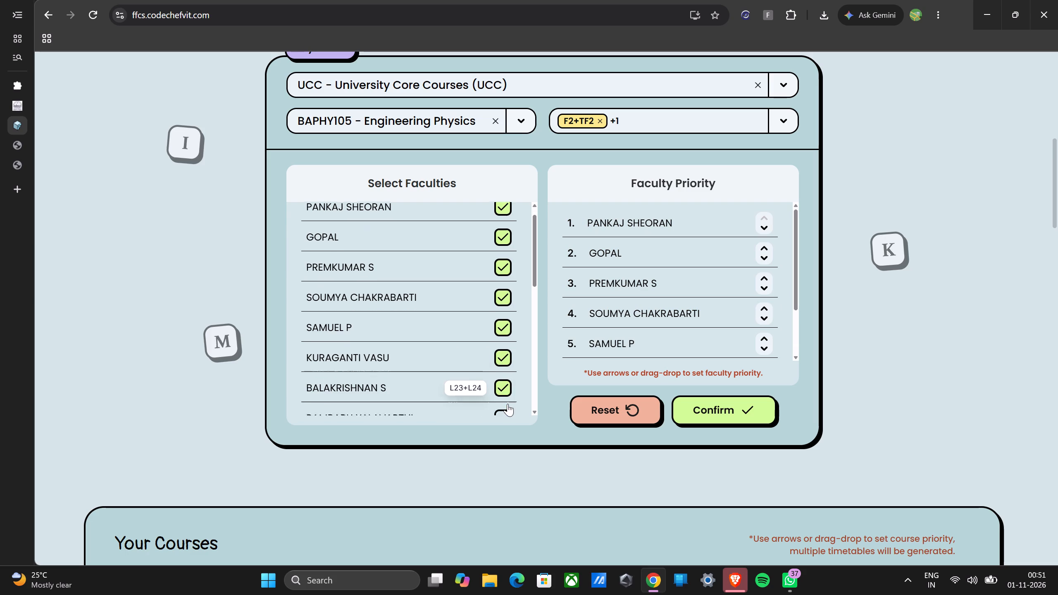
{"action": "scroll", "coordinate": [508, 404], "scroll_direction": "down", "scroll_amount": 1}
{"action": "left_click", "coordinate": [508, 404]}
{"action": "scroll", "coordinate": [508, 404], "scroll_direction": "down", "scroll_amount": 1}
{"action": "left_click", "coordinate": [509, 379]}
{"action": "scroll", "coordinate": [509, 379], "scroll_direction": "down", "scroll_amount": 1}
{"action": "left_click", "coordinate": [509, 379]}
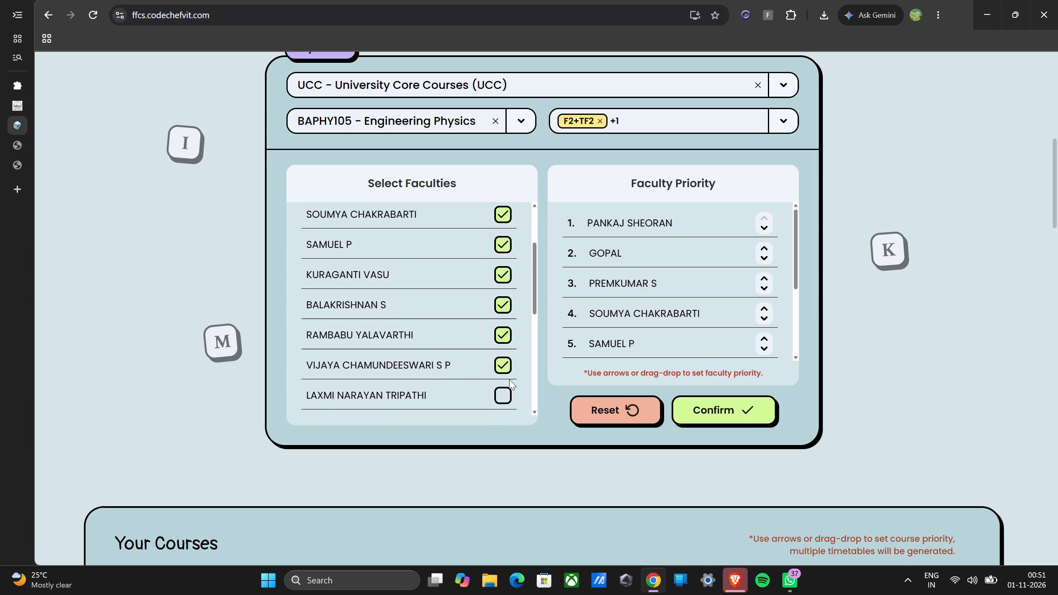
{"action": "left_click", "coordinate": [499, 399]}
{"action": "scroll", "coordinate": [499, 399], "scroll_direction": "down", "scroll_amount": 1}
{"action": "left_click", "coordinate": [502, 392]}
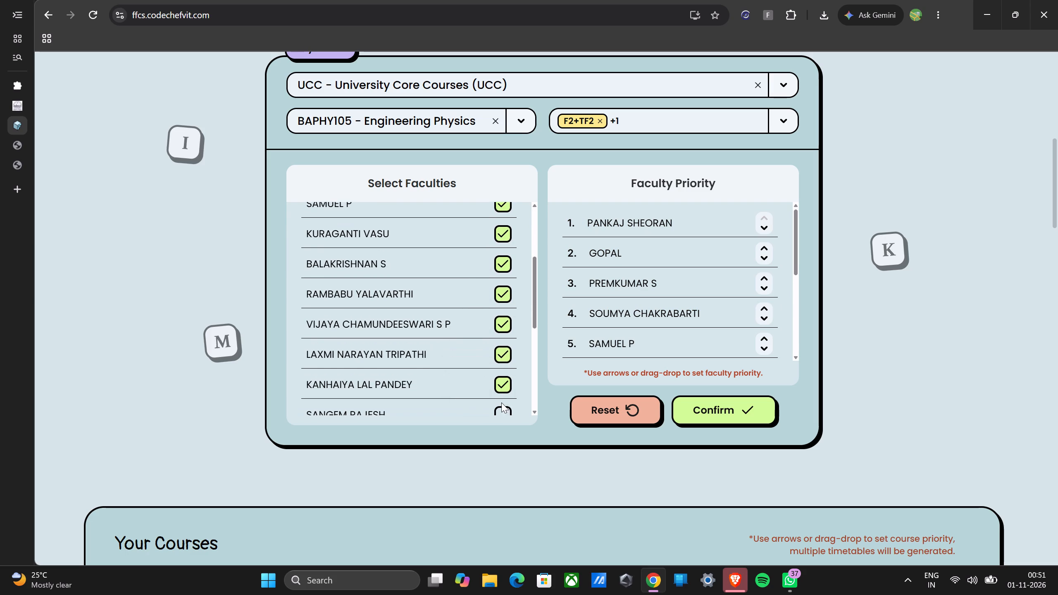
Add the twelfth through sixteenth listed BAPHY105 faculties to the faculty priority.
{"action": "left_click", "coordinate": [500, 403]}
{"action": "scroll", "coordinate": [500, 403], "scroll_direction": "down", "scroll_amount": 1}
{"action": "left_click", "coordinate": [500, 403]}
{"action": "scroll", "coordinate": [500, 403], "scroll_direction": "down", "scroll_amount": 1}
{"action": "left_click", "coordinate": [500, 403]}
{"action": "scroll", "coordinate": [500, 403], "scroll_direction": "down", "scroll_amount": 1}
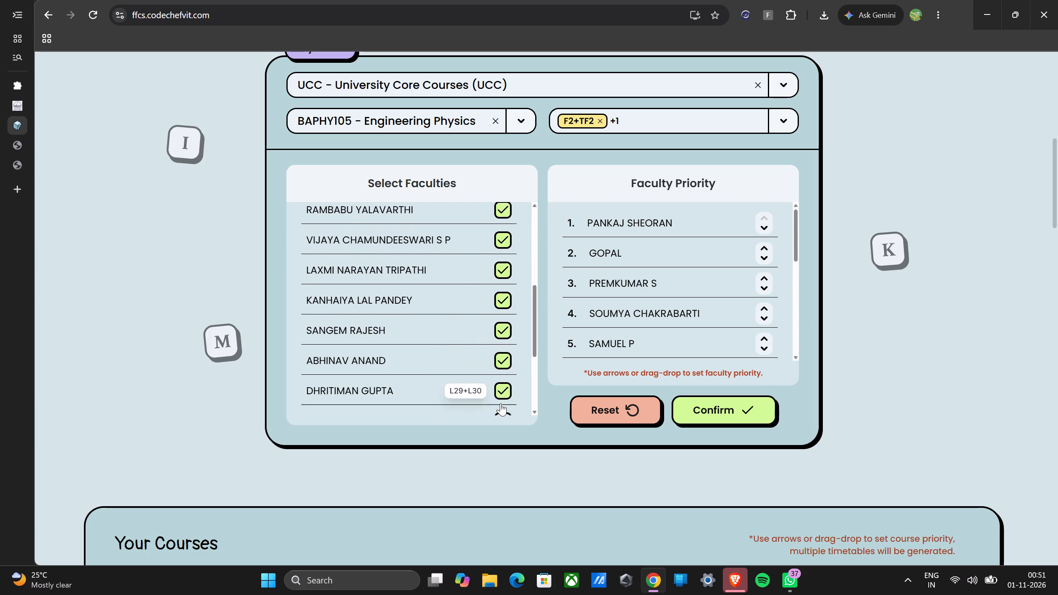
{"action": "scroll", "coordinate": [500, 403], "scroll_direction": "down", "scroll_amount": 1}
{"action": "left_click", "coordinate": [500, 403]}
{"action": "left_click", "coordinate": [504, 412]}
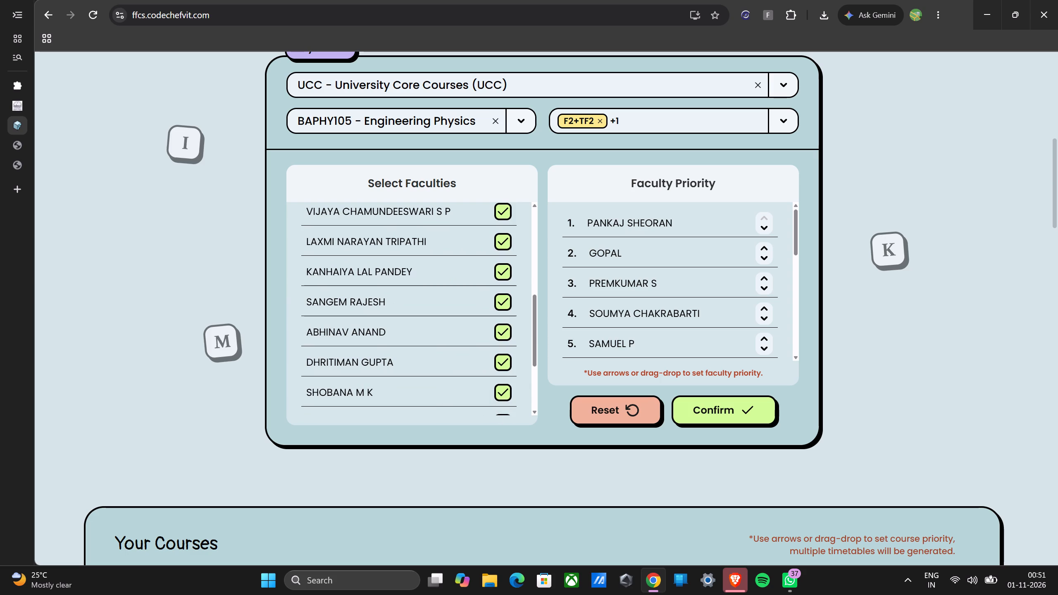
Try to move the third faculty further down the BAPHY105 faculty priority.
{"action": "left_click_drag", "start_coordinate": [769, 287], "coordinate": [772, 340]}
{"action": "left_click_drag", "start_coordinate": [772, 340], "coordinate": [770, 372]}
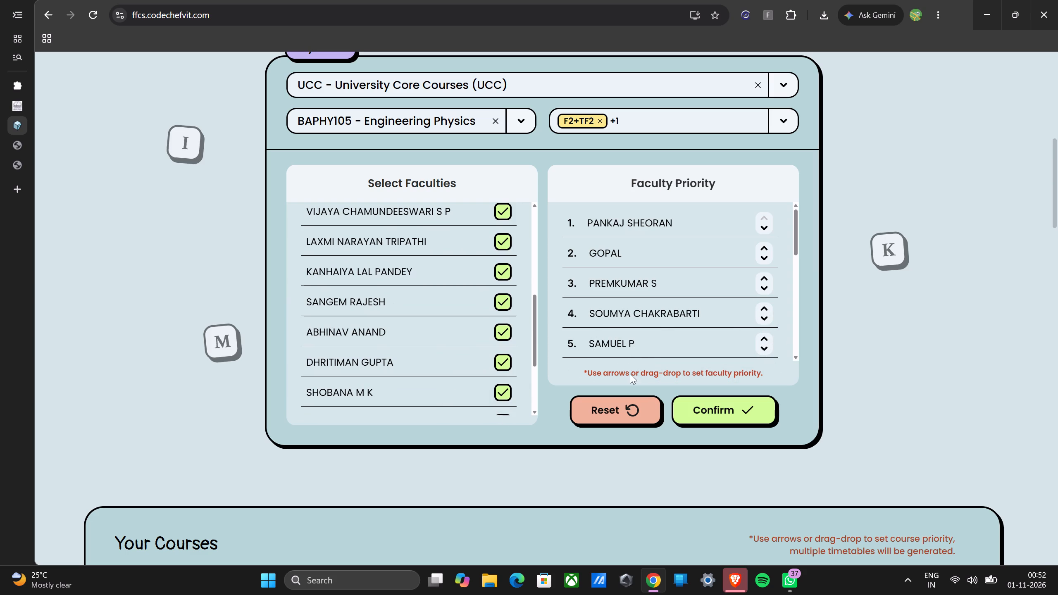
Add the remaining BAPHY105 faculties, from the seventeenth to the end of the list, to the faculty priority.
{"action": "scroll", "coordinate": [497, 373], "scroll_direction": "down", "scroll_amount": 2}
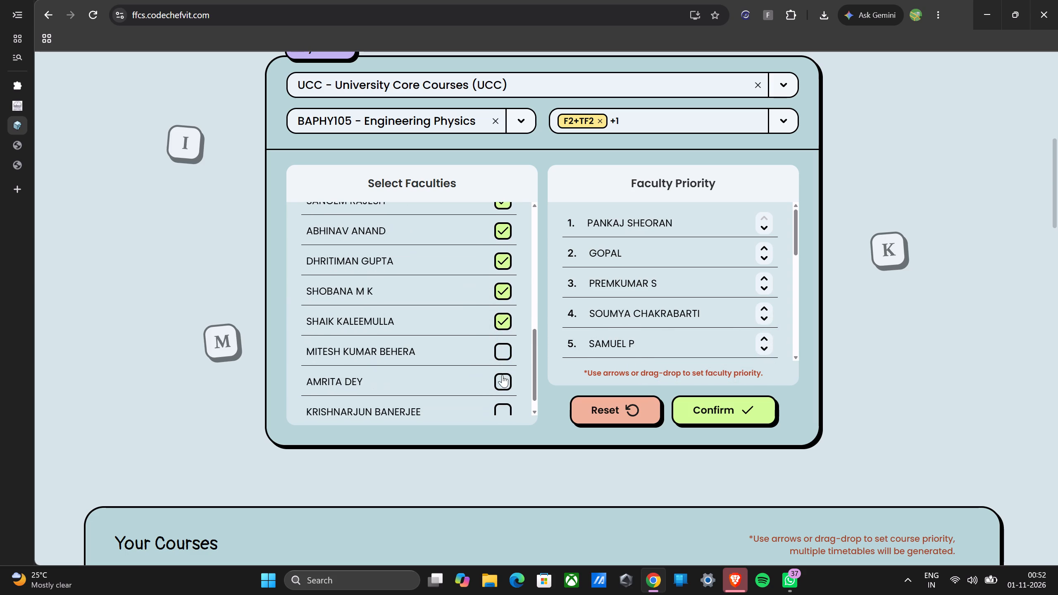
{"action": "left_click", "coordinate": [504, 352]}
{"action": "left_click", "coordinate": [503, 372]}
{"action": "scroll", "coordinate": [502, 386], "scroll_direction": "down", "scroll_amount": 1}
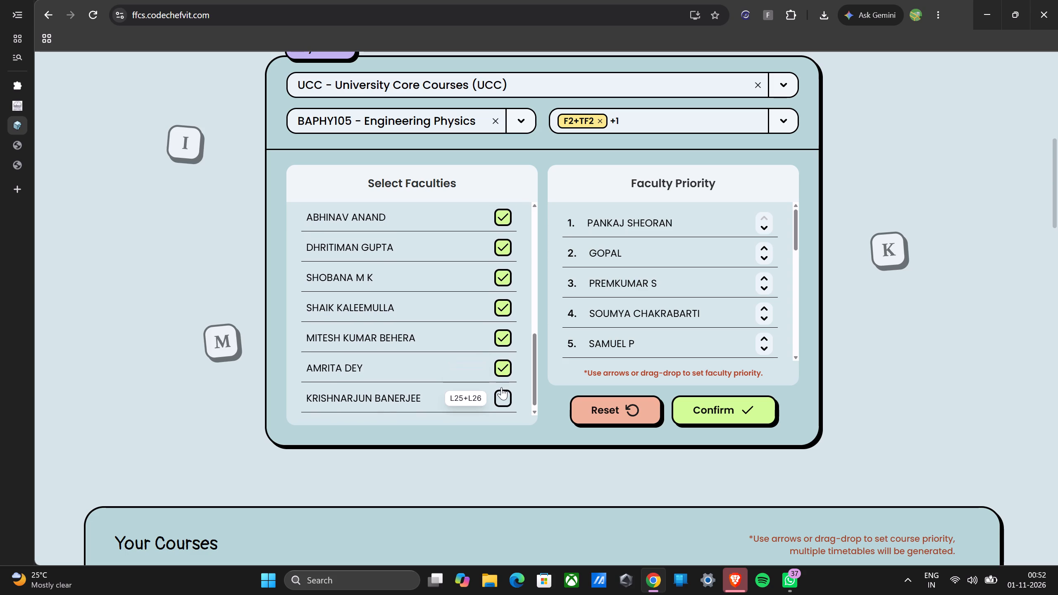
{"action": "left_click", "coordinate": [501, 387]}
Add BAPHY105 with the selected slots and faculties to the course list.
{"action": "scroll", "coordinate": [501, 387], "scroll_direction": "down", "scroll_amount": 1}
{"action": "scroll", "coordinate": [528, 336], "scroll_direction": "down", "scroll_amount": 1}
{"action": "scroll", "coordinate": [476, 314], "scroll_direction": "down", "scroll_amount": 1}
{"action": "scroll", "coordinate": [476, 314], "scroll_direction": "up", "scroll_amount": 3}
{"action": "scroll", "coordinate": [676, 418], "scroll_direction": "down", "scroll_amount": 1}
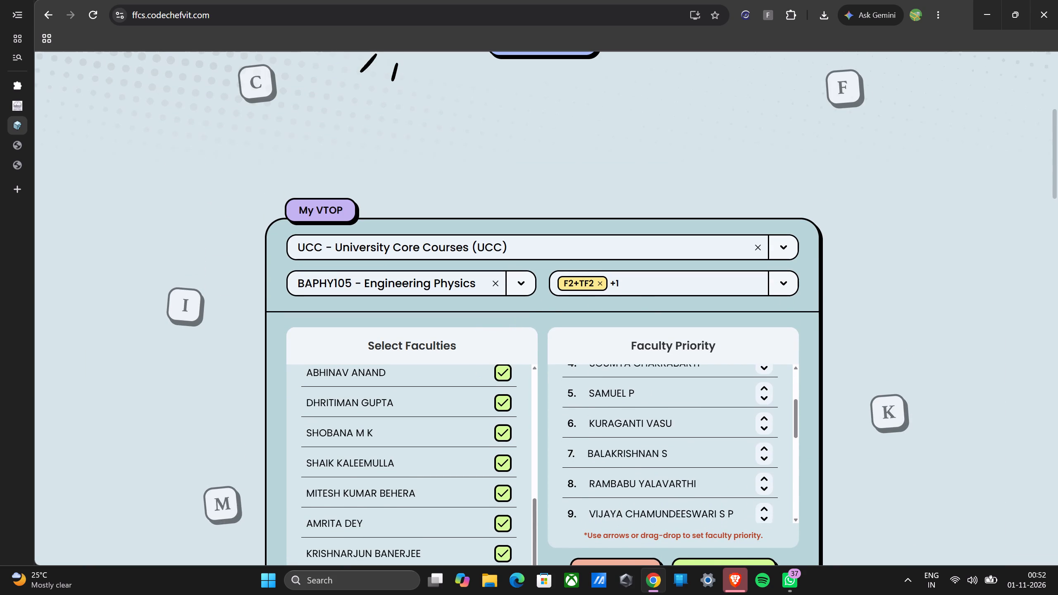
{"action": "scroll", "coordinate": [717, 495], "scroll_direction": "down", "scroll_amount": 4}
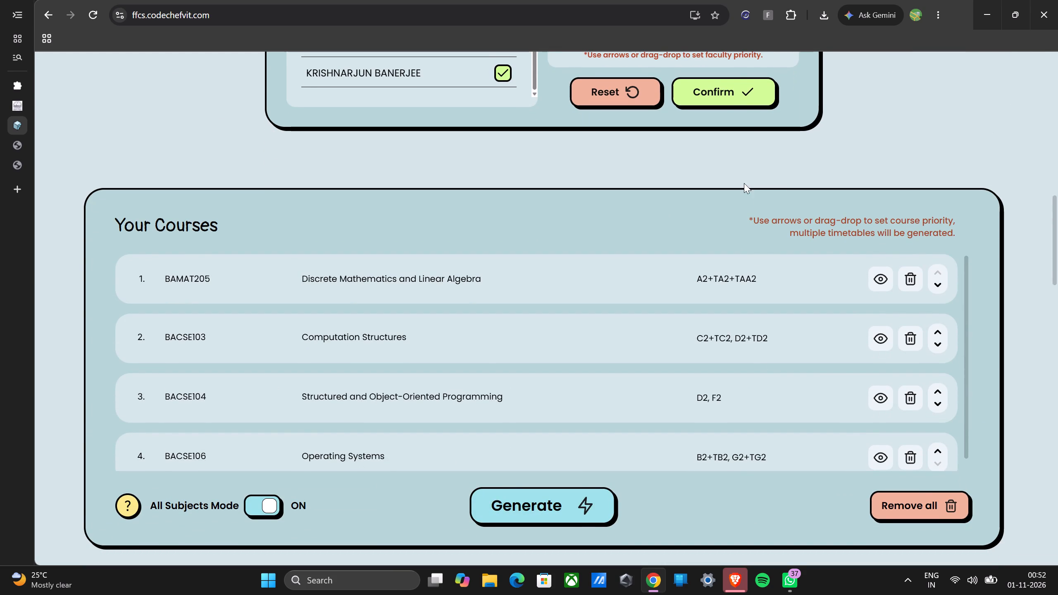
{"action": "left_click", "coordinate": [733, 72]}
{"action": "left_click", "coordinate": [732, 88]}
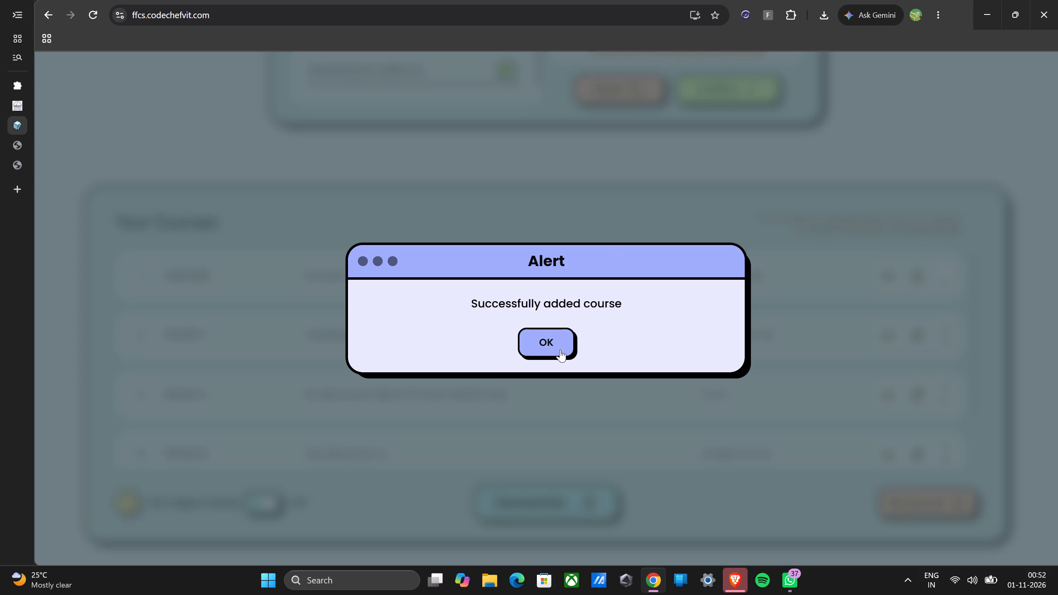
Choose BAJAP101 - Japanese Level I with the slots TAA2, TCC2 and TDD2.
{"action": "left_click", "coordinate": [560, 345]}
{"action": "scroll", "coordinate": [560, 345], "scroll_direction": "up", "scroll_amount": 6}
{"action": "double_click", "coordinate": [497, 387]}
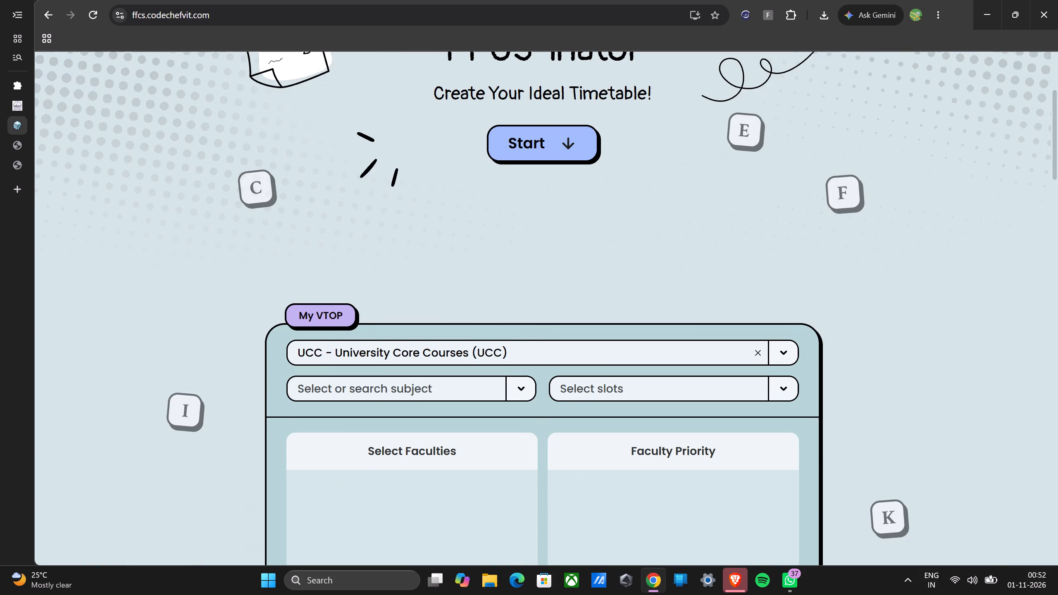
{"action": "scroll", "coordinate": [497, 387], "scroll_direction": "down", "scroll_amount": 2}
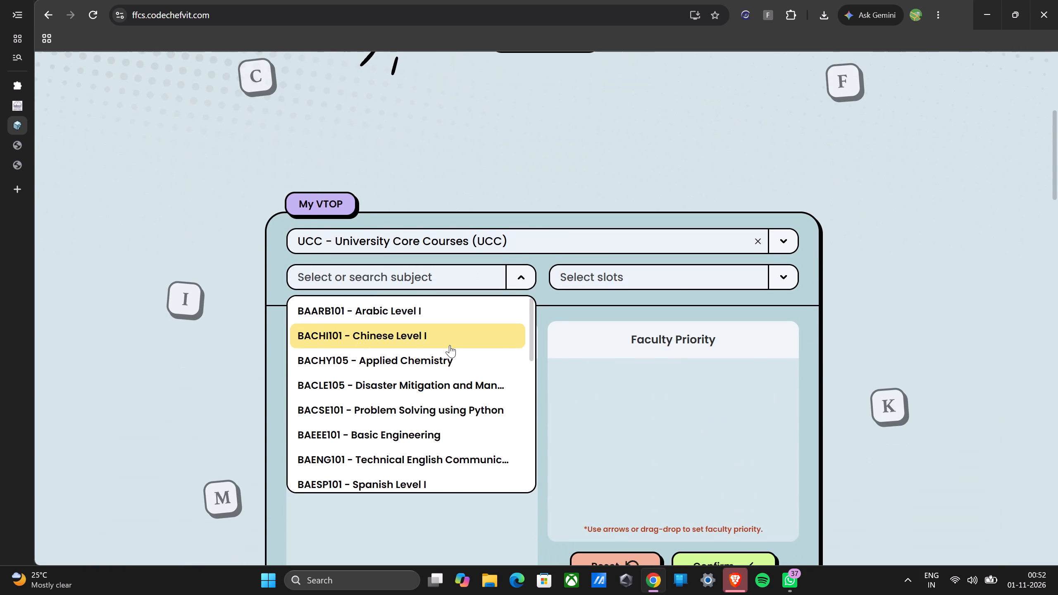
{"action": "key", "text": "j"}
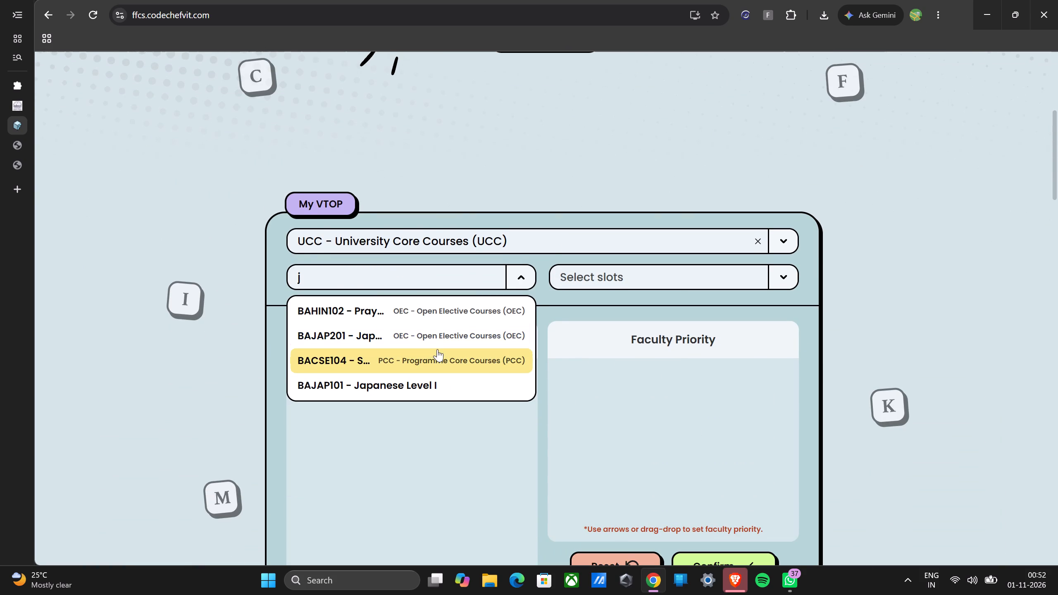
{"action": "left_click", "coordinate": [424, 373]}
{"action": "left_click", "coordinate": [598, 285]}
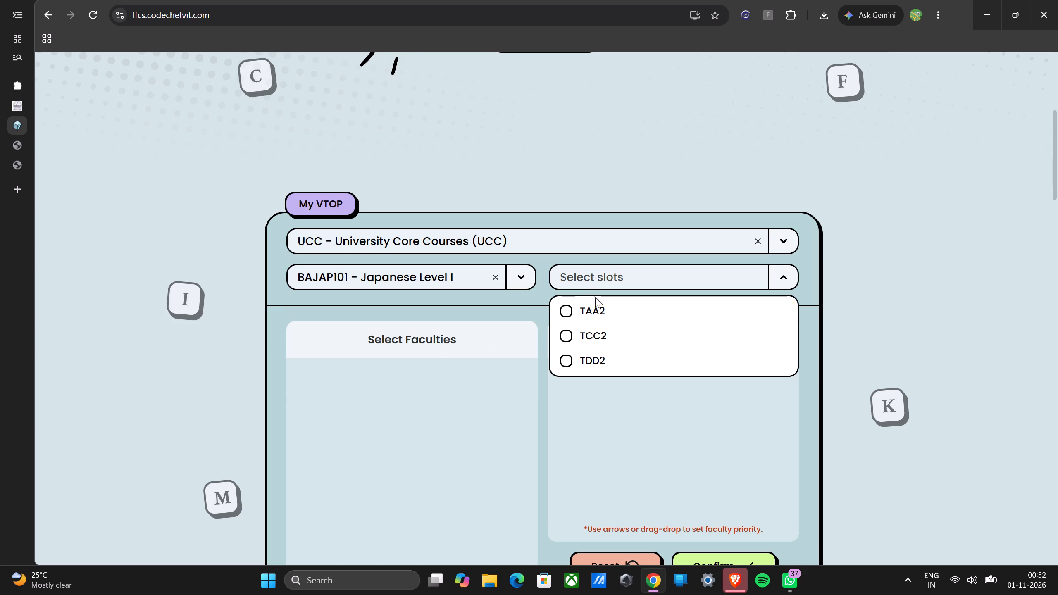
{"action": "left_click", "coordinate": [581, 311]}
{"action": "left_click", "coordinate": [580, 330]}
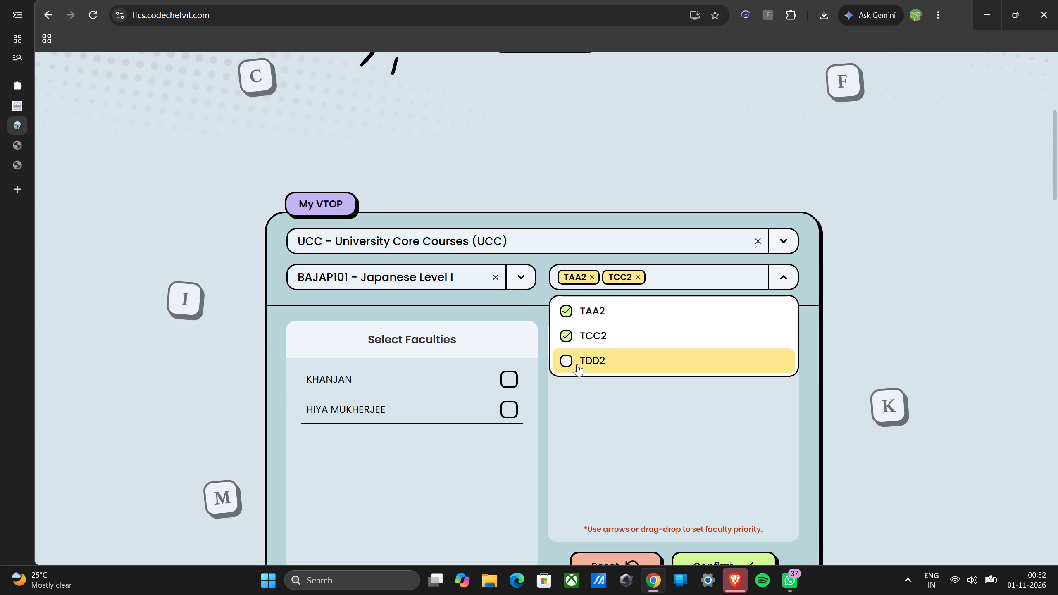
{"action": "left_click", "coordinate": [577, 367]}
Put both BAJAP101 faculties in the faculty priority in listed order and add the course to the course list.
{"action": "left_click", "coordinate": [503, 374]}
{"action": "left_click", "coordinate": [517, 419]}
{"action": "scroll", "coordinate": [595, 452], "scroll_direction": "down", "scroll_amount": 1}
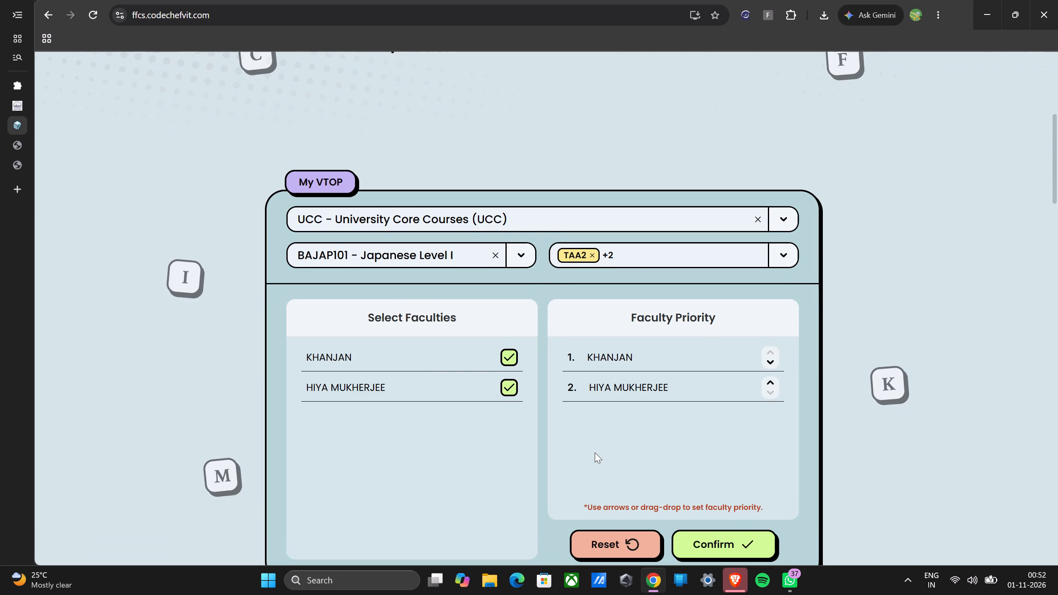
{"action": "scroll", "coordinate": [595, 452], "scroll_direction": "down", "scroll_amount": 1}
{"action": "left_click", "coordinate": [687, 532]}
{"action": "left_click", "coordinate": [544, 341]}
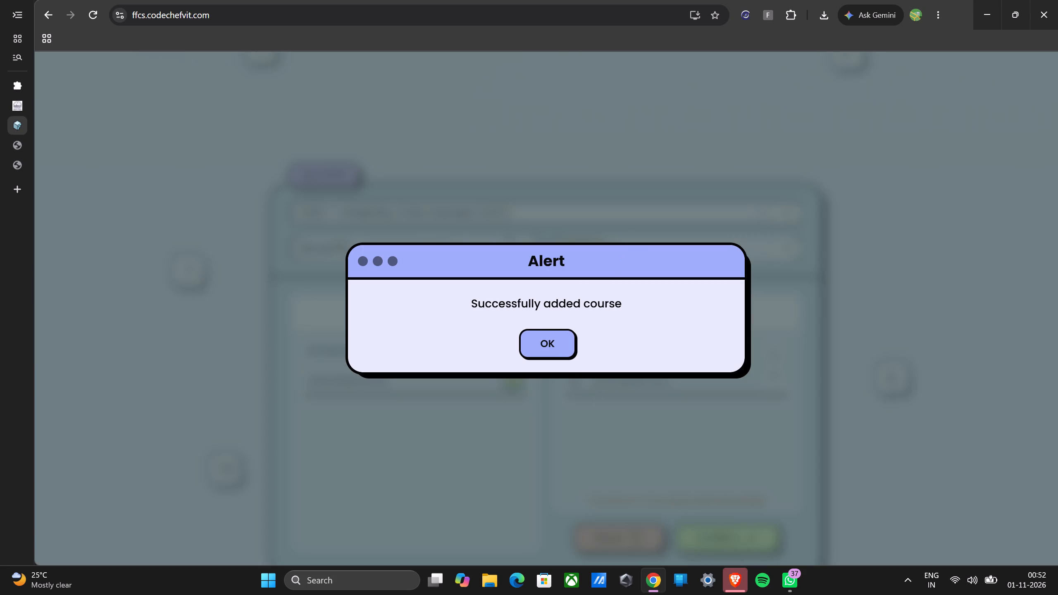
Review the courses and slots in the Your Courses list to check what is still missing.
{"action": "scroll", "coordinate": [541, 242], "scroll_direction": "down", "scroll_amount": 2}
{"action": "right_click", "coordinate": [541, 242]}
{"action": "scroll", "coordinate": [541, 228], "scroll_direction": "down", "scroll_amount": 1}
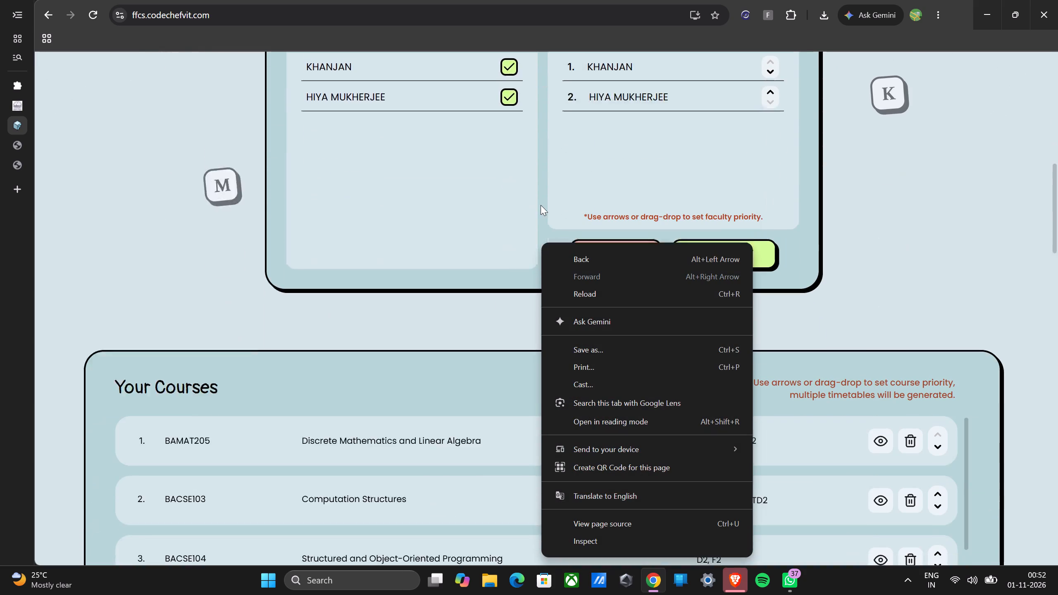
{"action": "scroll", "coordinate": [541, 205], "scroll_direction": "down", "scroll_amount": 1}
{"action": "left_click", "coordinate": [425, 237]}
{"action": "scroll", "coordinate": [425, 237], "scroll_direction": "down", "scroll_amount": 4}
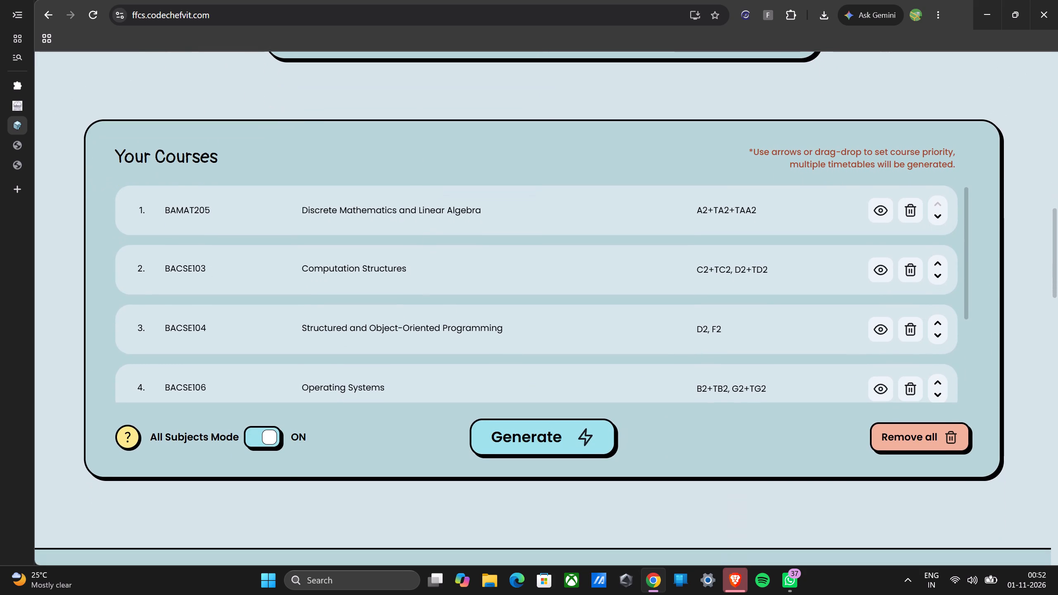
{"action": "scroll", "coordinate": [447, 303], "scroll_direction": "down", "scroll_amount": 2}
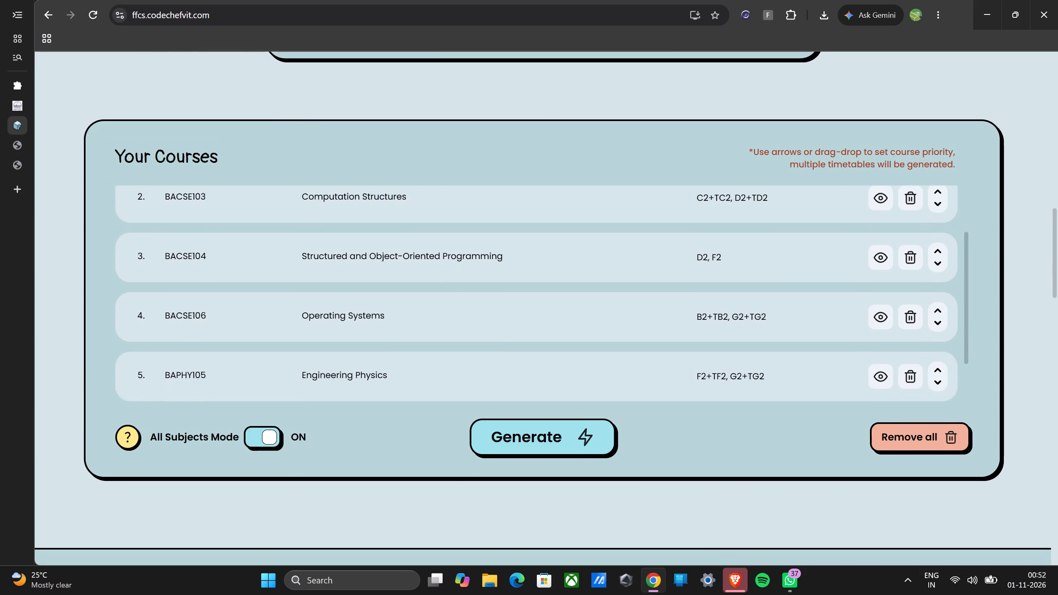
{"action": "scroll", "coordinate": [447, 303], "scroll_direction": "down", "scroll_amount": 2}
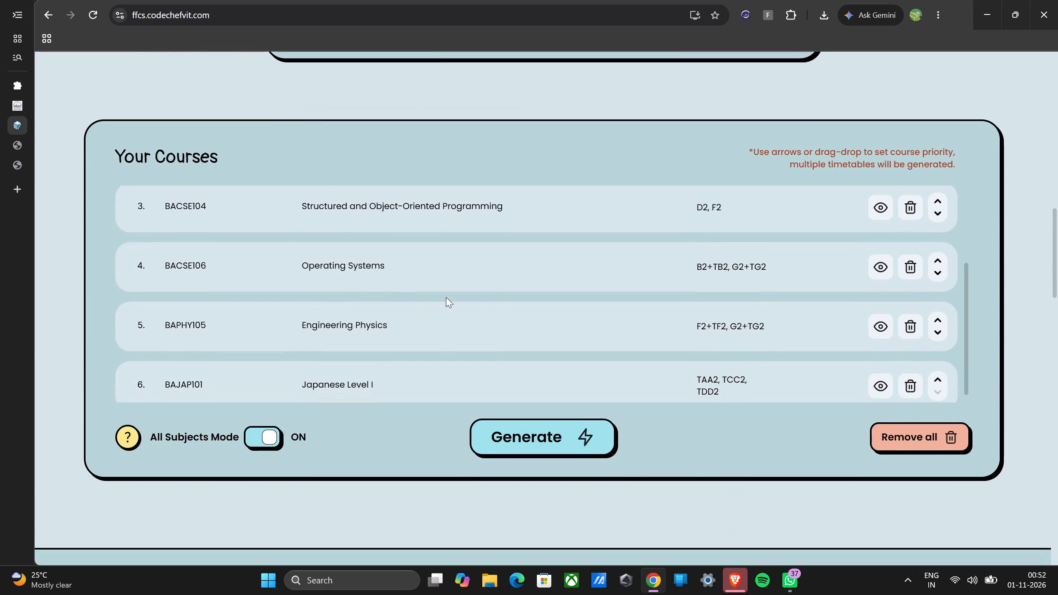
{"action": "scroll", "coordinate": [428, 314], "scroll_direction": "down", "scroll_amount": 2}
{"action": "left_click", "coordinate": [428, 314]}
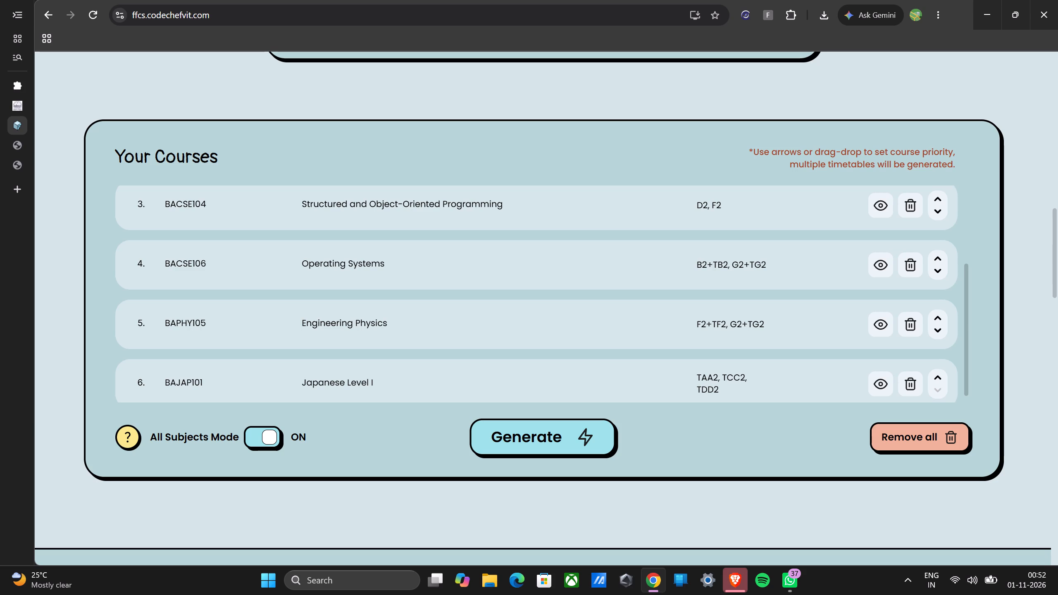
{"action": "scroll", "coordinate": [420, 352], "scroll_direction": "up", "scroll_amount": 1}
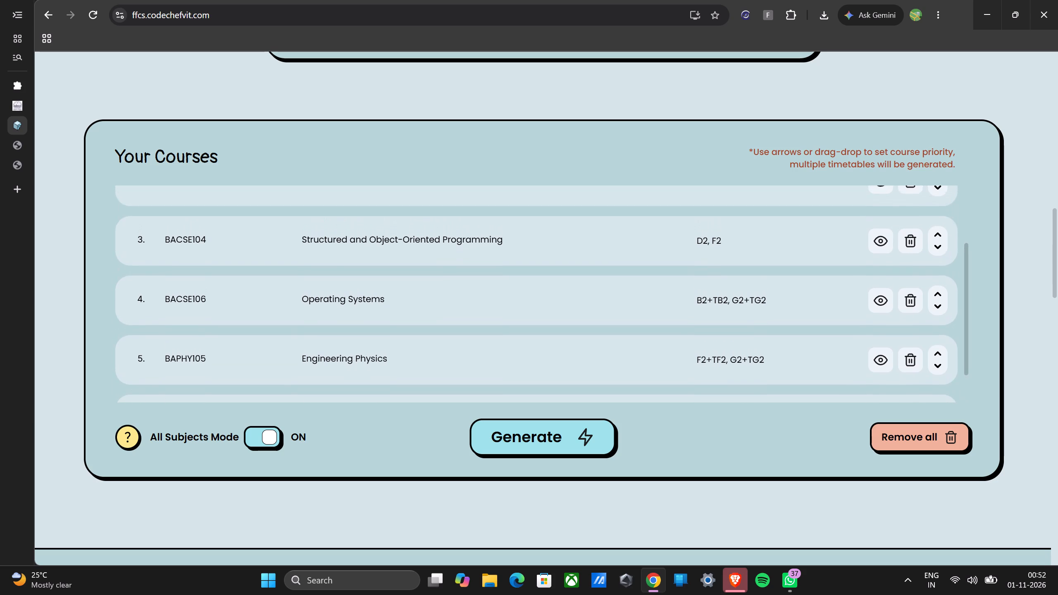
{"action": "scroll", "coordinate": [420, 352], "scroll_direction": "up", "scroll_amount": 1}
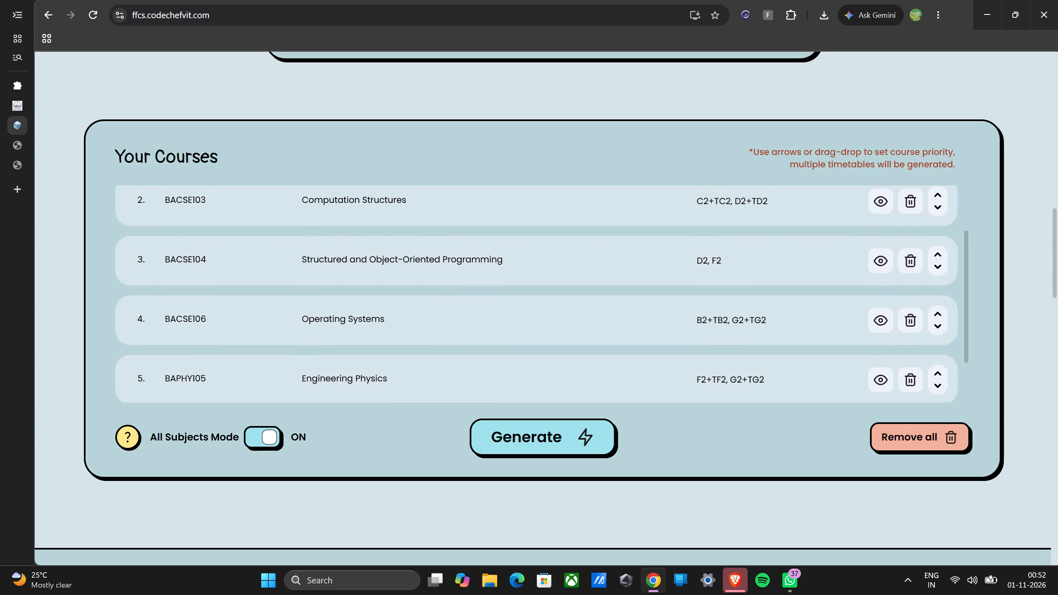
{"action": "scroll", "coordinate": [403, 363], "scroll_direction": "up", "scroll_amount": 1}
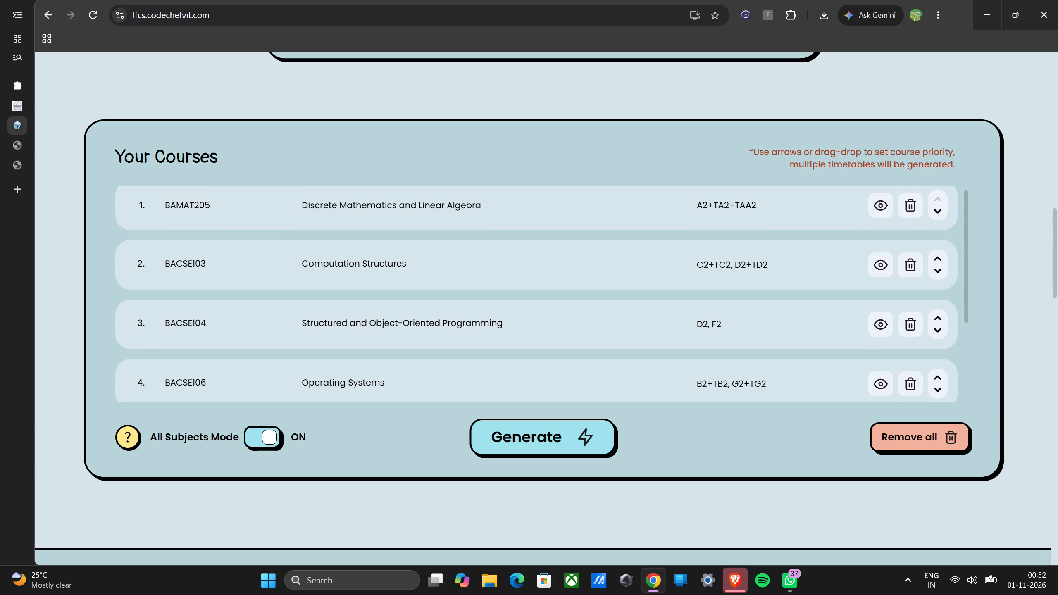
Replace the selected subject with BACSE105 from Programme Core Courses (PCC) and choose the slot E2+TE2.
{"action": "scroll", "coordinate": [425, 389], "scroll_direction": "up", "scroll_amount": 2}
{"action": "scroll", "coordinate": [455, 198], "scroll_direction": "up", "scroll_amount": 3}
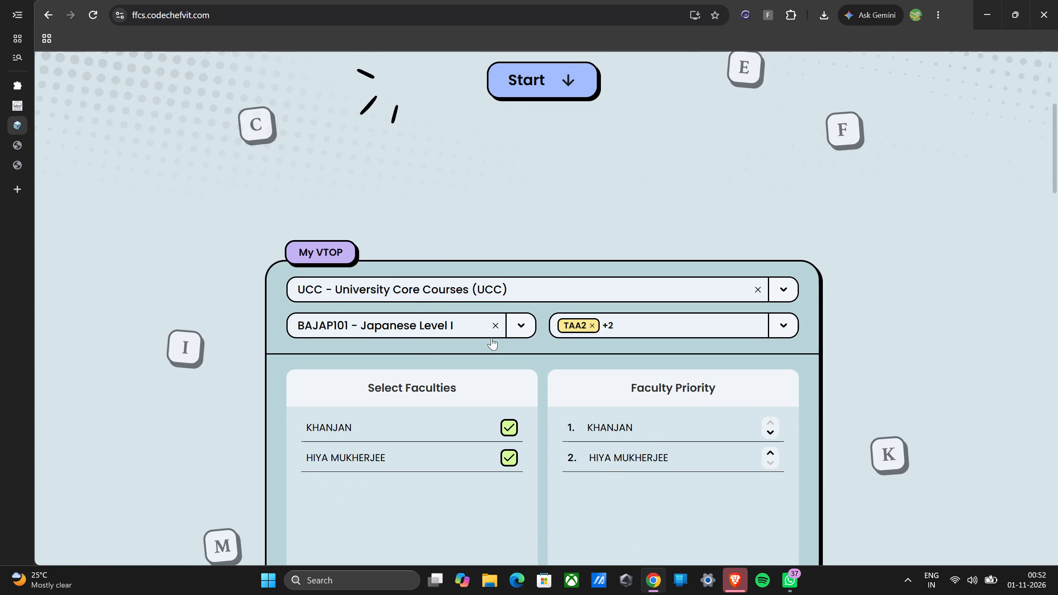
{"action": "left_click", "coordinate": [494, 336]}
{"action": "type", "text": "sd"}
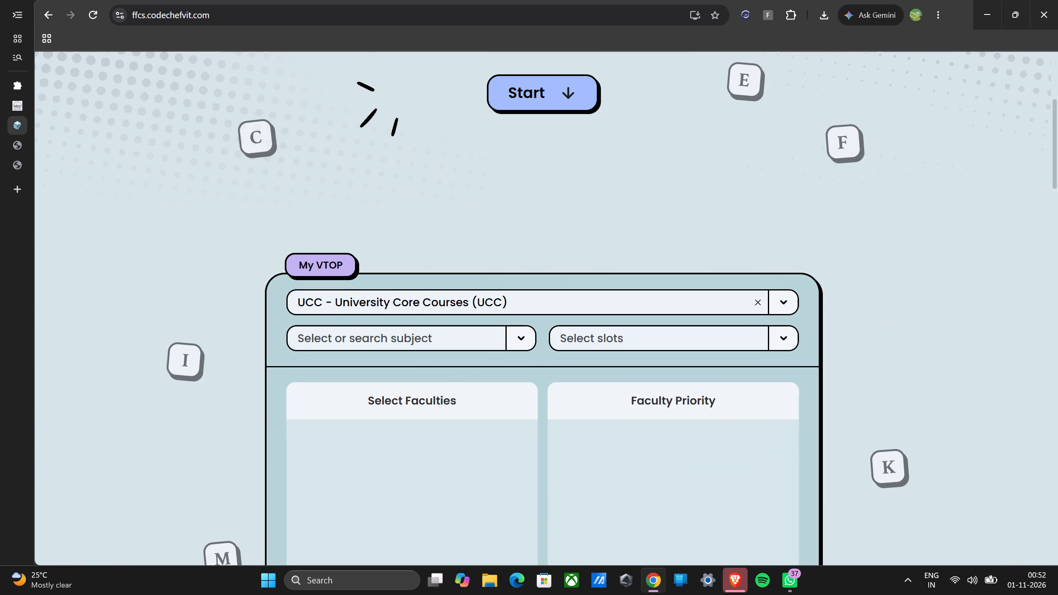
{"action": "left_click", "coordinate": [473, 344]}
{"action": "key", "text": "f"}
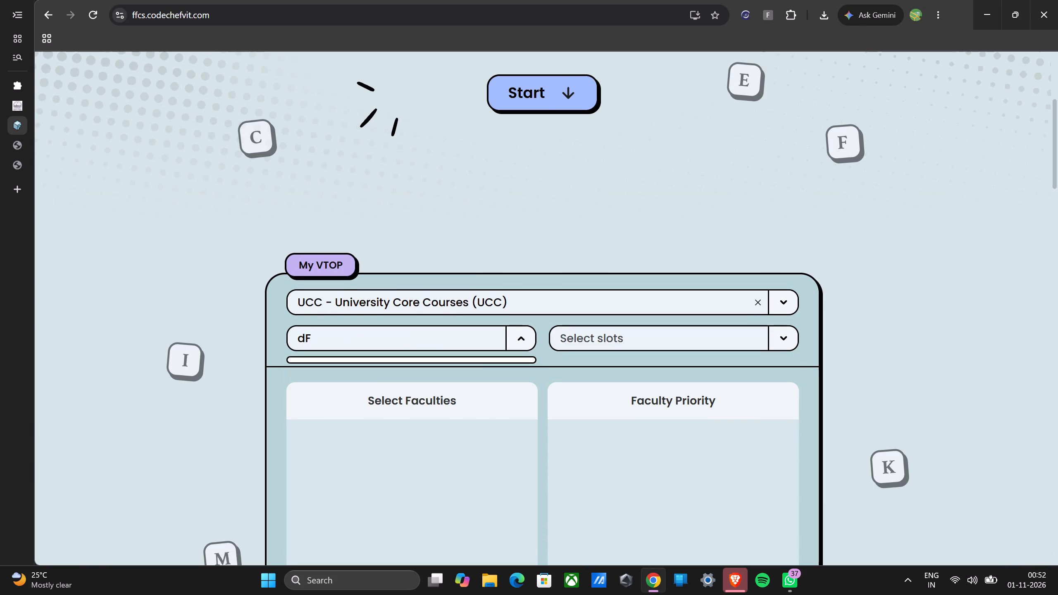
{"action": "key", "text": "BackSpace"}
{"action": "type", "text": "ata"}
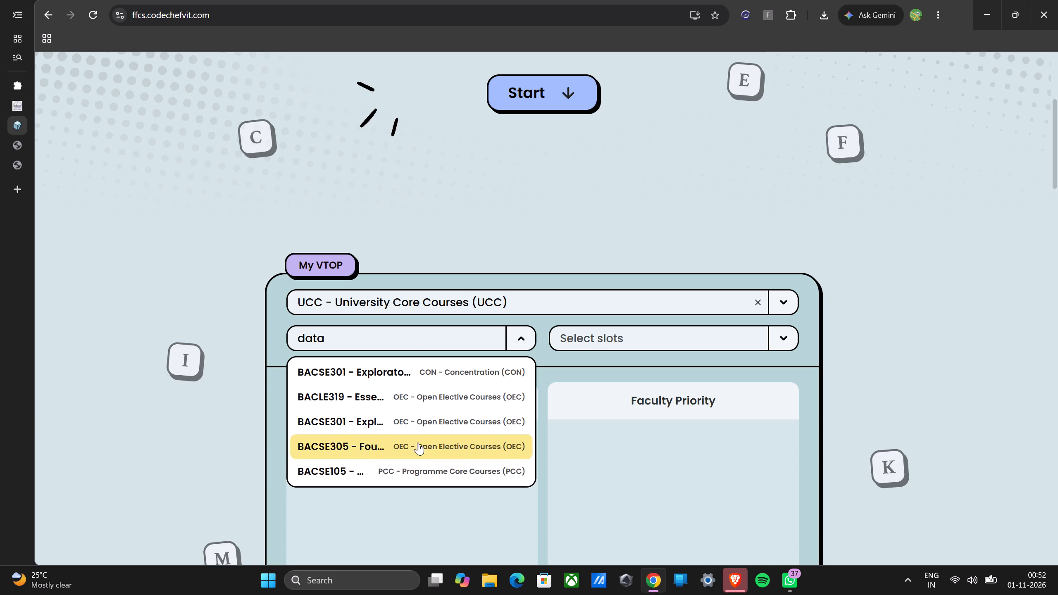
{"action": "left_click", "coordinate": [490, 475]}
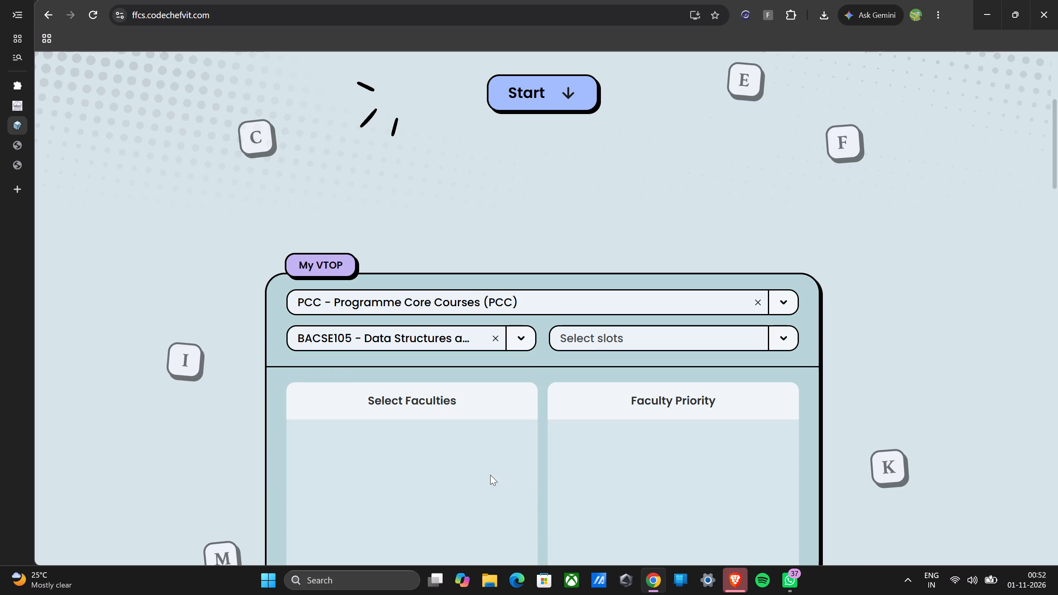
{"action": "left_click", "coordinate": [660, 338]}
{"action": "left_click", "coordinate": [600, 391]}
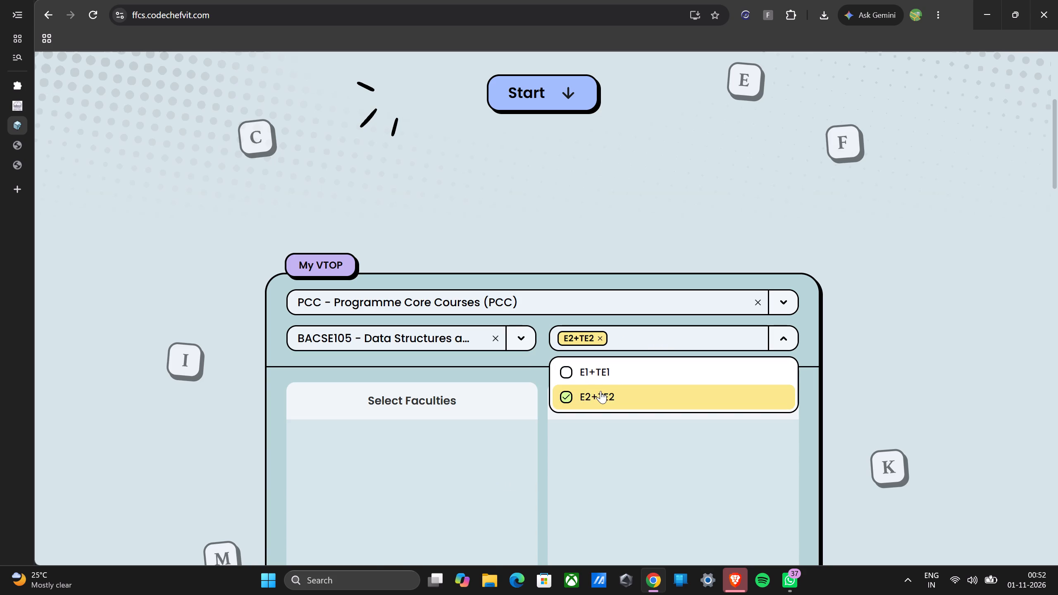
Add the first five listed BACSE105 faculties to the faculty priority.
{"action": "scroll", "coordinate": [461, 430], "scroll_direction": "down", "scroll_amount": 1}
{"action": "scroll", "coordinate": [462, 437], "scroll_direction": "up", "scroll_amount": 1}
{"action": "left_click", "coordinate": [497, 439]}
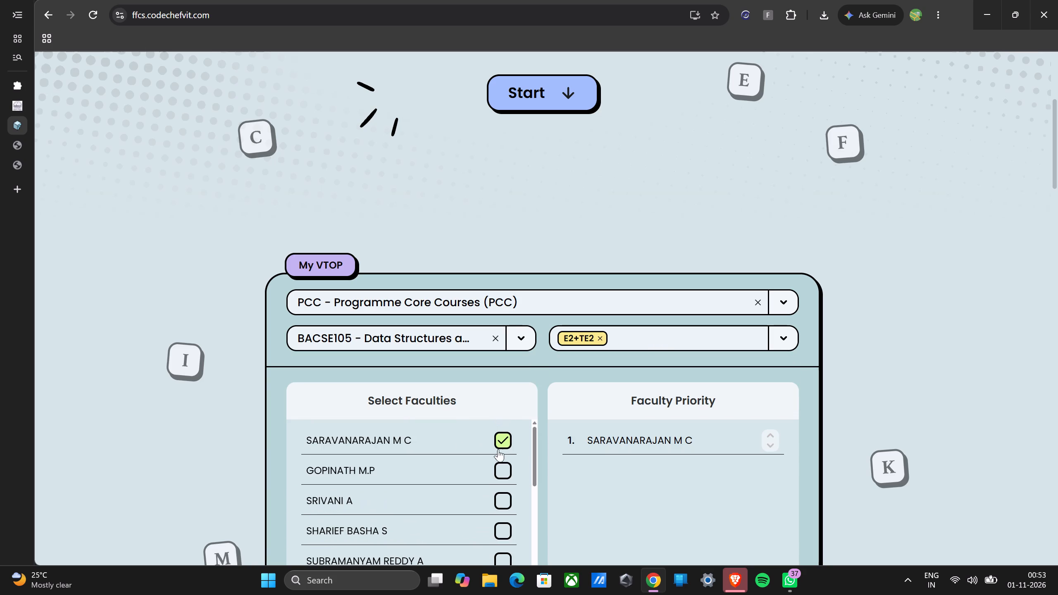
{"action": "left_click", "coordinate": [502, 476]}
{"action": "left_click", "coordinate": [501, 493]}
{"action": "scroll", "coordinate": [501, 493], "scroll_direction": "down", "scroll_amount": 2}
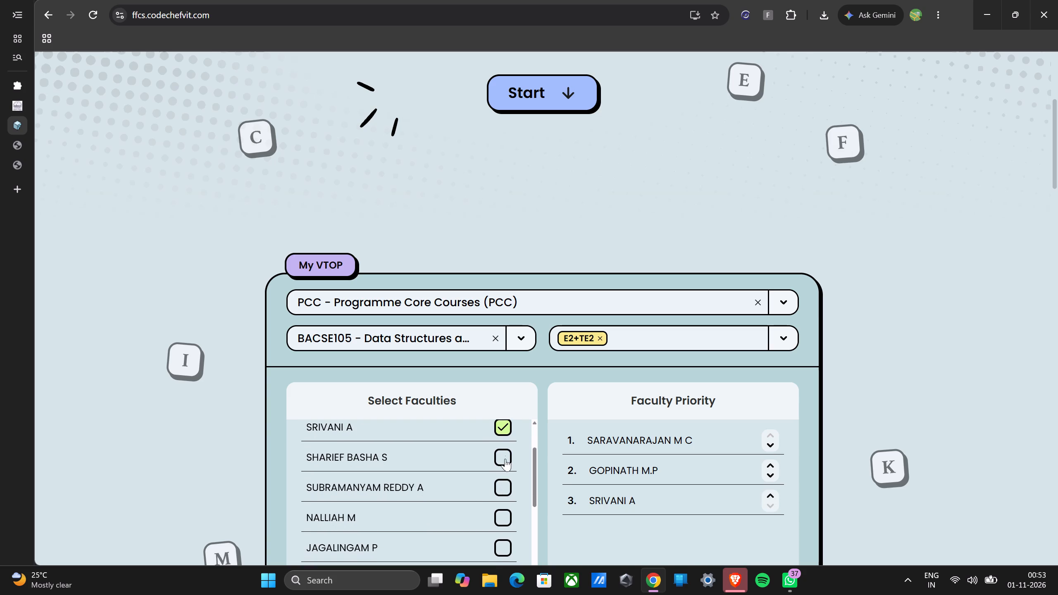
{"action": "left_click", "coordinate": [505, 446]}
{"action": "left_click", "coordinate": [505, 482]}
Add the sixth through twelfth listed BACSE105 faculties to the faculty priority.
{"action": "scroll", "coordinate": [438, 347], "scroll_direction": "down", "scroll_amount": 3}
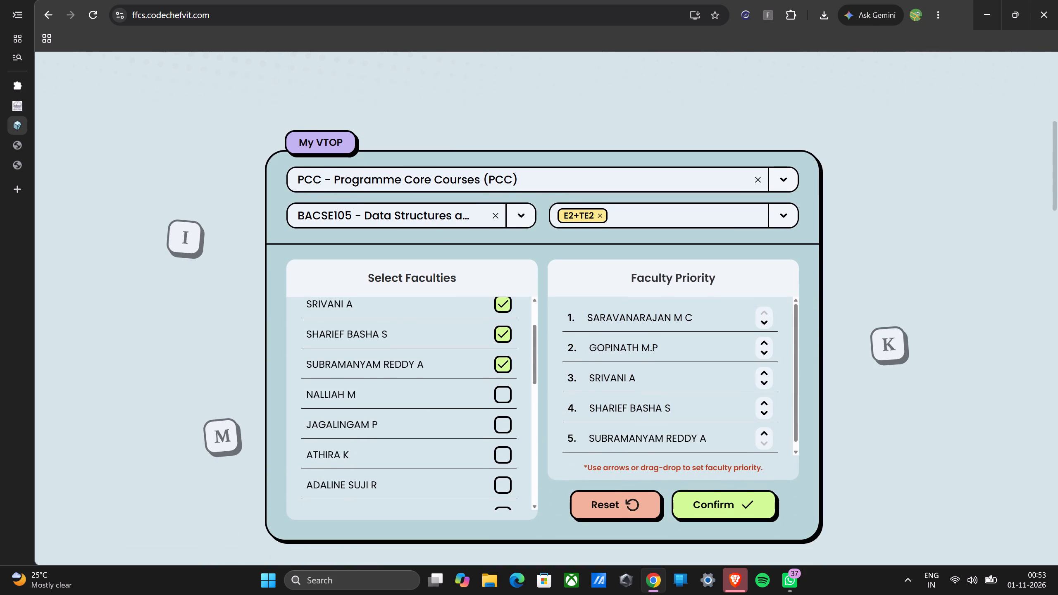
{"action": "left_click", "coordinate": [505, 383]}
{"action": "left_click", "coordinate": [503, 415]}
{"action": "left_click", "coordinate": [503, 441]}
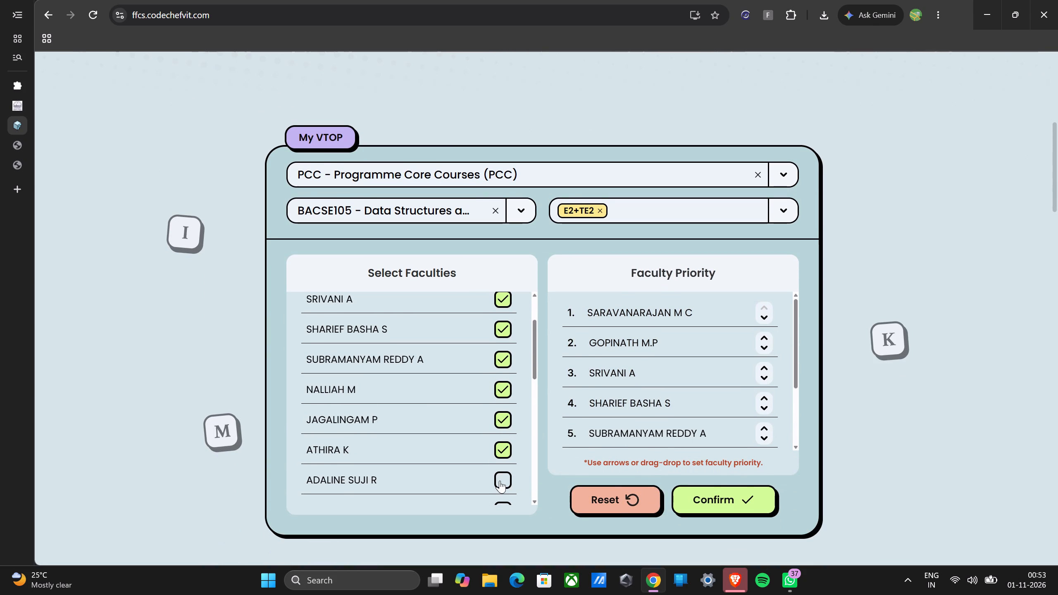
{"action": "left_click", "coordinate": [499, 481]}
{"action": "scroll", "coordinate": [499, 481], "scroll_direction": "down", "scroll_amount": 1}
{"action": "left_click", "coordinate": [499, 481]}
{"action": "scroll", "coordinate": [499, 481], "scroll_direction": "down", "scroll_amount": 1}
{"action": "double_click", "coordinate": [499, 481]}
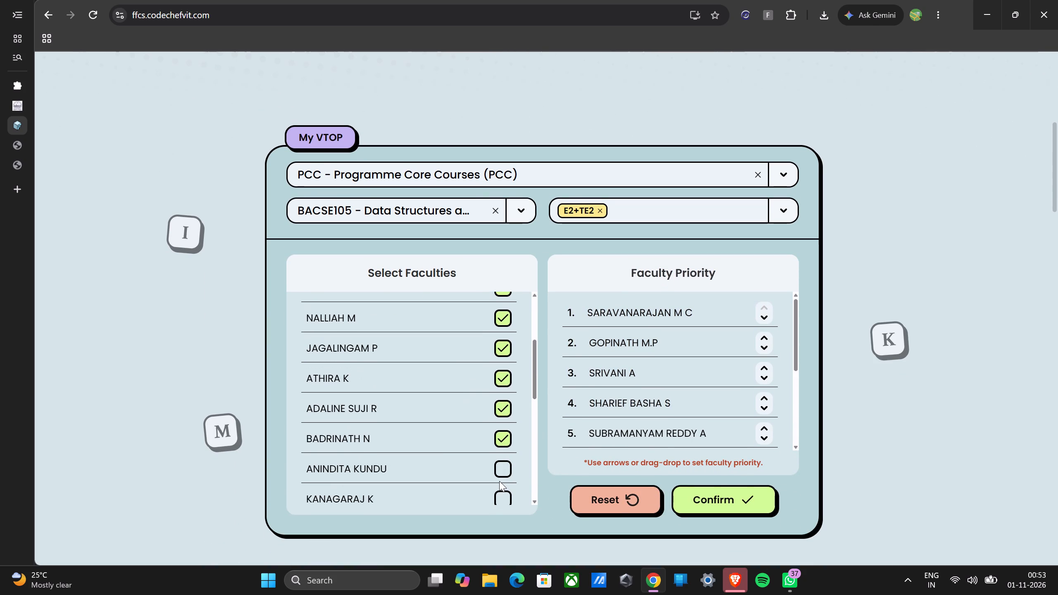
{"action": "left_click", "coordinate": [499, 477]}
{"action": "left_click", "coordinate": [499, 493]}
Add the thirteenth through seventeenth listed BACSE105 faculties to the faculty priority.
{"action": "scroll", "coordinate": [499, 493], "scroll_direction": "down", "scroll_amount": 1}
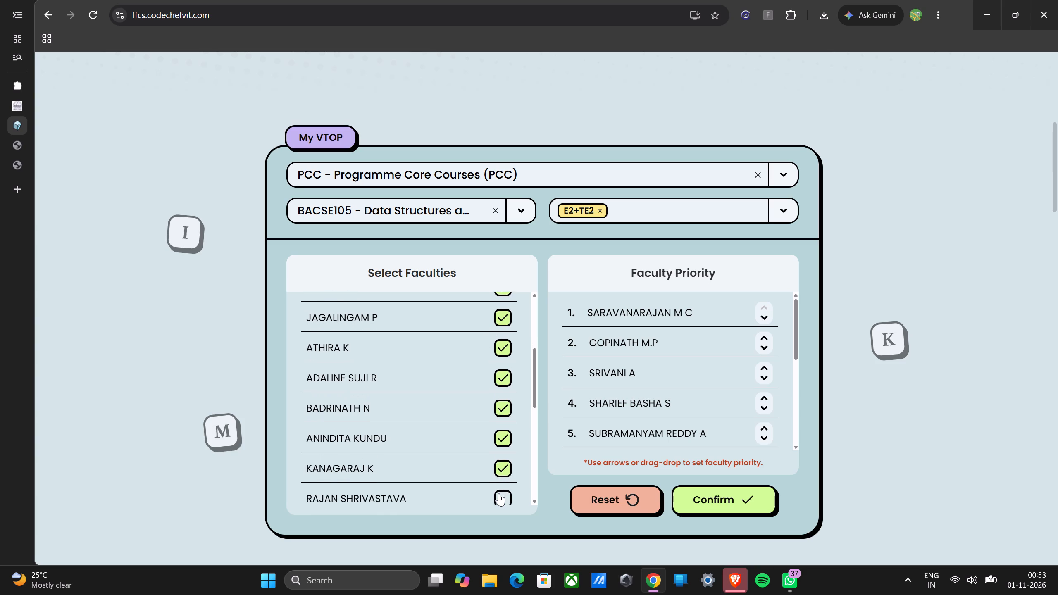
{"action": "left_click", "coordinate": [499, 493]}
{"action": "scroll", "coordinate": [499, 493], "scroll_direction": "down", "scroll_amount": 1}
{"action": "left_click", "coordinate": [499, 493]}
{"action": "scroll", "coordinate": [499, 493], "scroll_direction": "down", "scroll_amount": 1}
{"action": "left_click", "coordinate": [499, 493]}
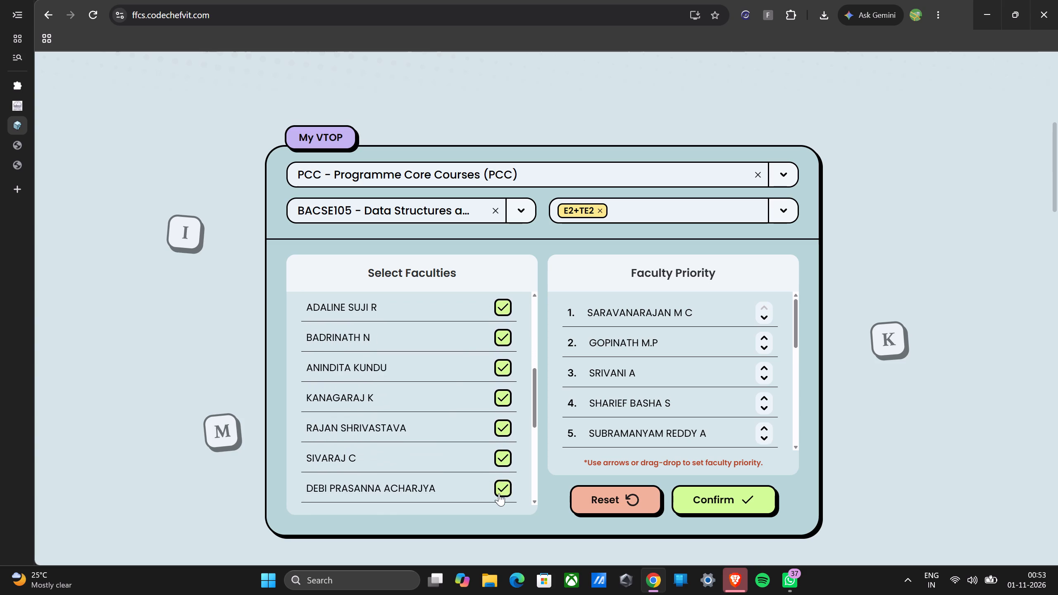
{"action": "scroll", "coordinate": [499, 493], "scroll_direction": "down", "scroll_amount": 1}
{"action": "left_click", "coordinate": [499, 493]}
{"action": "scroll", "coordinate": [499, 493], "scroll_direction": "down", "scroll_amount": 1}
{"action": "left_click", "coordinate": [499, 493]}
Add the remaining BACSE105 faculties, from the eighteenth to the end of the list, to the faculty priority.
{"action": "scroll", "coordinate": [499, 493], "scroll_direction": "down", "scroll_amount": 1}
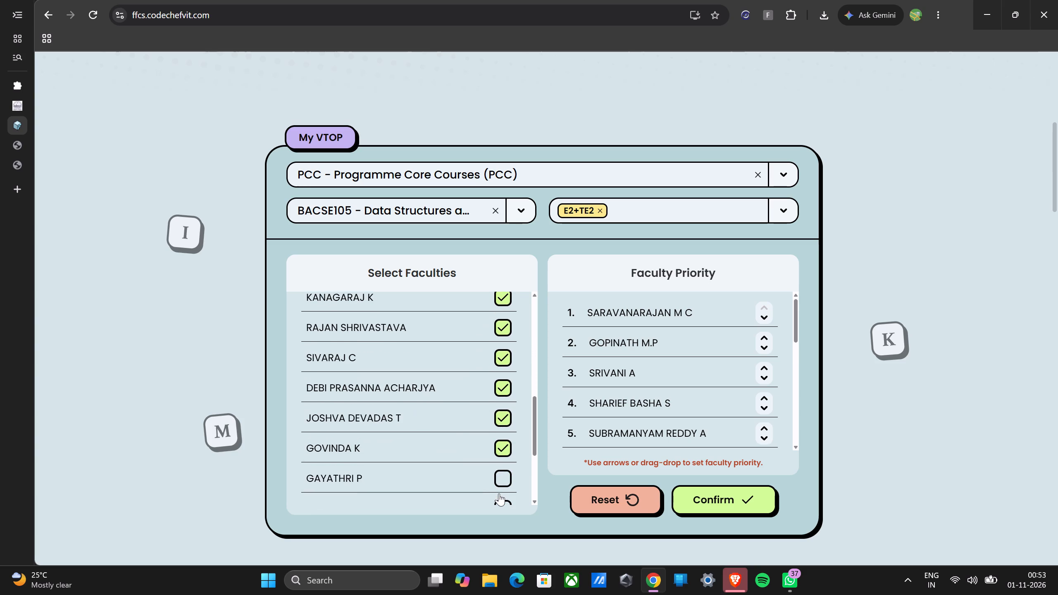
{"action": "left_click", "coordinate": [505, 478]}
{"action": "left_click", "coordinate": [499, 500]}
{"action": "scroll", "coordinate": [499, 500], "scroll_direction": "down", "scroll_amount": 1}
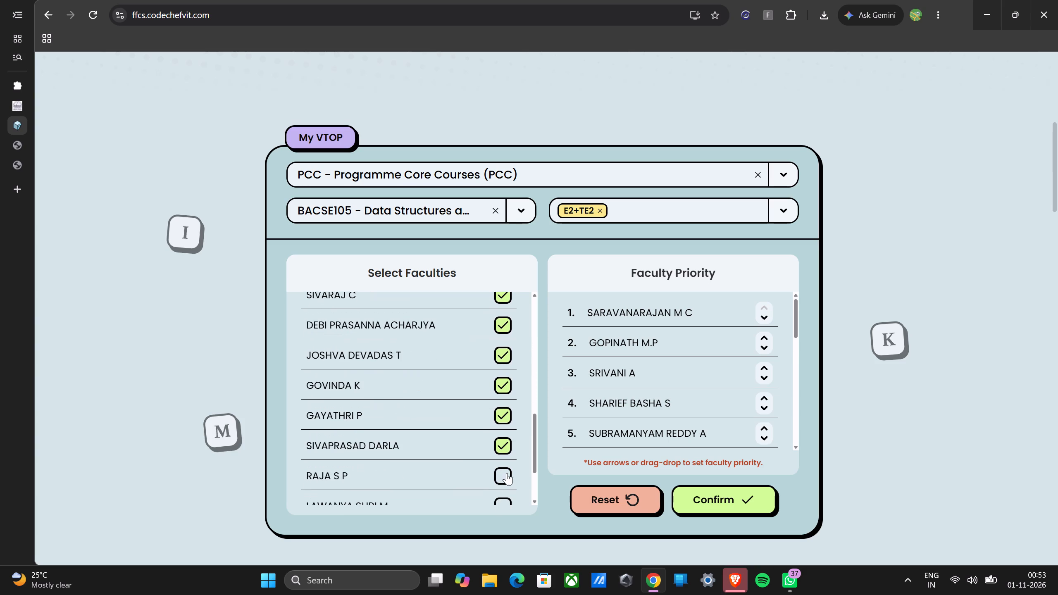
{"action": "left_click", "coordinate": [508, 466]}
{"action": "left_click", "coordinate": [506, 498]}
{"action": "scroll", "coordinate": [506, 498], "scroll_direction": "down", "scroll_amount": 1}
{"action": "left_click", "coordinate": [505, 490]}
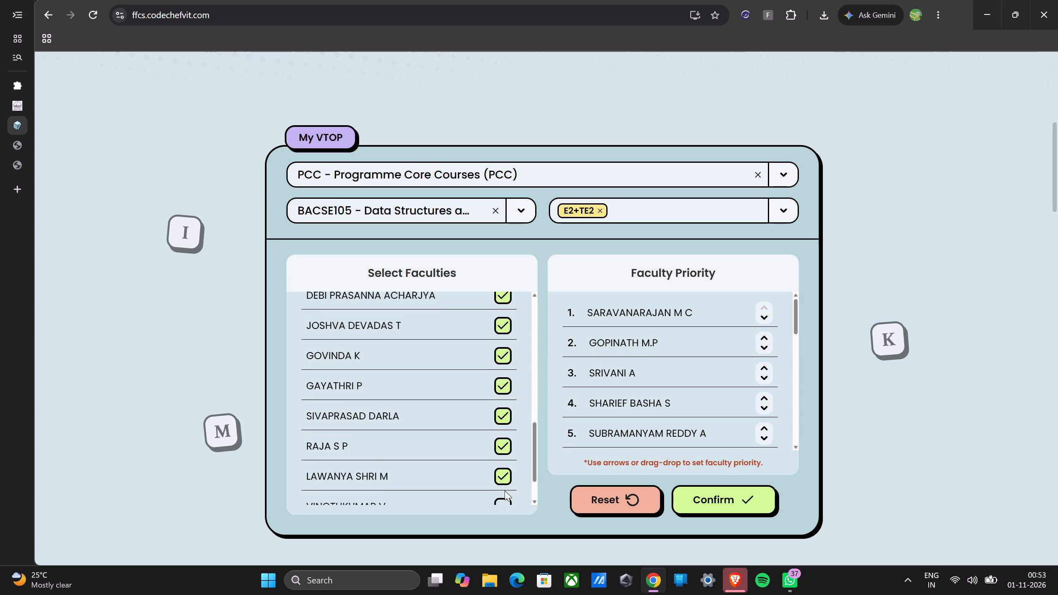
{"action": "left_click", "coordinate": [501, 507]}
{"action": "left_click", "coordinate": [504, 502]}
{"action": "scroll", "coordinate": [504, 502], "scroll_direction": "down", "scroll_amount": 1}
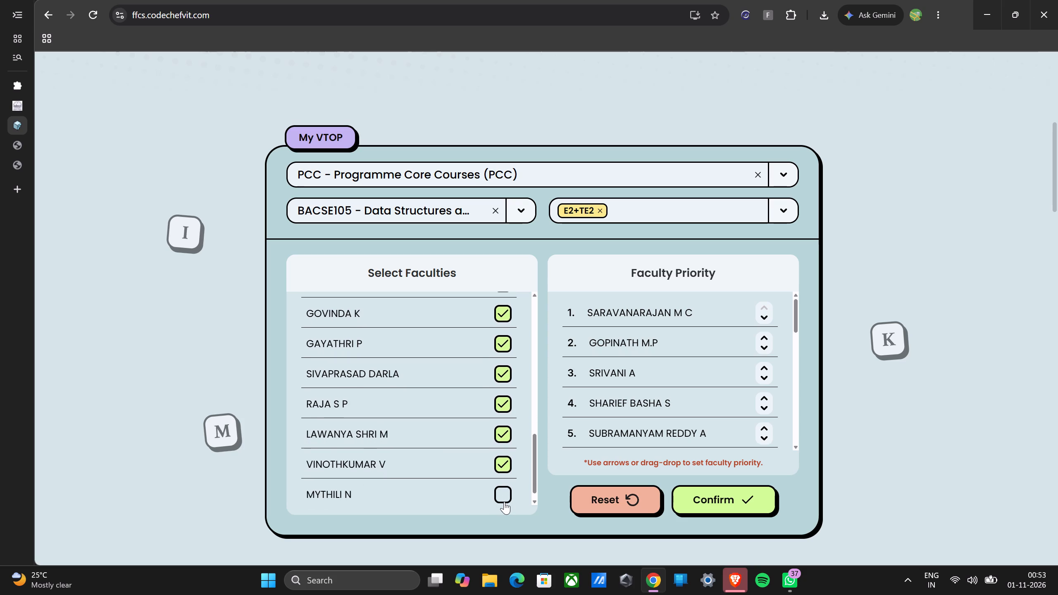
{"action": "left_click", "coordinate": [508, 486]}
{"action": "scroll", "coordinate": [508, 486], "scroll_direction": "down", "scroll_amount": 1}
Add BACSE105 with the selected slot and faculties to the course list.
{"action": "left_click", "coordinate": [683, 492]}
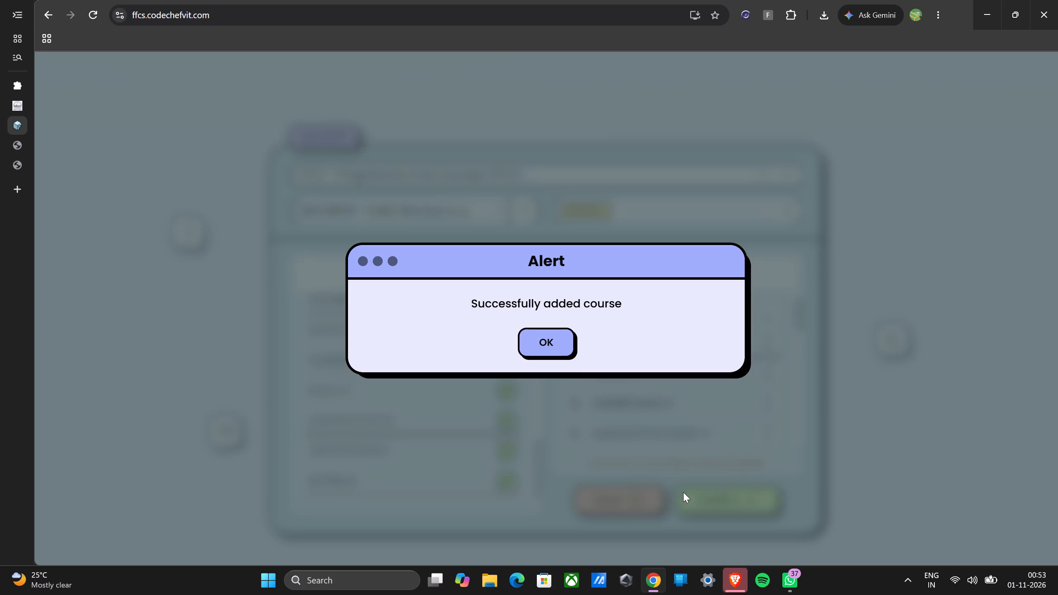
{"action": "left_click", "coordinate": [548, 322]}
{"action": "left_click", "coordinate": [551, 338]}
{"action": "left_click", "coordinate": [551, 338]}
Review the courses and their slots in the Your Courses list.
{"action": "scroll", "coordinate": [551, 338], "scroll_direction": "down", "scroll_amount": 3}
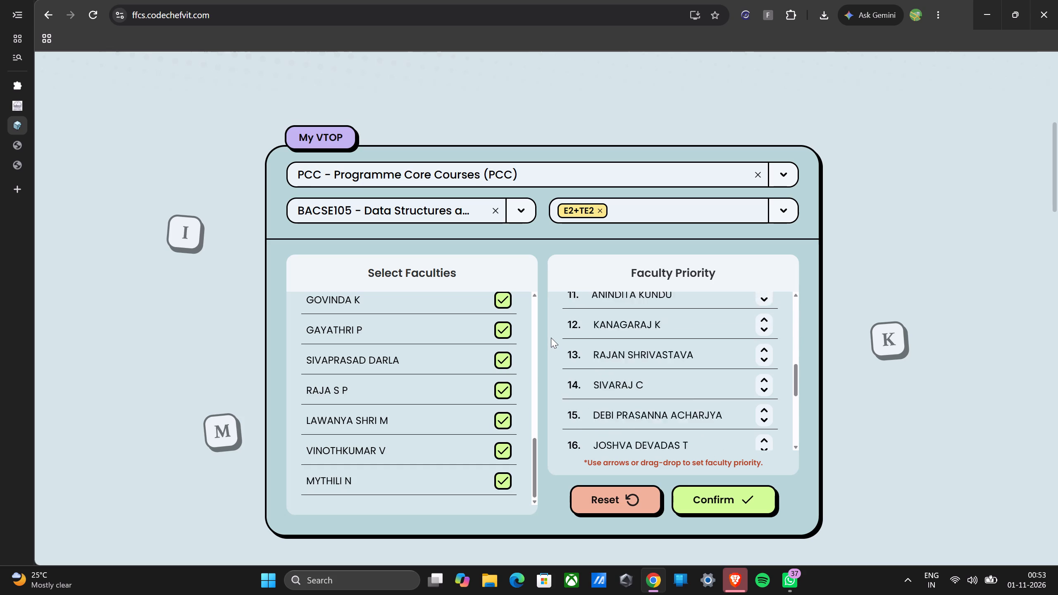
{"action": "scroll", "coordinate": [551, 338], "scroll_direction": "down", "scroll_amount": 6}
{"action": "scroll", "coordinate": [551, 338], "scroll_direction": "up", "scroll_amount": 3}
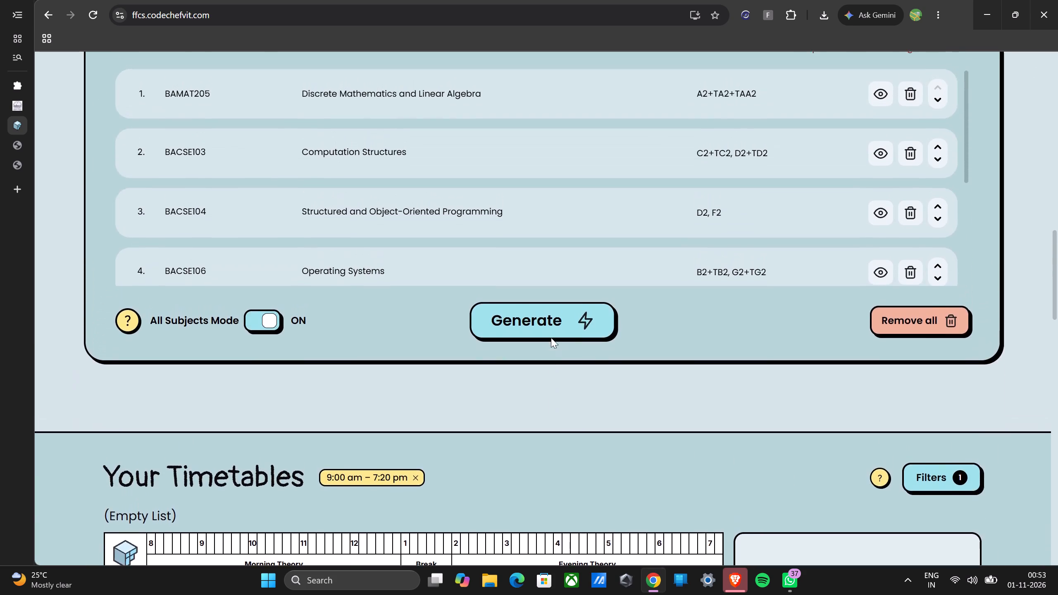
{"action": "scroll", "coordinate": [551, 338], "scroll_direction": "up", "scroll_amount": 1}
{"action": "scroll", "coordinate": [551, 338], "scroll_direction": "down", "scroll_amount": 4}
{"action": "scroll", "coordinate": [551, 338], "scroll_direction": "up", "scroll_amount": 3}
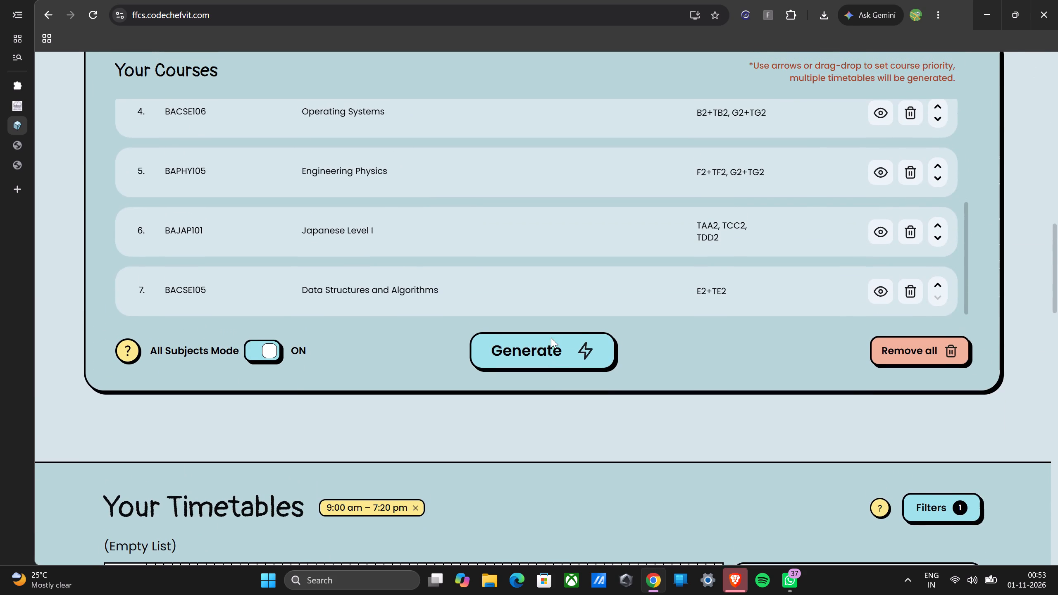
{"action": "scroll", "coordinate": [586, 296], "scroll_direction": "up", "scroll_amount": 1}
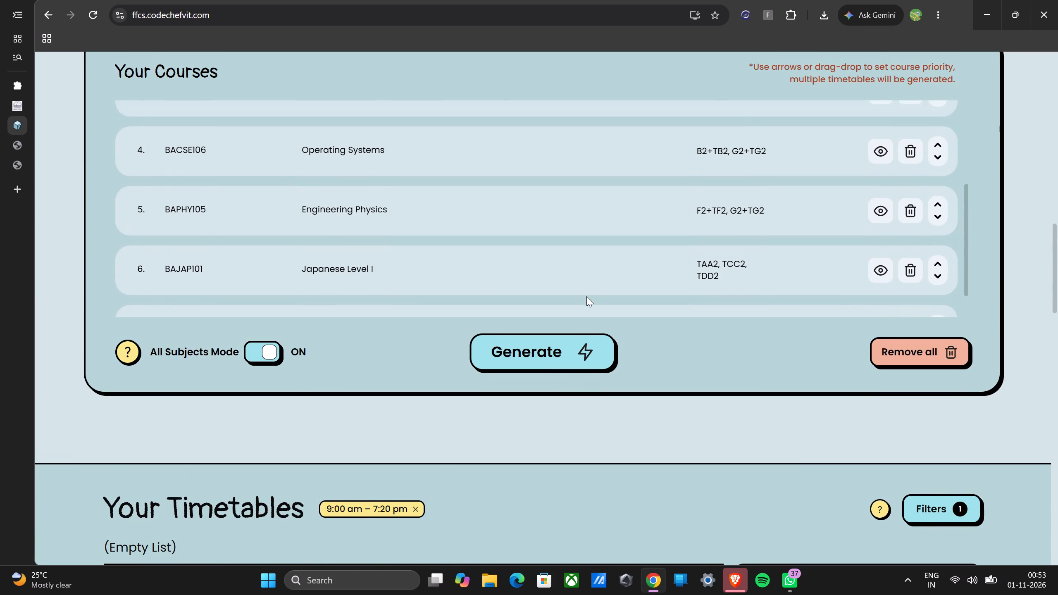
Choose the subject BAHUM101 - India Studies, found by searching "indi", with the NIL slot.
{"action": "scroll", "coordinate": [586, 296], "scroll_direction": "up", "scroll_amount": 3}
{"action": "scroll", "coordinate": [679, 390], "scroll_direction": "up", "scroll_amount": 3}
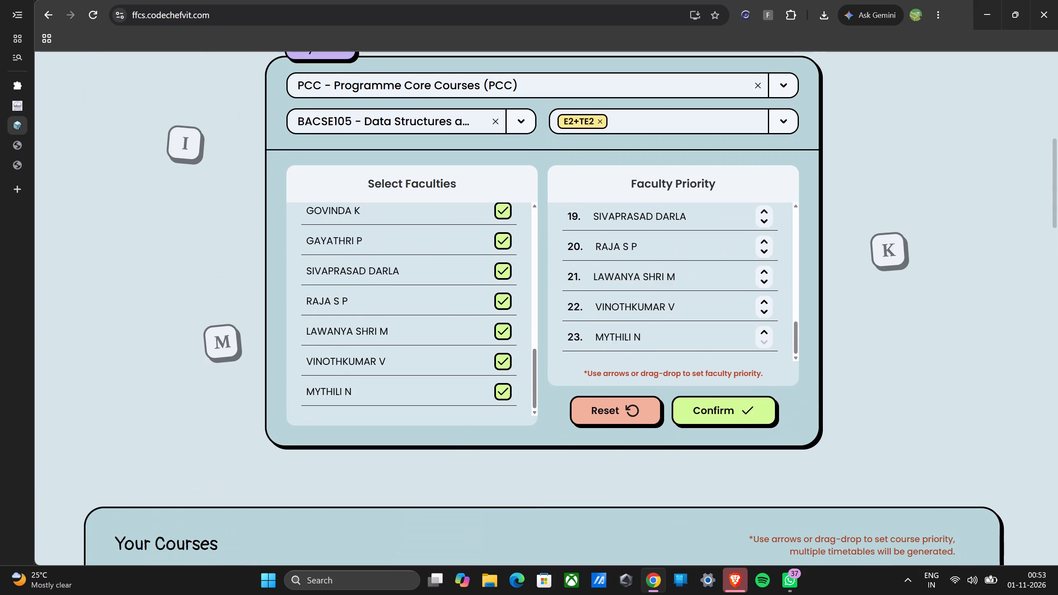
{"action": "left_click", "coordinate": [491, 112]}
{"action": "left_click", "coordinate": [472, 126]}
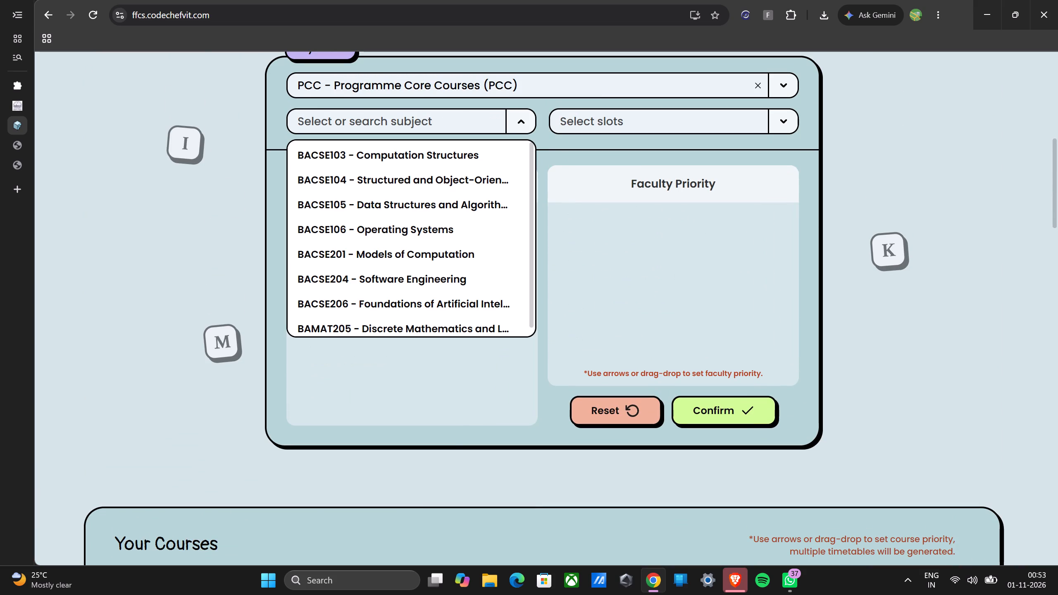
{"action": "type", "text": "indi"}
{"action": "left_click", "coordinate": [441, 221]}
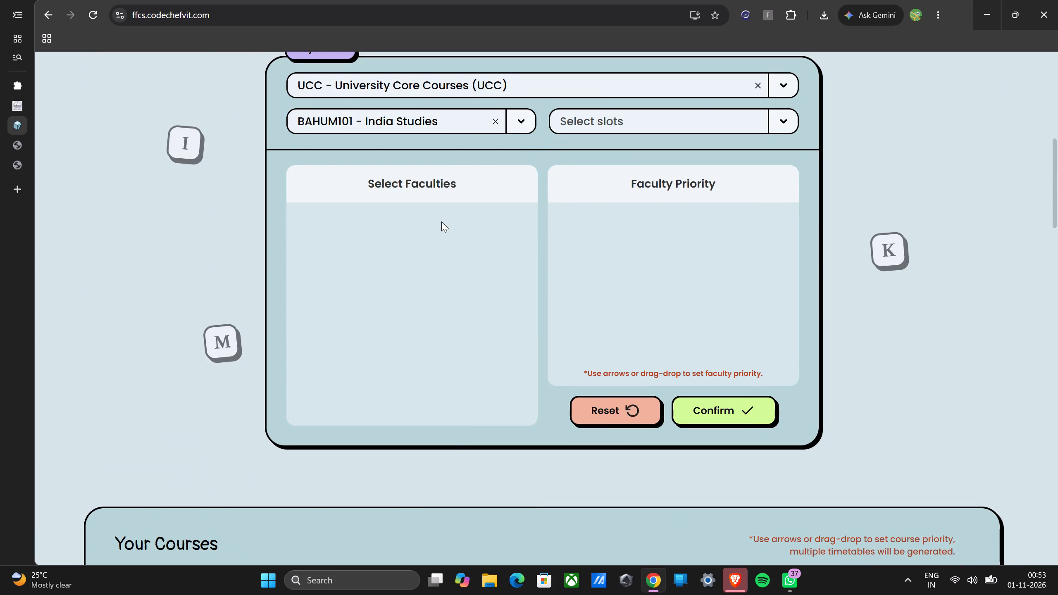
{"action": "right_click", "coordinate": [613, 127]}
{"action": "left_click", "coordinate": [590, 119]}
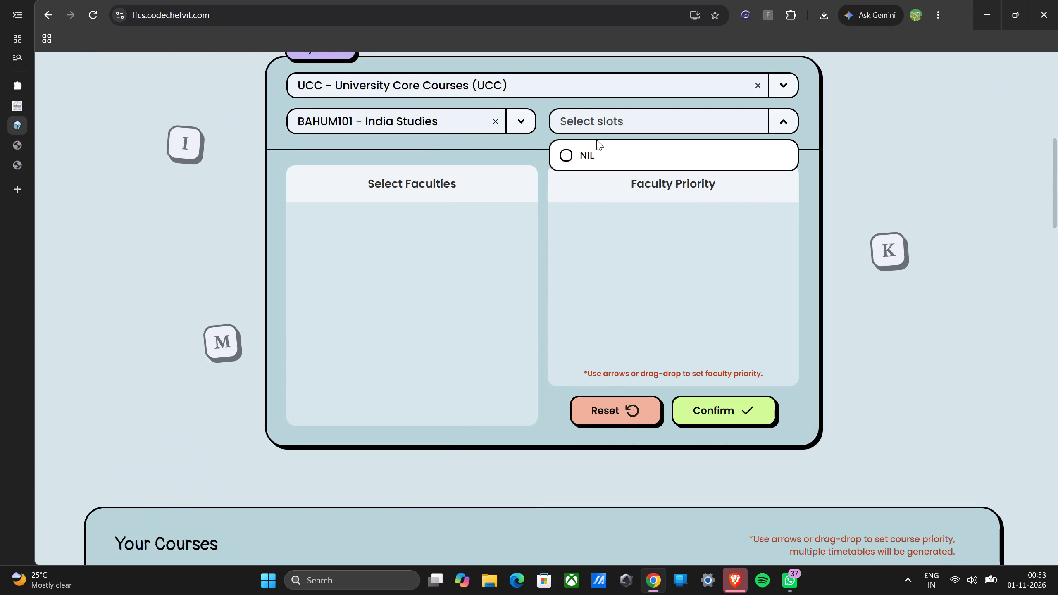
{"action": "left_click", "coordinate": [596, 143]}
Add all the listed BAHUM101 faculties to the faculty priority in their listed order.
{"action": "left_click", "coordinate": [501, 230]}
{"action": "left_click", "coordinate": [502, 246]}
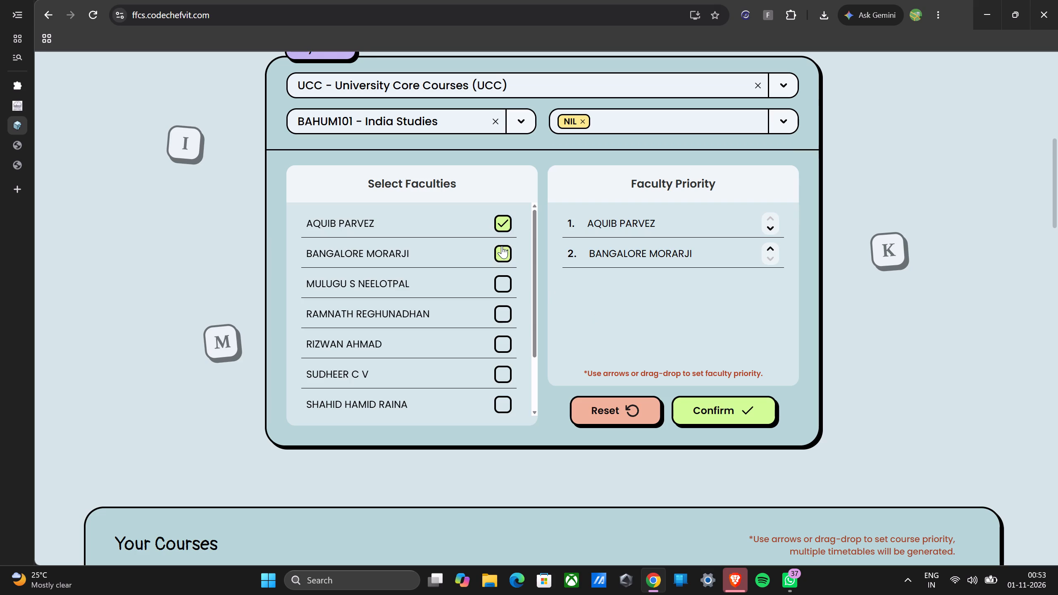
{"action": "left_click", "coordinate": [499, 283]}
{"action": "left_click", "coordinate": [499, 306]}
{"action": "left_click", "coordinate": [500, 337]}
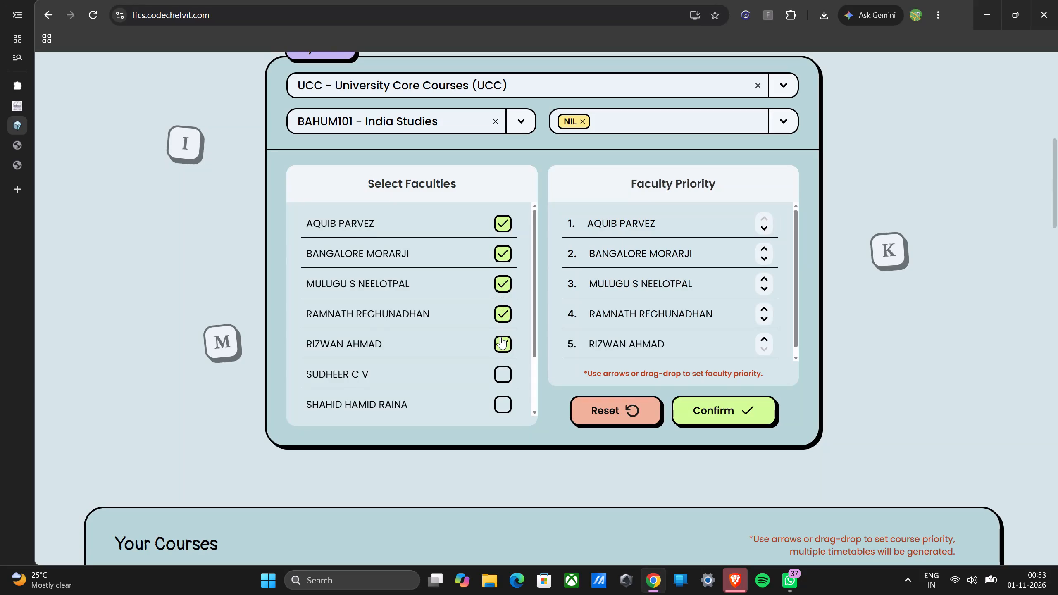
{"action": "scroll", "coordinate": [500, 337], "scroll_direction": "down", "scroll_amount": 1}
{"action": "left_click", "coordinate": [495, 367]}
{"action": "left_click", "coordinate": [502, 357]}
{"action": "left_click", "coordinate": [502, 380]}
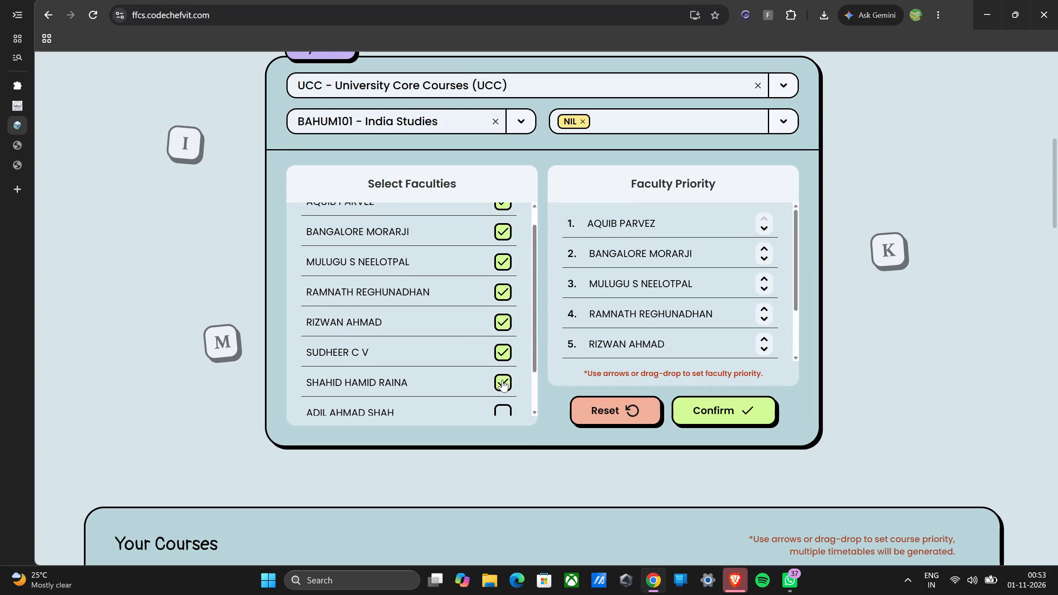
{"action": "scroll", "coordinate": [502, 380], "scroll_direction": "down", "scroll_amount": 1}
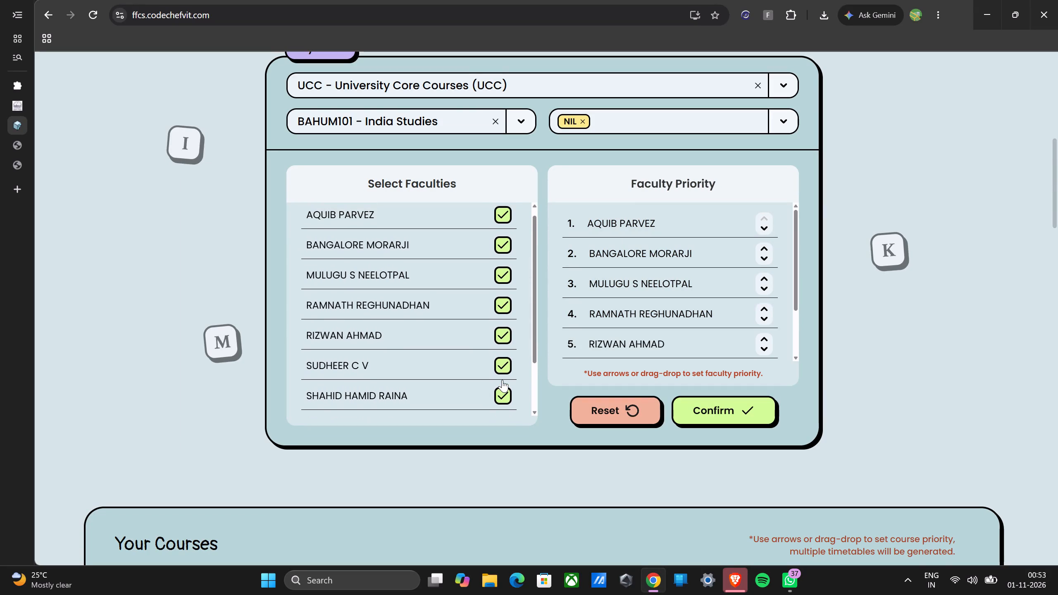
{"action": "scroll", "coordinate": [502, 380], "scroll_direction": "down", "scroll_amount": 1}
{"action": "left_click", "coordinate": [502, 367]}
{"action": "left_click", "coordinate": [503, 386]}
Add BAHUM101 with the selected slot and faculties to the course list.
{"action": "scroll", "coordinate": [503, 386], "scroll_direction": "down", "scroll_amount": 1}
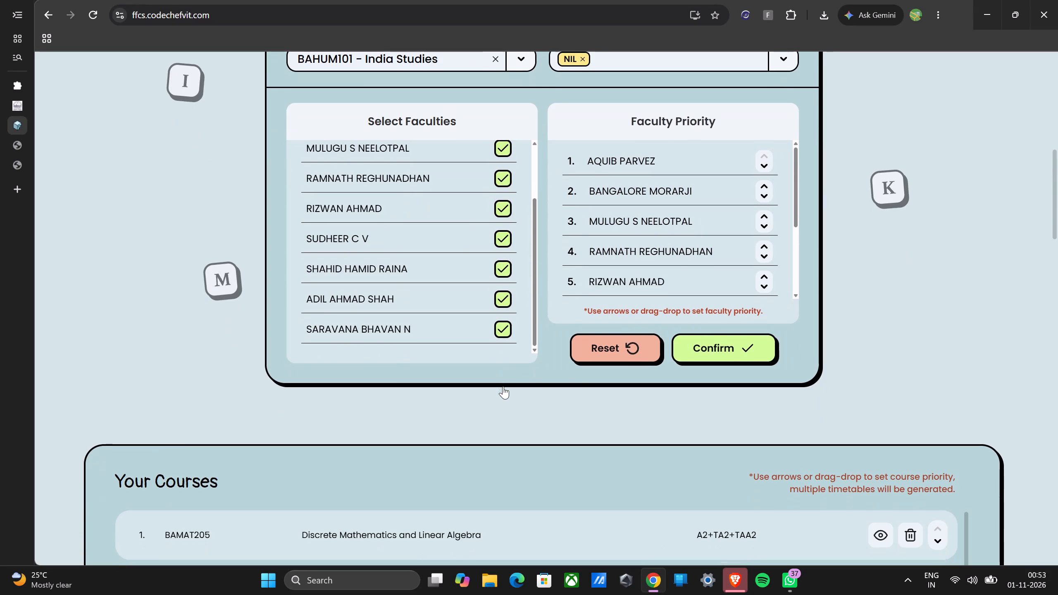
{"action": "left_click", "coordinate": [681, 347]}
{"action": "left_click", "coordinate": [557, 340]}
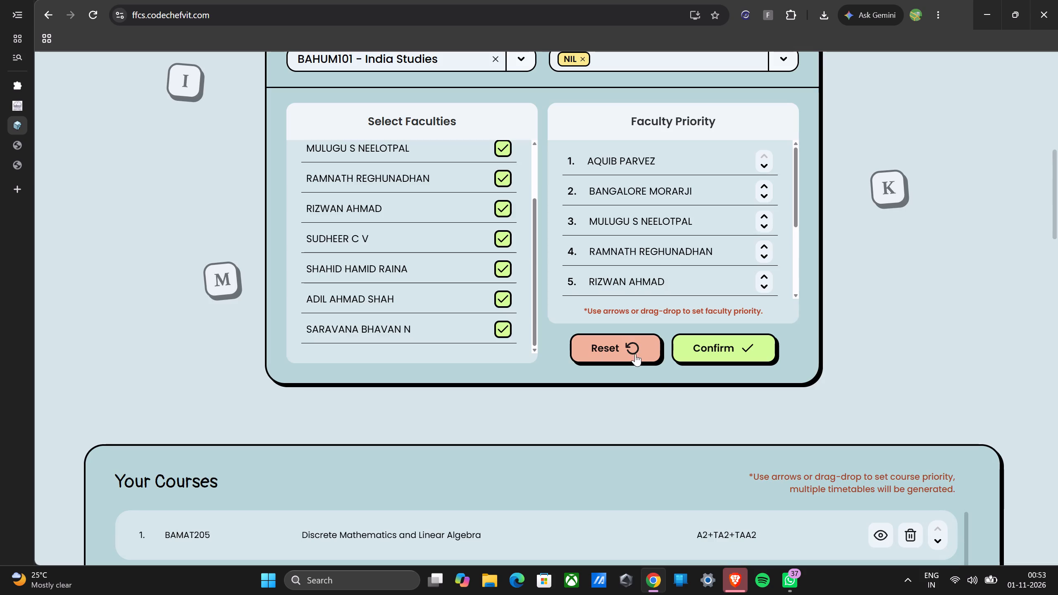
Filter the timetables by Fewest lab days and a class time of 9:50 am to 7:20 pm.
{"action": "scroll", "coordinate": [672, 403], "scroll_direction": "down", "scroll_amount": 5}
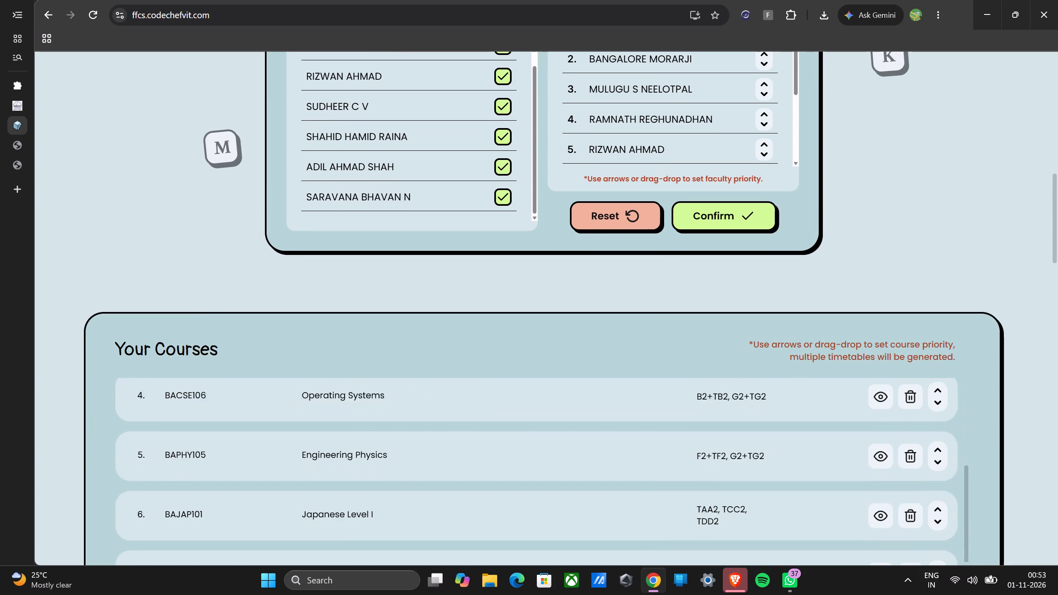
{"action": "scroll", "coordinate": [672, 403], "scroll_direction": "down", "scroll_amount": 2}
{"action": "scroll", "coordinate": [631, 293], "scroll_direction": "down", "scroll_amount": 4}
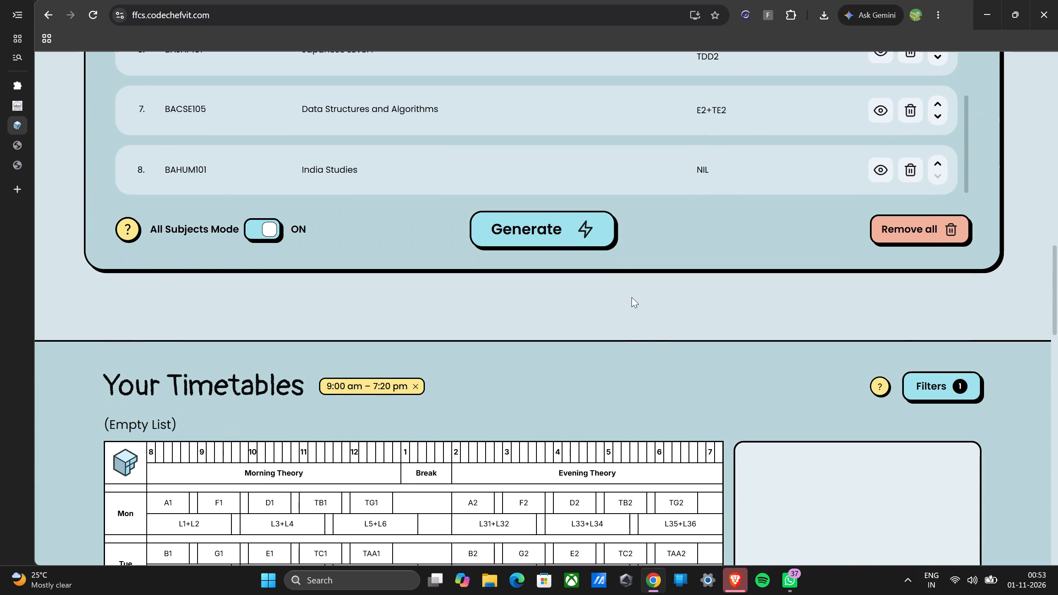
{"action": "left_click", "coordinate": [918, 380]}
{"action": "scroll", "coordinate": [784, 378], "scroll_direction": "down", "scroll_amount": 1}
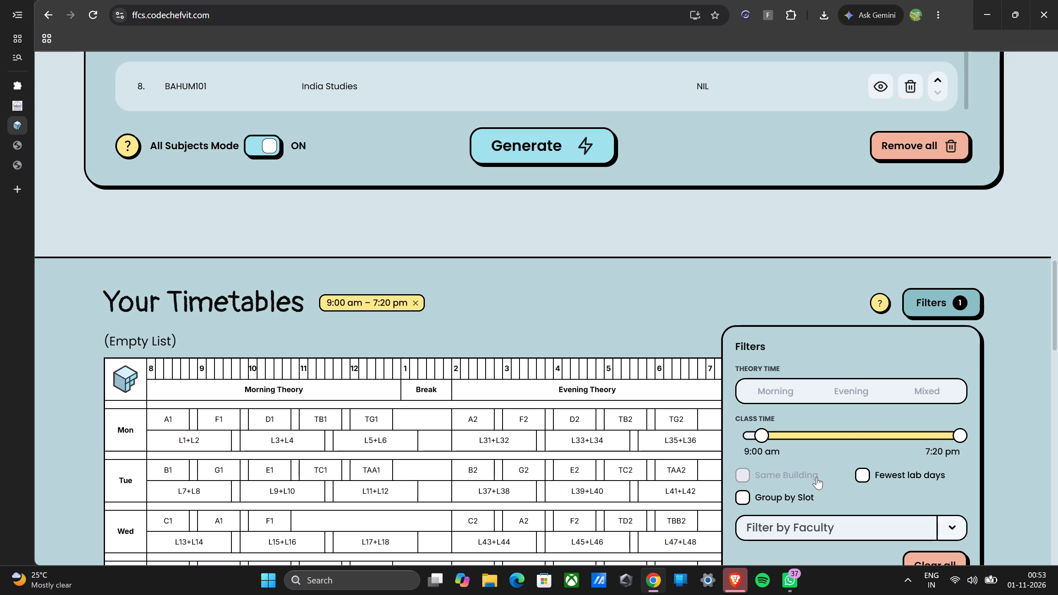
{"action": "left_click", "coordinate": [862, 477]}
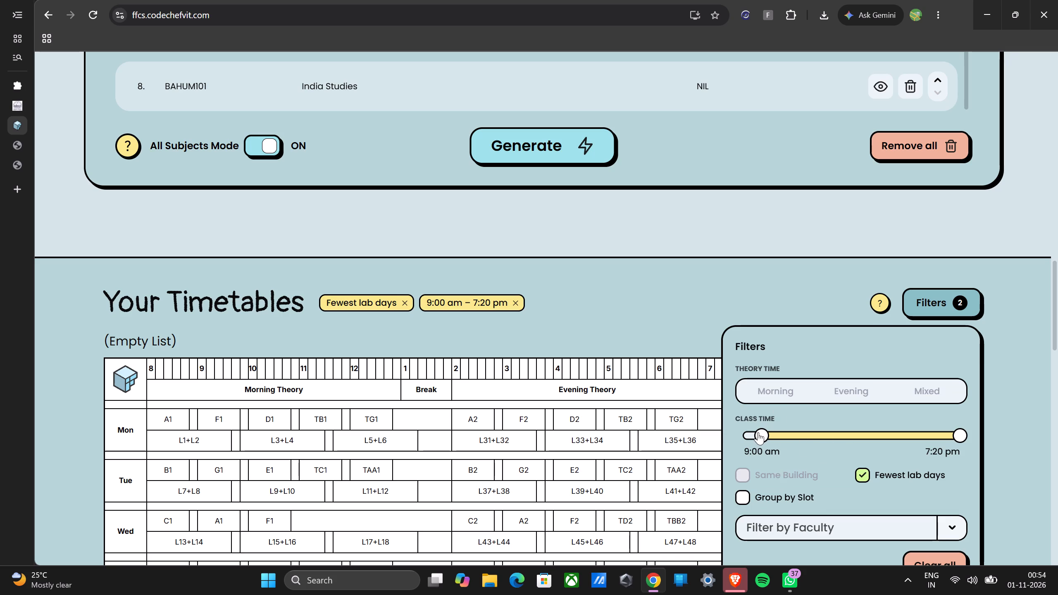
{"action": "left_click_drag", "start_coordinate": [758, 432], "coordinate": [770, 432]}
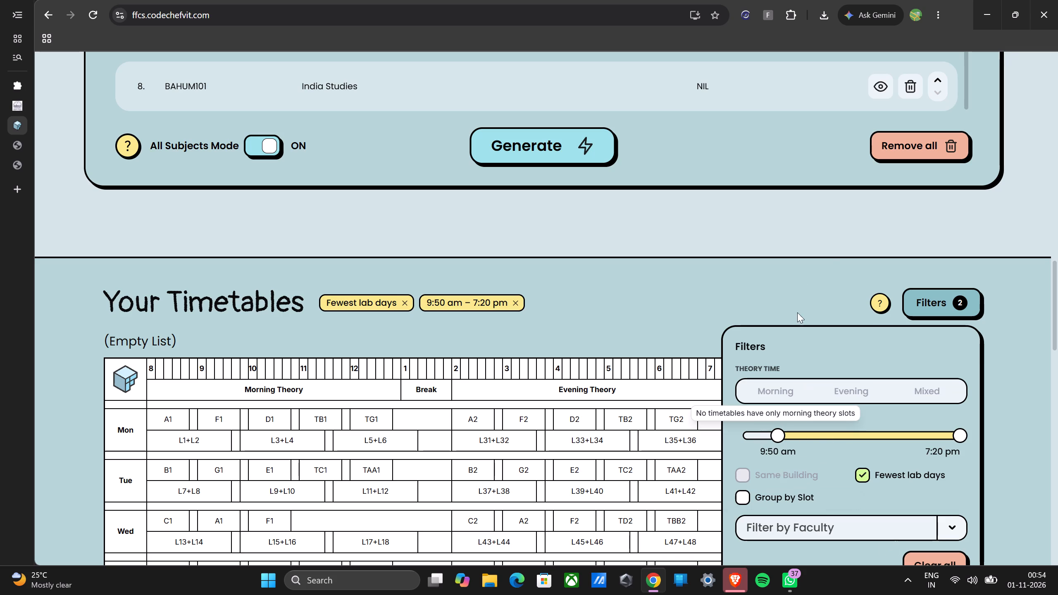
Generate the timetables from the course list with All Subjects Mode on.
{"action": "left_click", "coordinate": [581, 145]}
{"action": "left_click", "coordinate": [581, 145]}
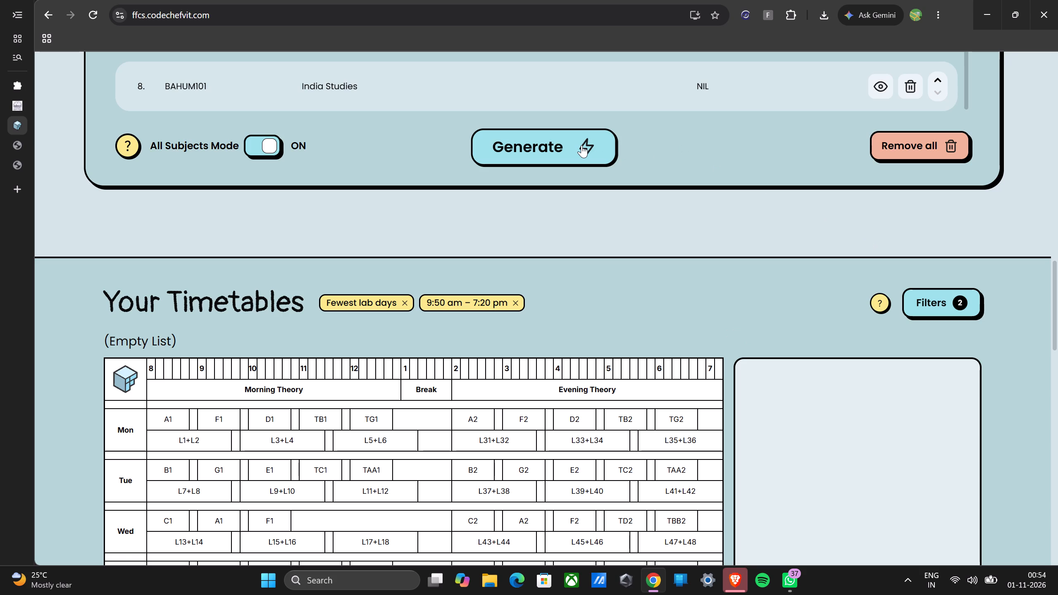
{"action": "scroll", "coordinate": [581, 145], "scroll_direction": "down", "scroll_amount": 1}
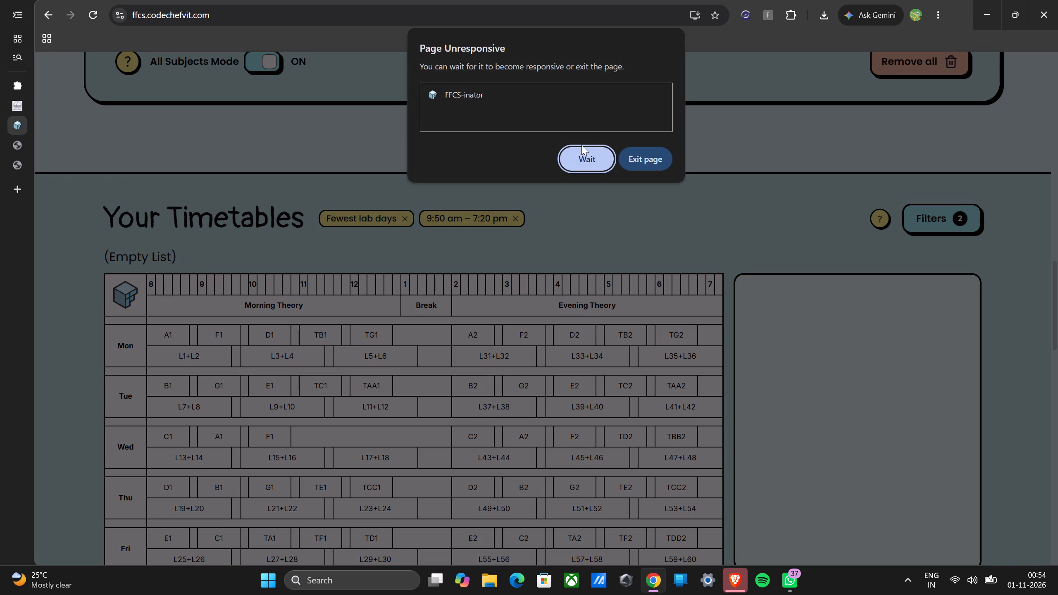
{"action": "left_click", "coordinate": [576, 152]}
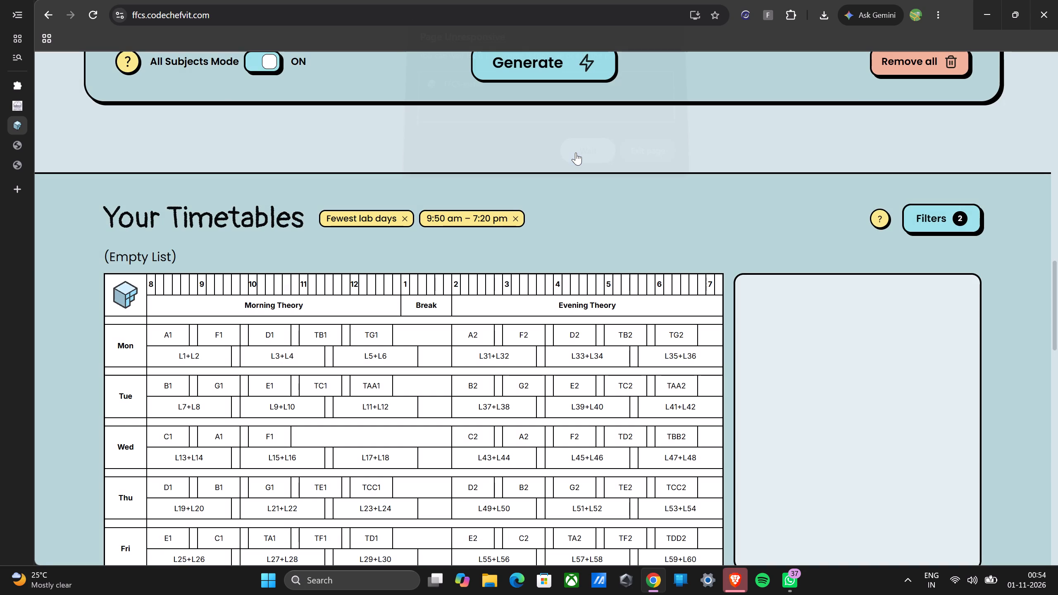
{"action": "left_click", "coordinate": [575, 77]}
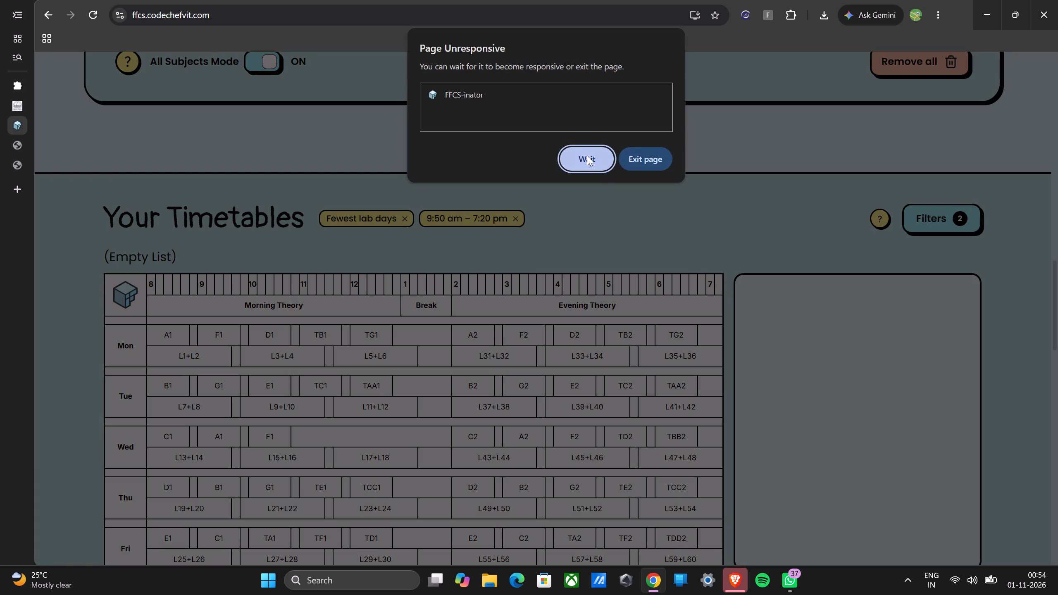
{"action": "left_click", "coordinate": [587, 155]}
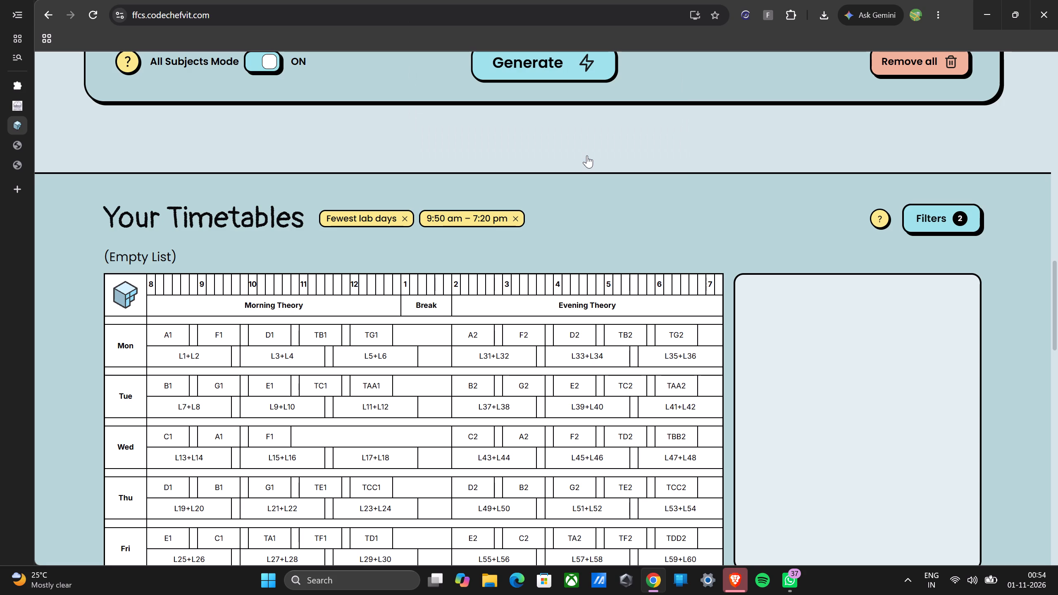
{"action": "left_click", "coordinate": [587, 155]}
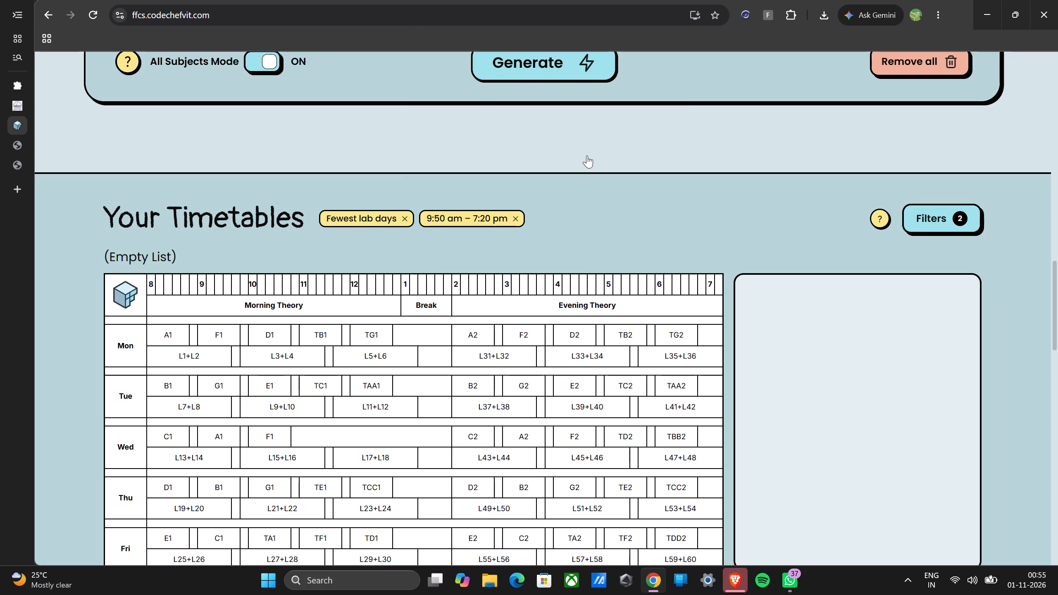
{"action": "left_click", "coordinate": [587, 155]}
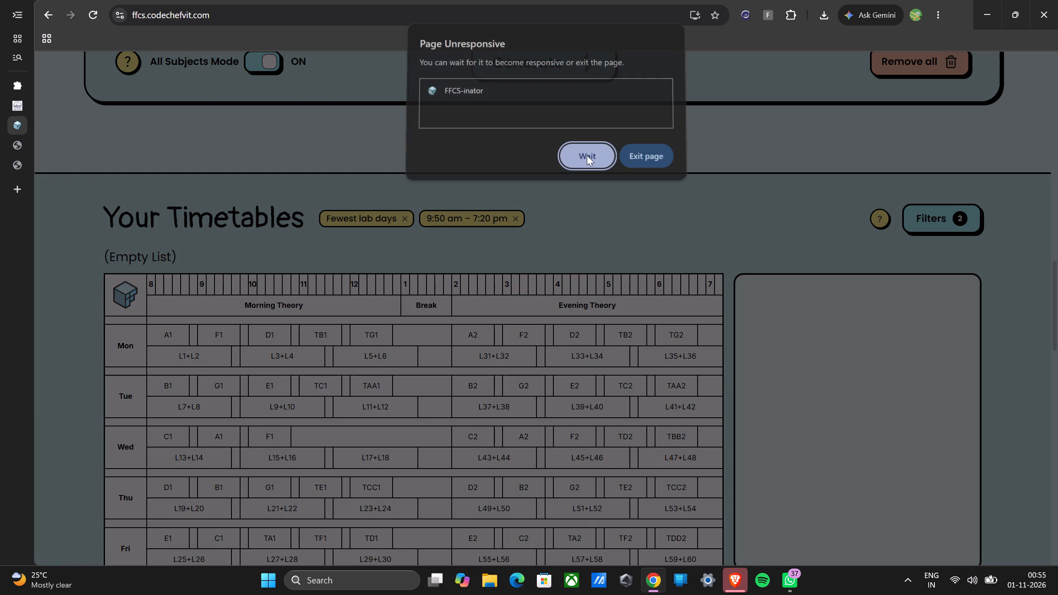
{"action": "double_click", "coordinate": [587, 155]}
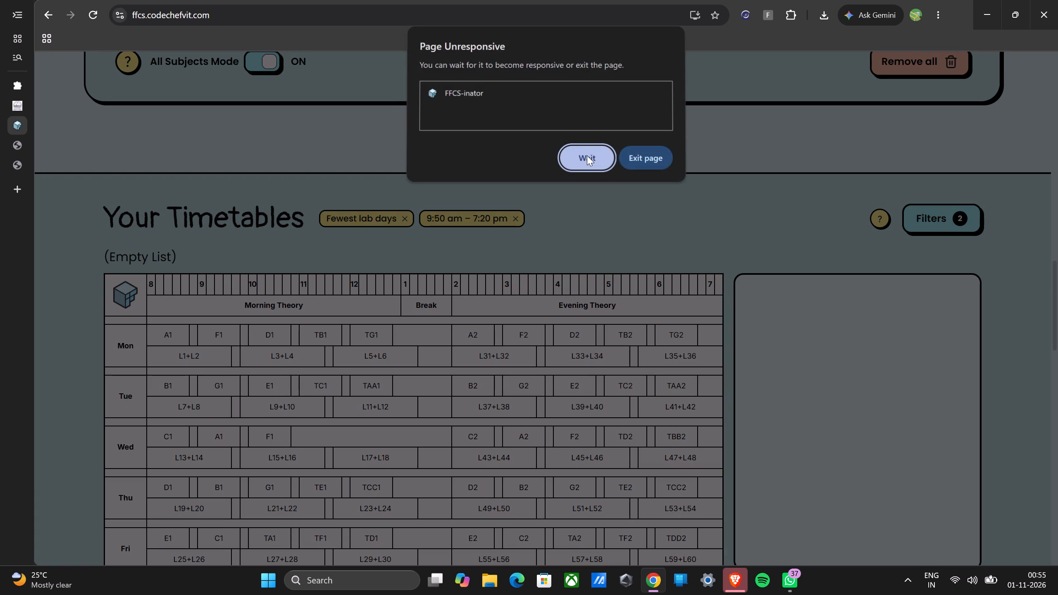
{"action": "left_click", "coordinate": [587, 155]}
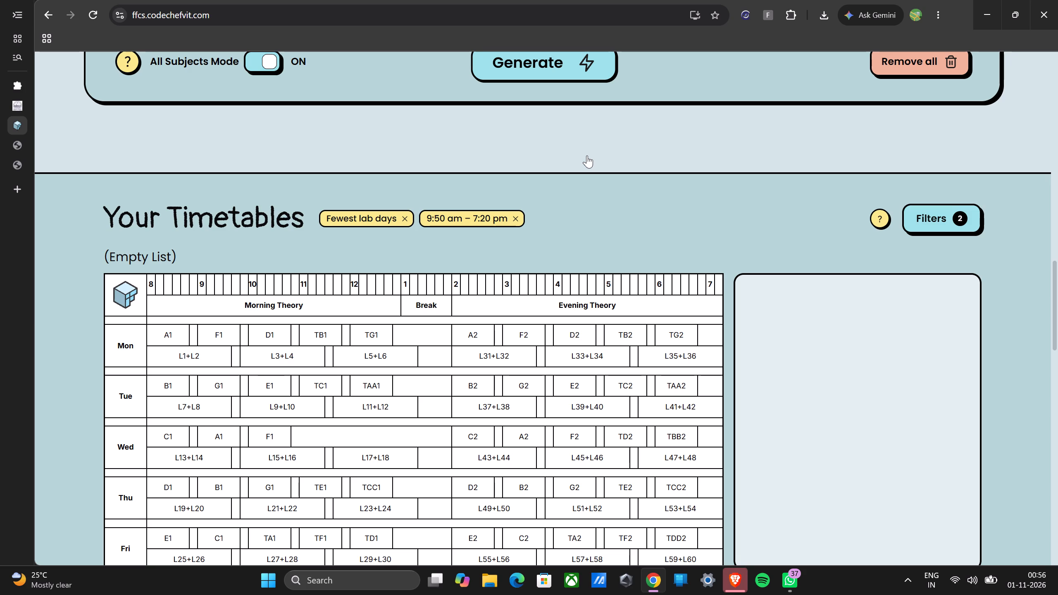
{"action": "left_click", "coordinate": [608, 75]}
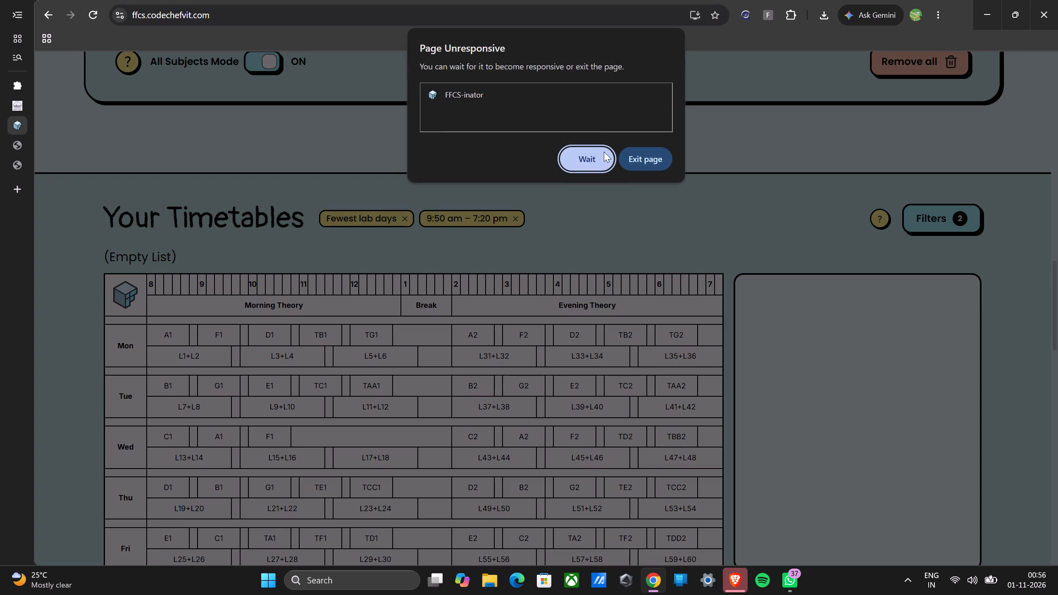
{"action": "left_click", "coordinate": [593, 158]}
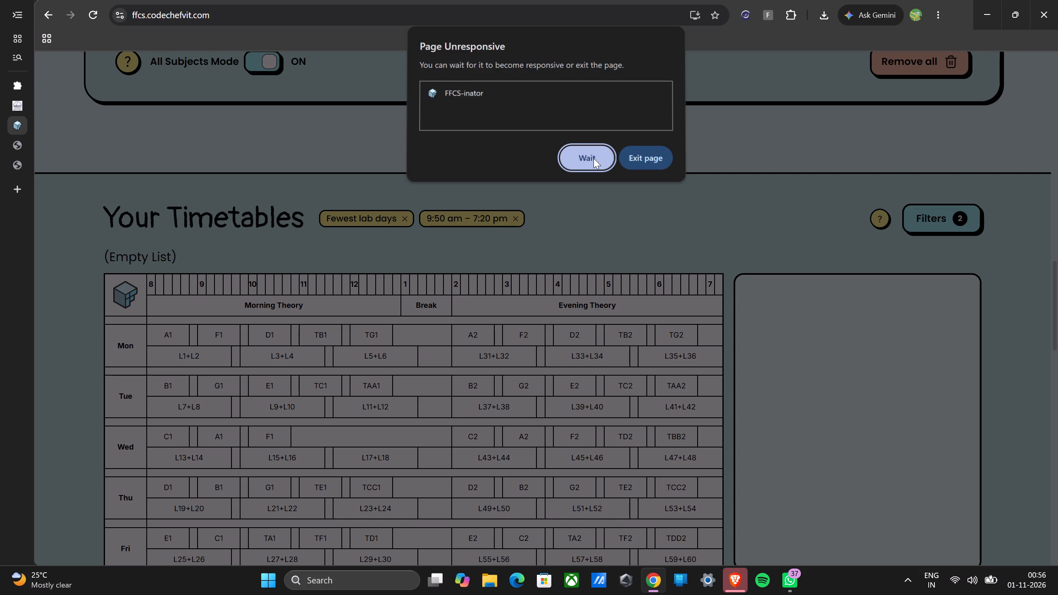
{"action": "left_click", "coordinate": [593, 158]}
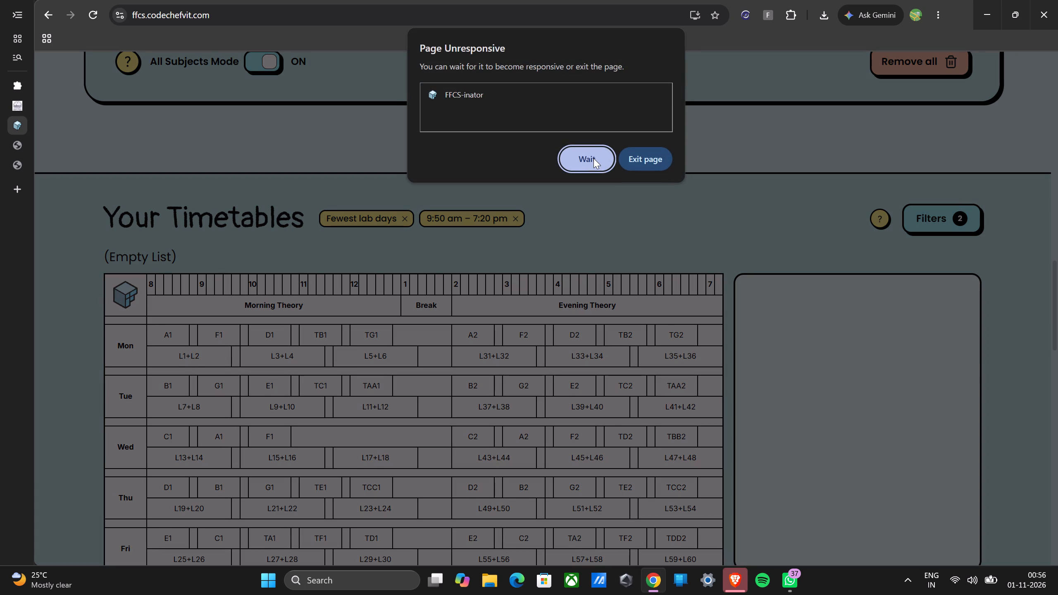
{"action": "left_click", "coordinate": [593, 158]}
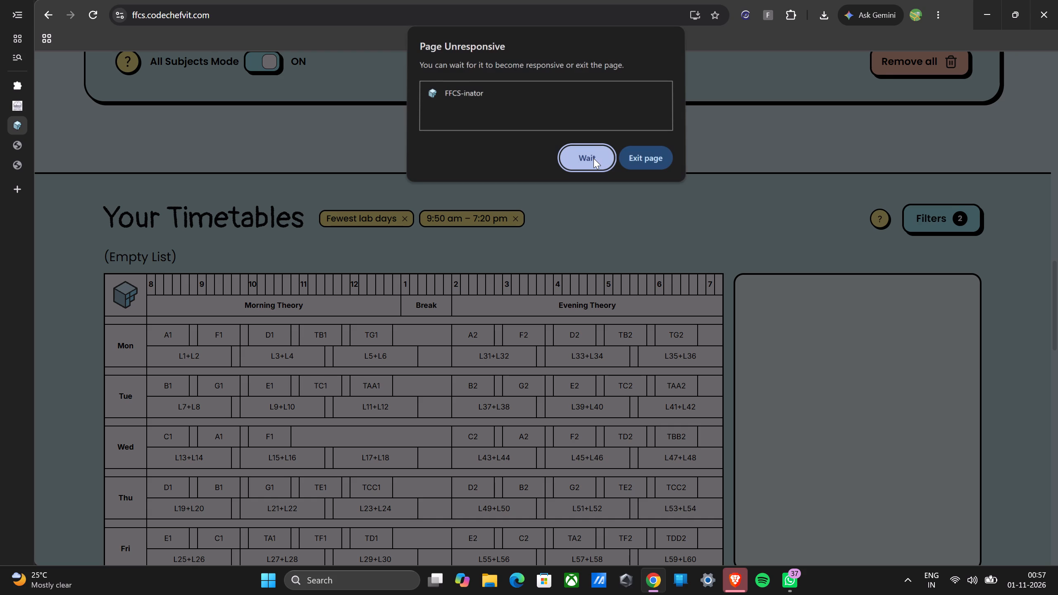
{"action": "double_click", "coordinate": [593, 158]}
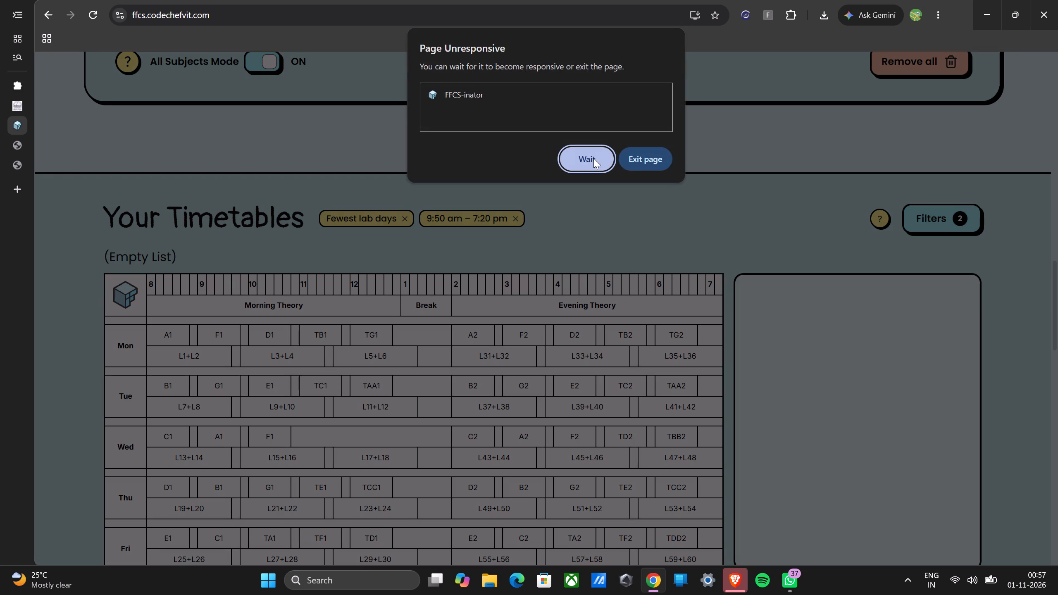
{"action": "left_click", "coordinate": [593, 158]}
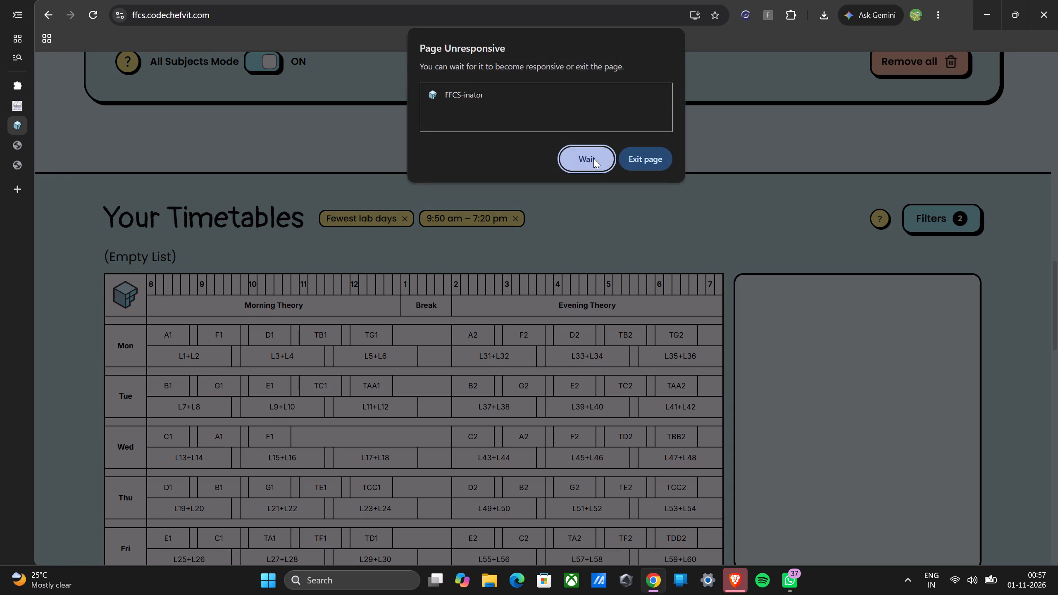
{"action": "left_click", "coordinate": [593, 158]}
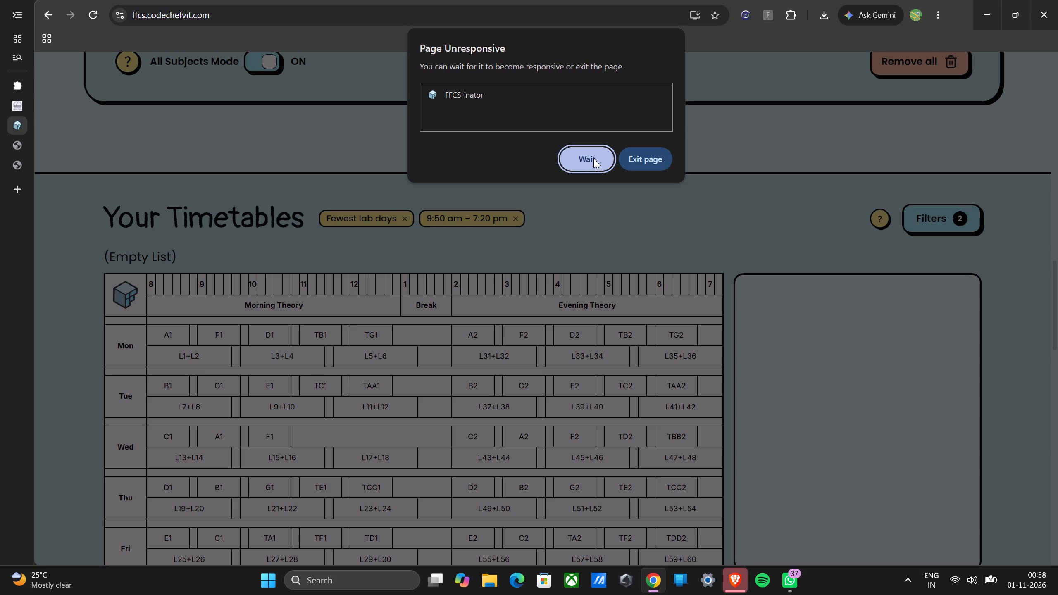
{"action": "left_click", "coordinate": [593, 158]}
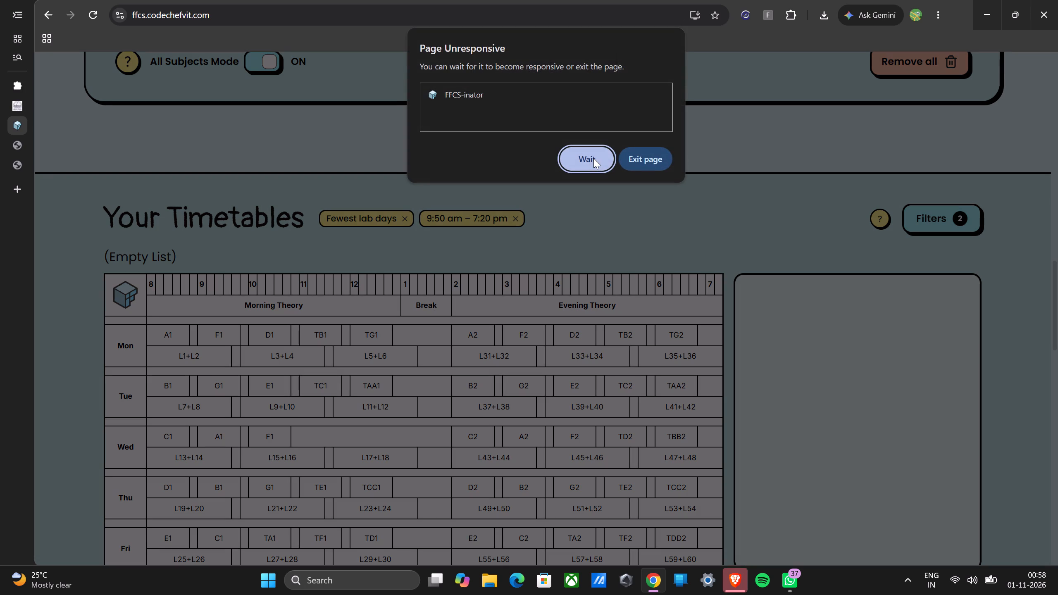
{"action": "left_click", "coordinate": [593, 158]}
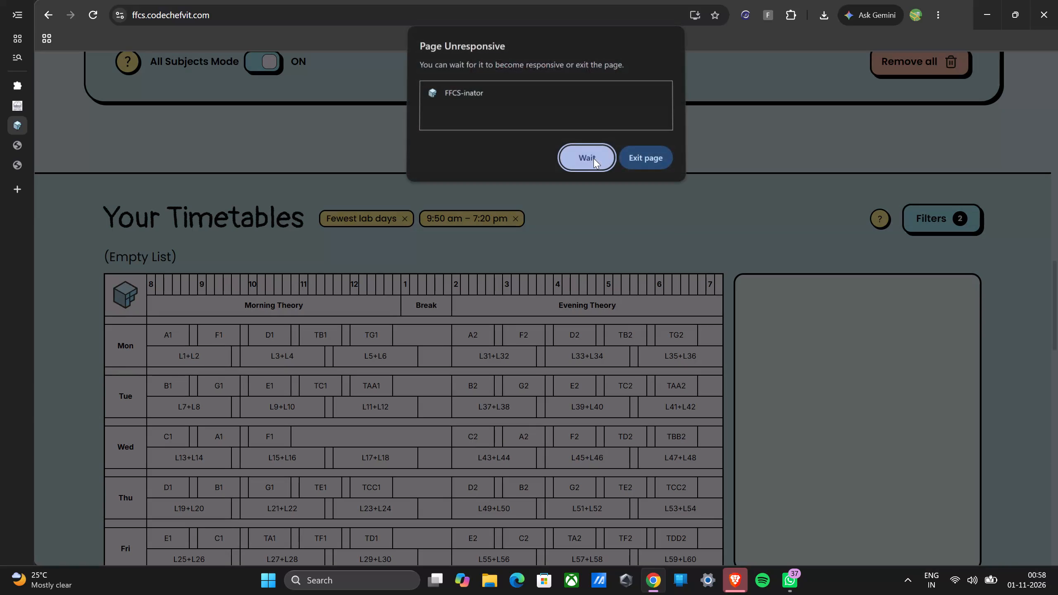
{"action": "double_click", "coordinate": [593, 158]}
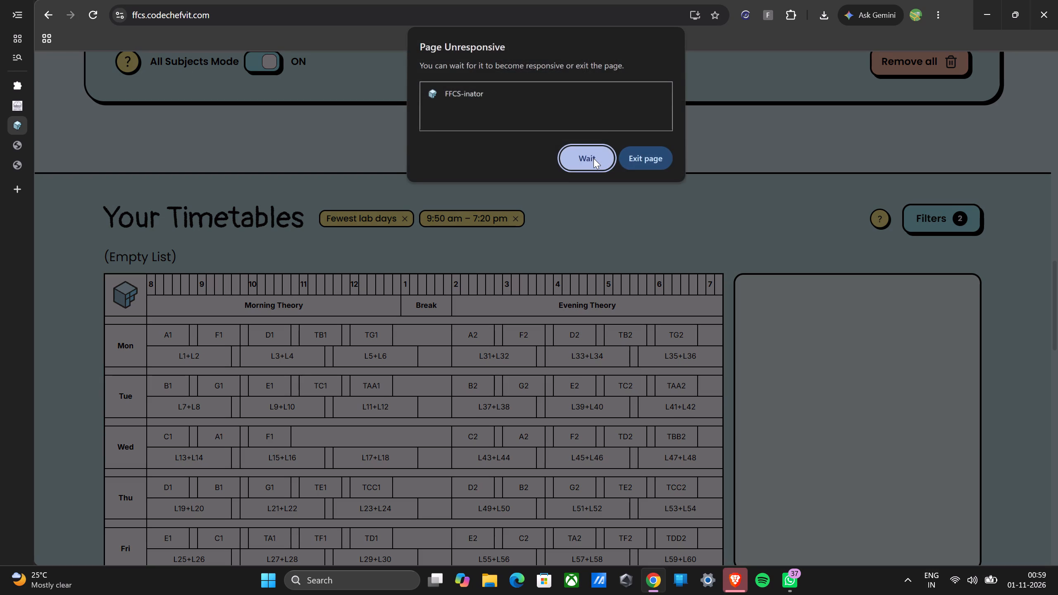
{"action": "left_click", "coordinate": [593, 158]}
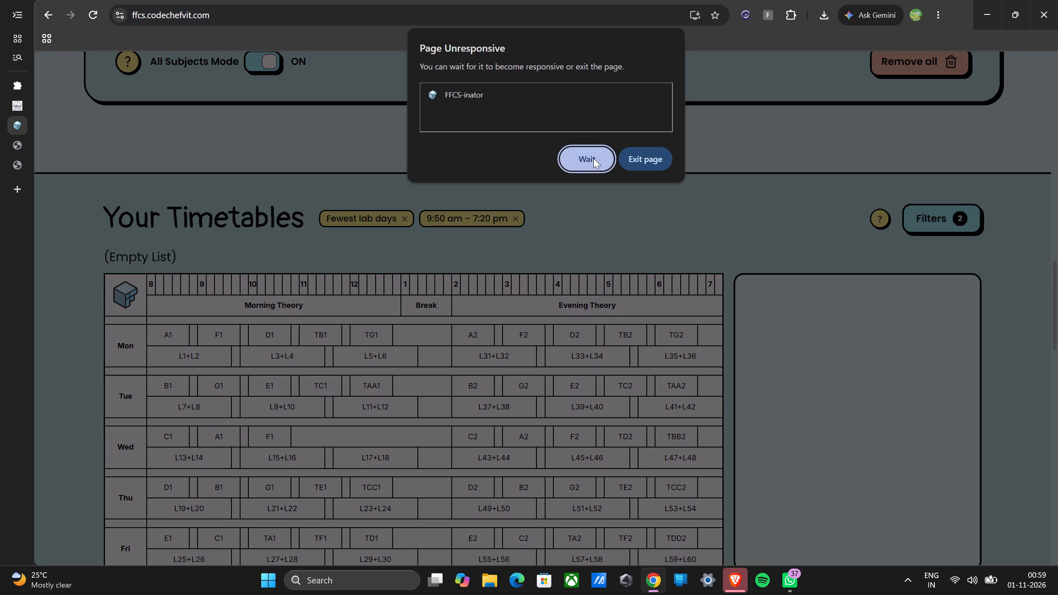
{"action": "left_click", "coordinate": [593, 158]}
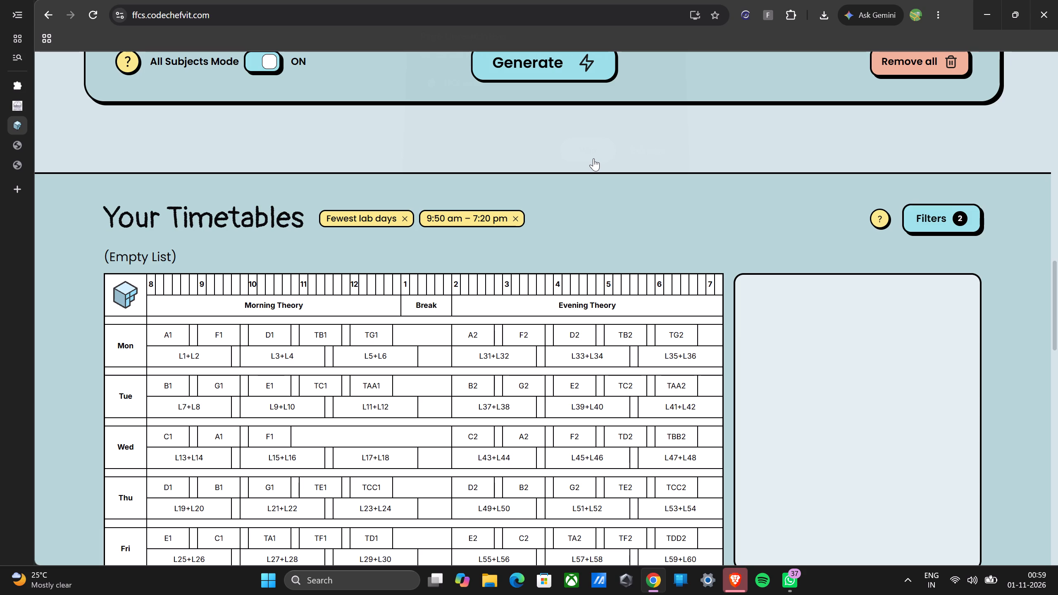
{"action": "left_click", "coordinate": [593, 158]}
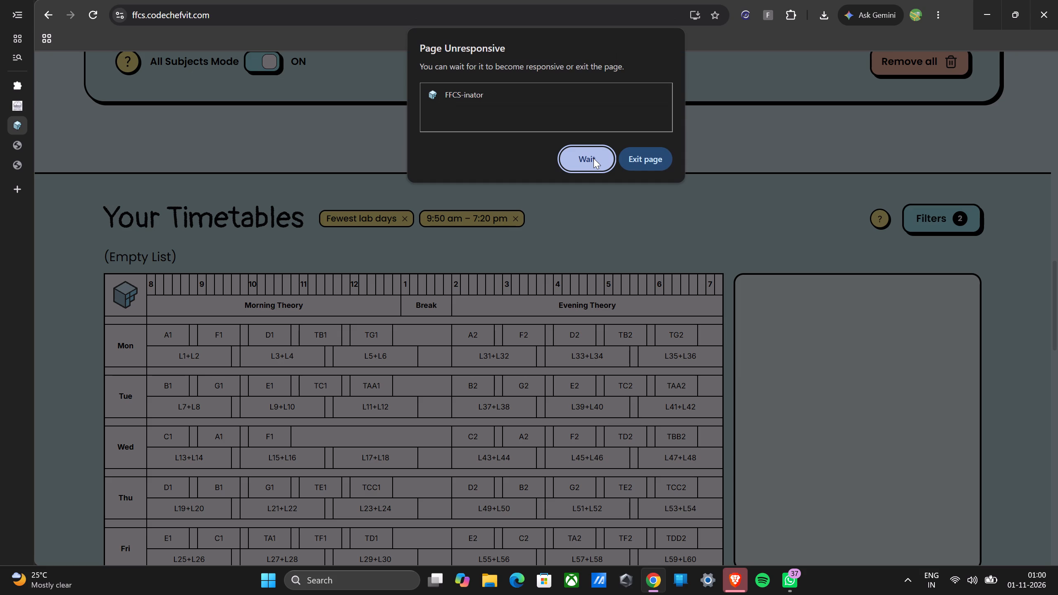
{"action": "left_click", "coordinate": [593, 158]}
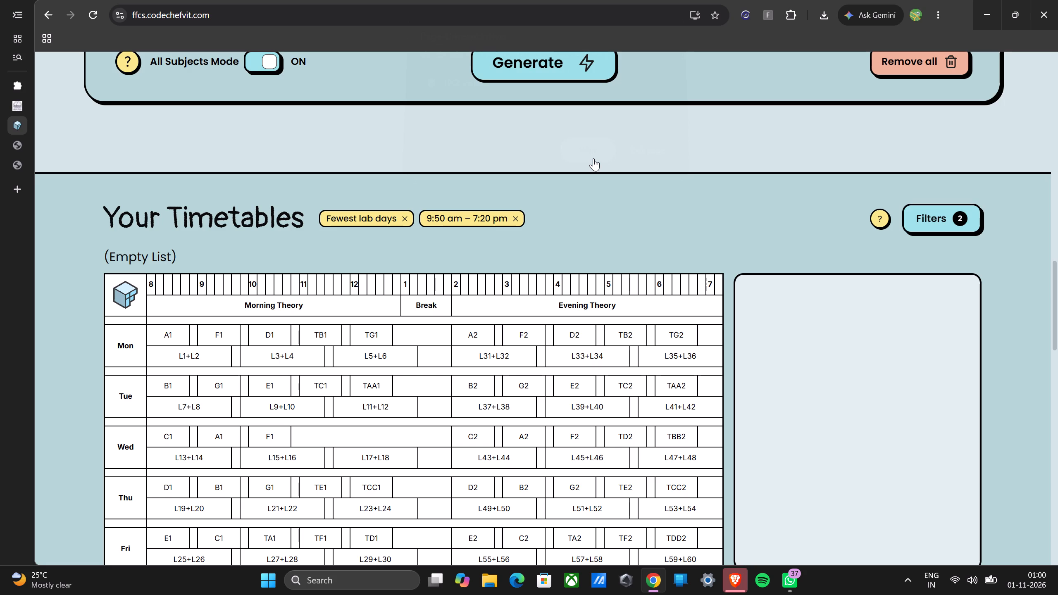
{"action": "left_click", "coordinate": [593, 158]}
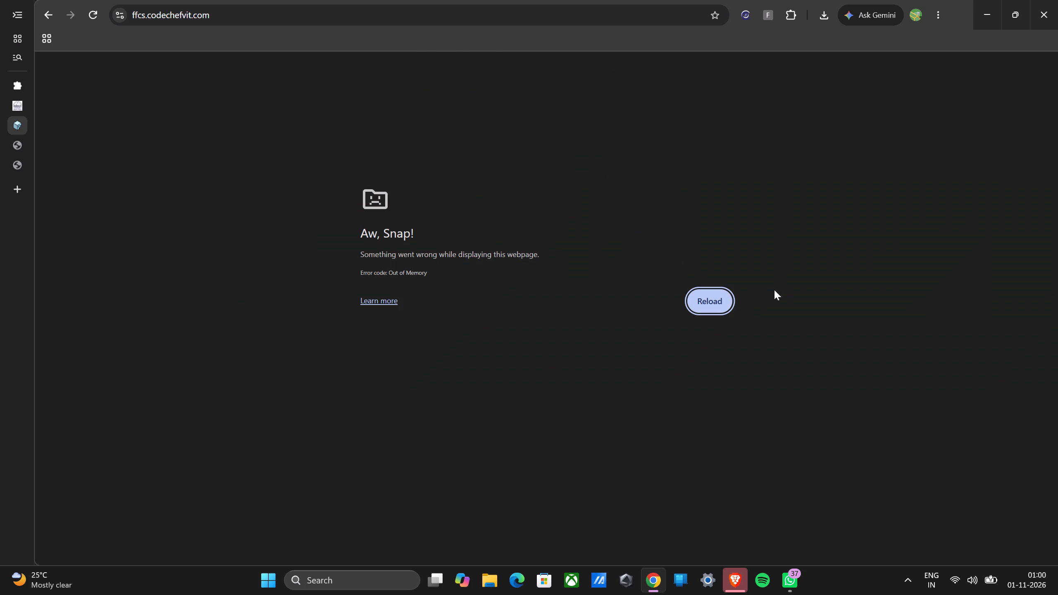
Reload the planner page and continue with My VTOP enabled as the course source.
{"action": "left_click", "coordinate": [719, 305]}
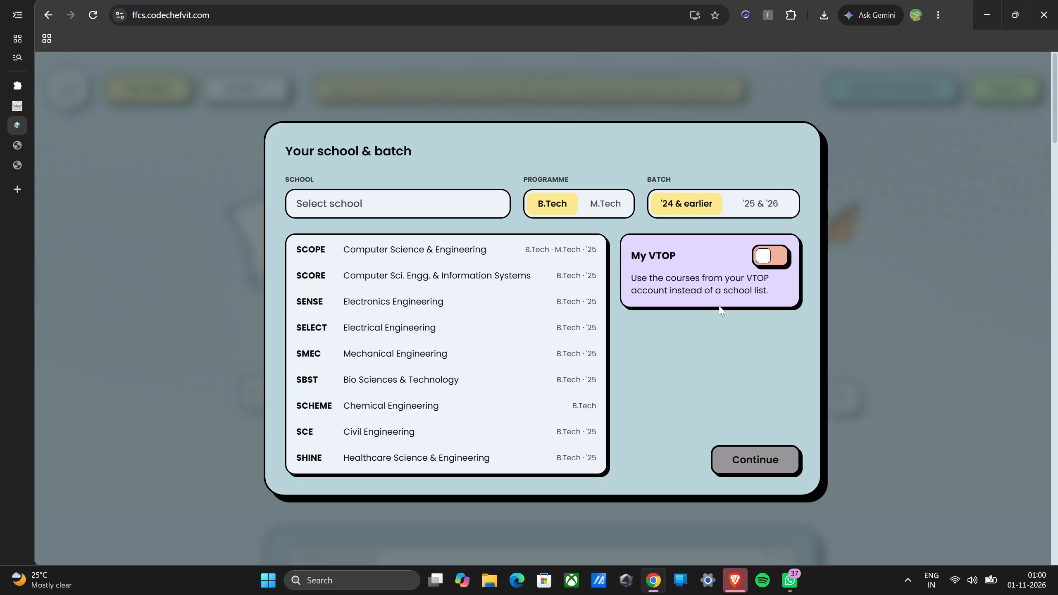
{"action": "left_click", "coordinate": [762, 252]}
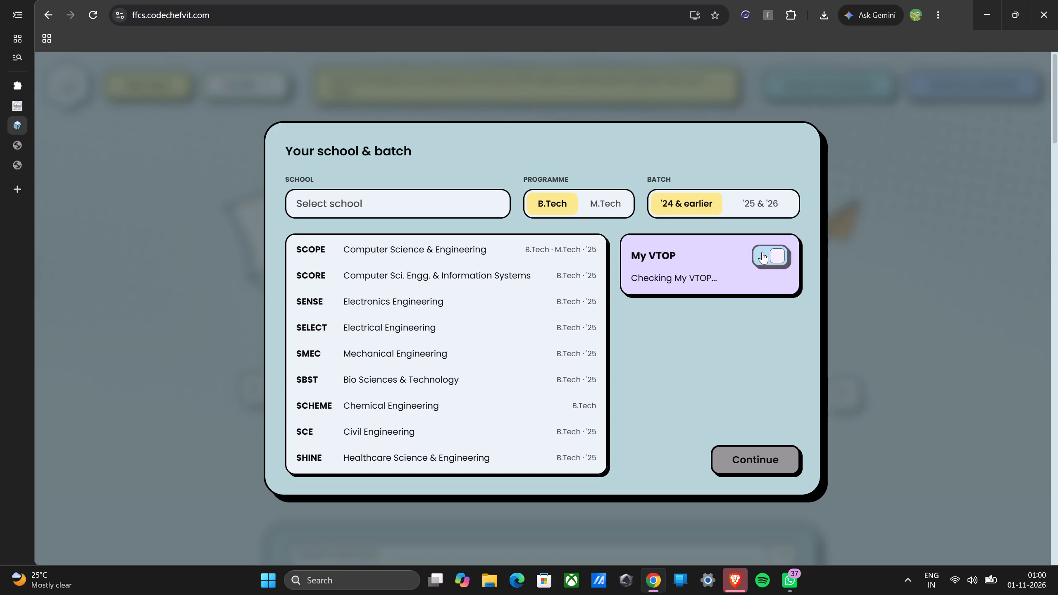
{"action": "left_click", "coordinate": [772, 455]}
Filter the timetables by a class time of 9:50 am to 7:20 pm.
{"action": "scroll", "coordinate": [772, 455], "scroll_direction": "down", "scroll_amount": 6}
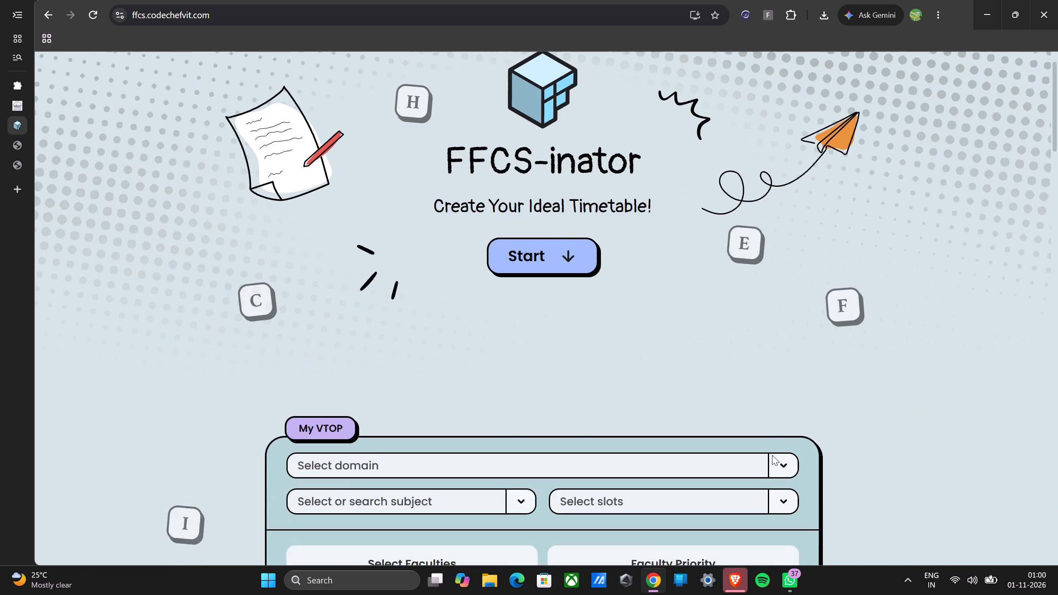
{"action": "scroll", "coordinate": [772, 455], "scroll_direction": "down", "scroll_amount": 5}
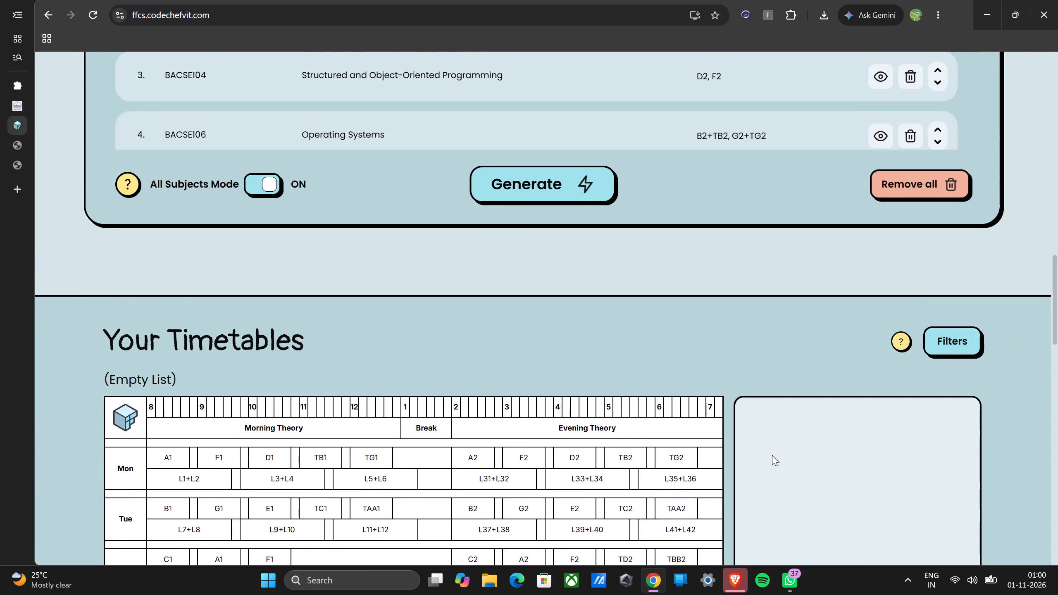
{"action": "scroll", "coordinate": [769, 387], "scroll_direction": "down", "scroll_amount": 3}
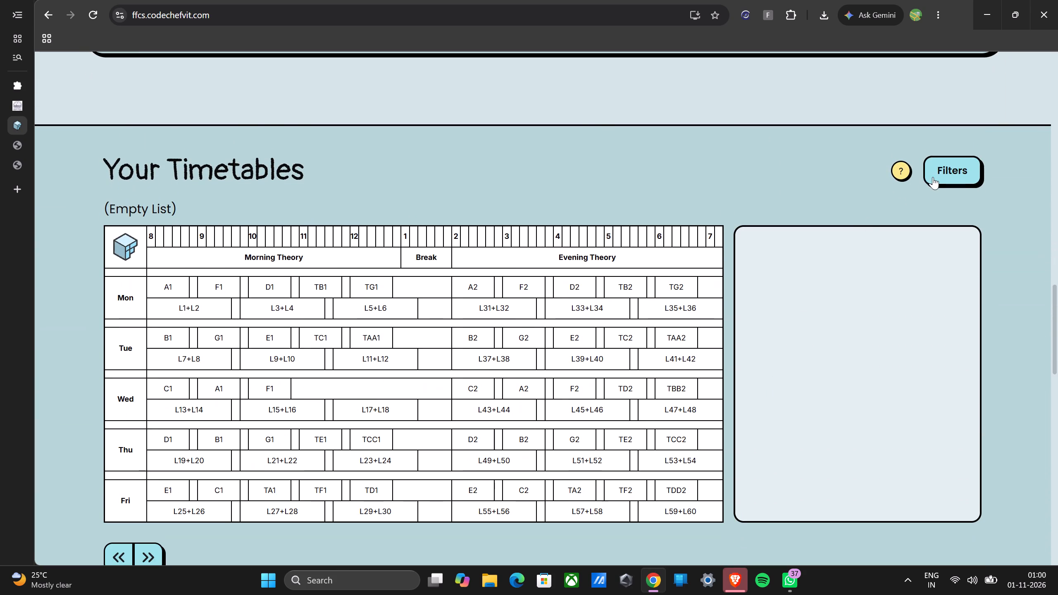
{"action": "left_click", "coordinate": [936, 176]}
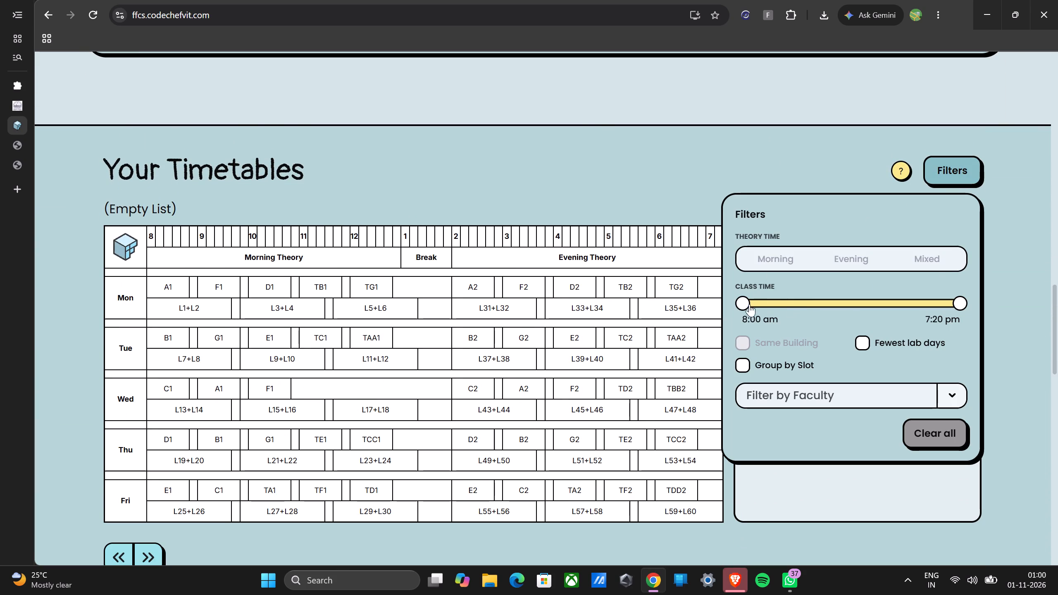
{"action": "left_click", "coordinate": [770, 303]}
{"action": "left_click_drag", "start_coordinate": [742, 305], "coordinate": [776, 301]}
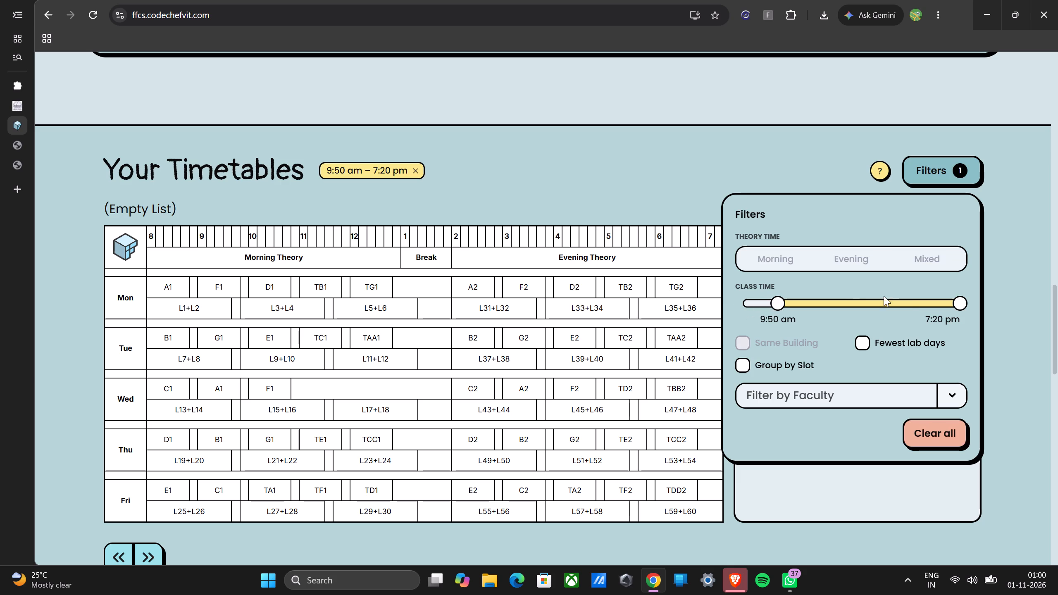
{"action": "left_click", "coordinate": [1008, 359]}
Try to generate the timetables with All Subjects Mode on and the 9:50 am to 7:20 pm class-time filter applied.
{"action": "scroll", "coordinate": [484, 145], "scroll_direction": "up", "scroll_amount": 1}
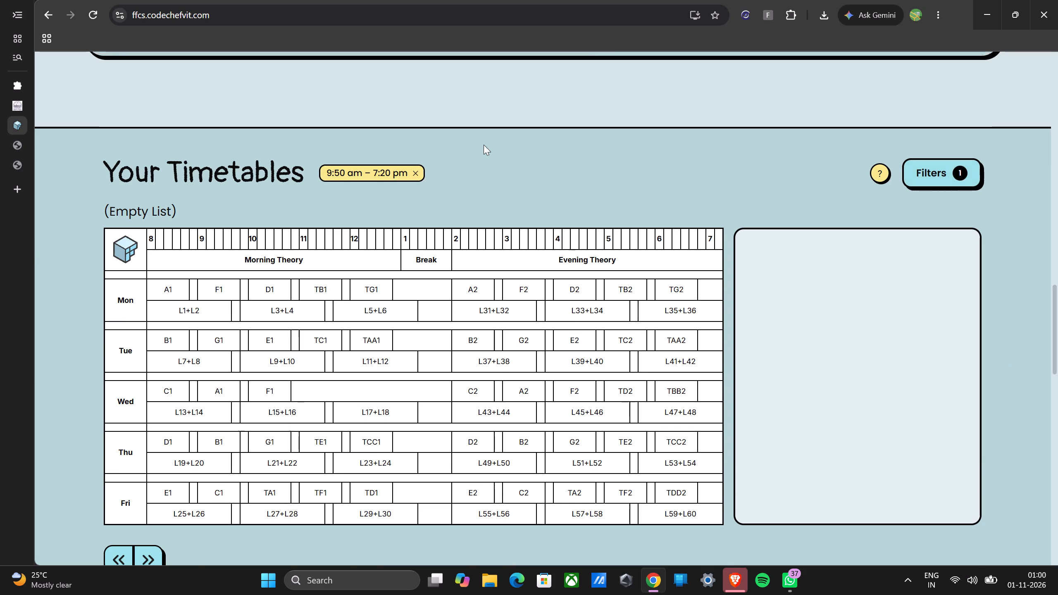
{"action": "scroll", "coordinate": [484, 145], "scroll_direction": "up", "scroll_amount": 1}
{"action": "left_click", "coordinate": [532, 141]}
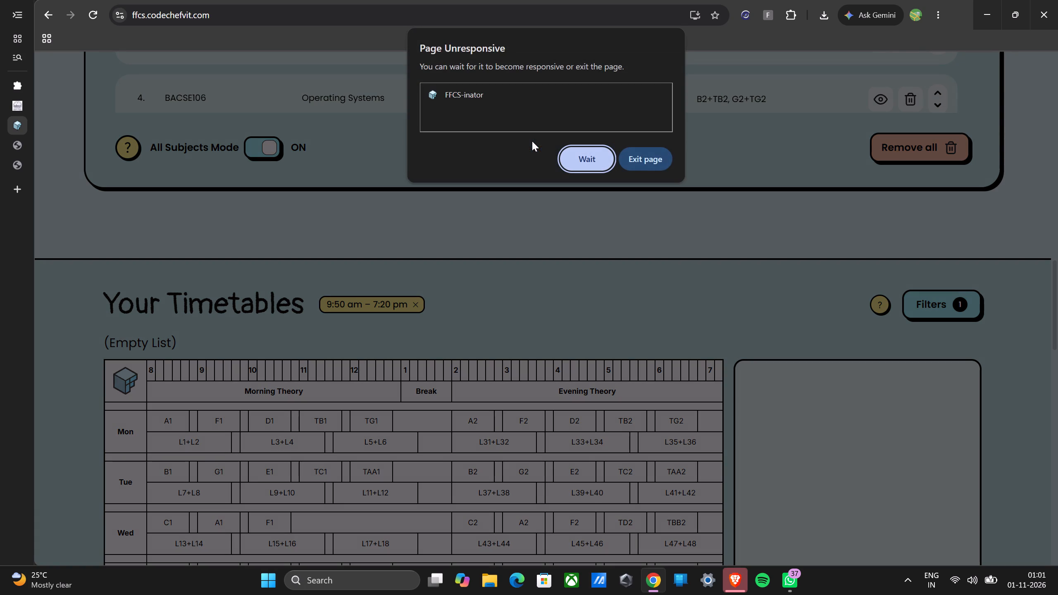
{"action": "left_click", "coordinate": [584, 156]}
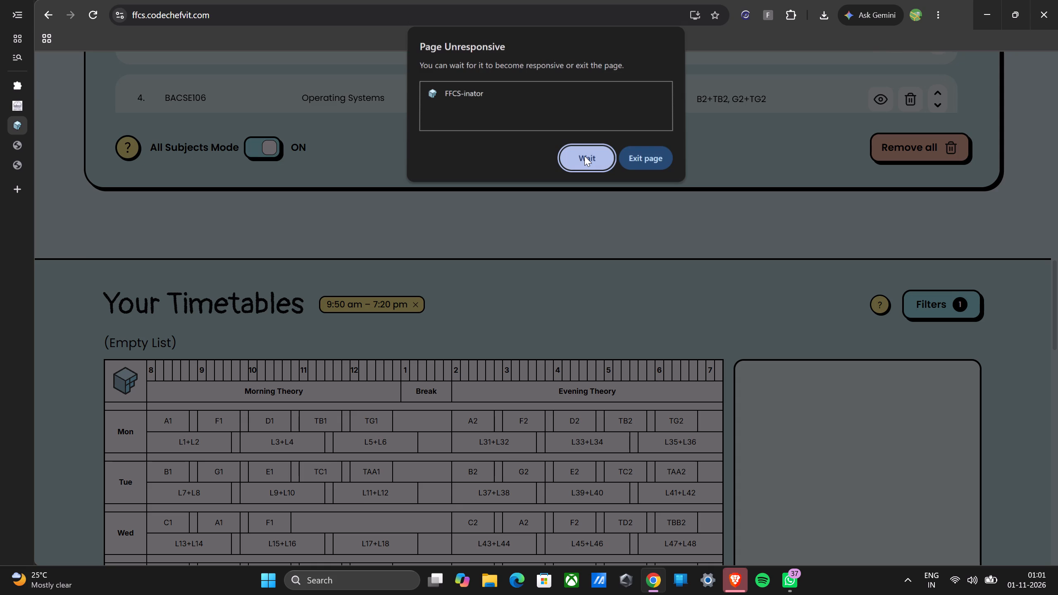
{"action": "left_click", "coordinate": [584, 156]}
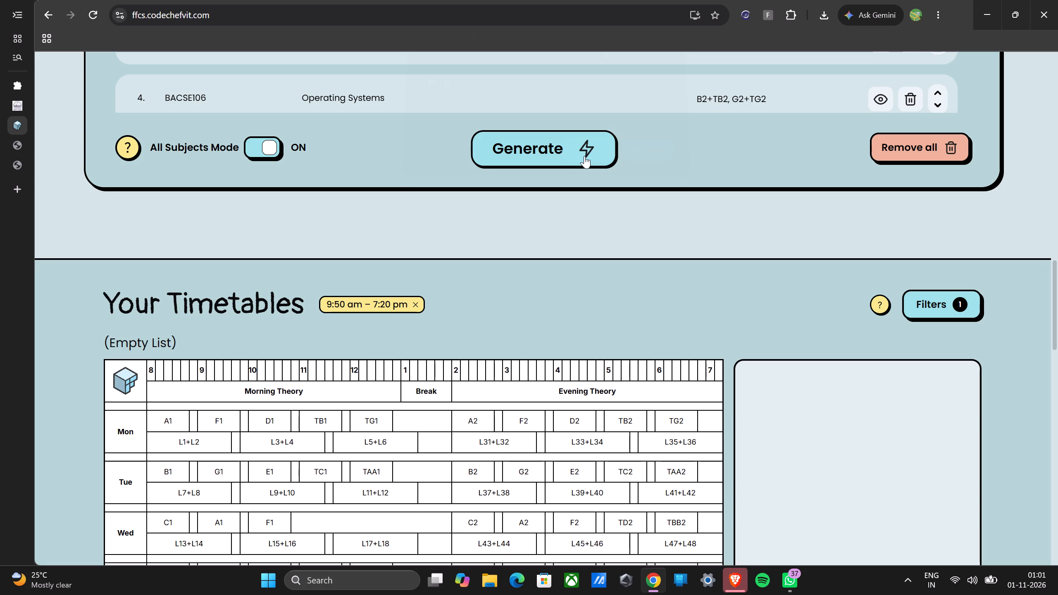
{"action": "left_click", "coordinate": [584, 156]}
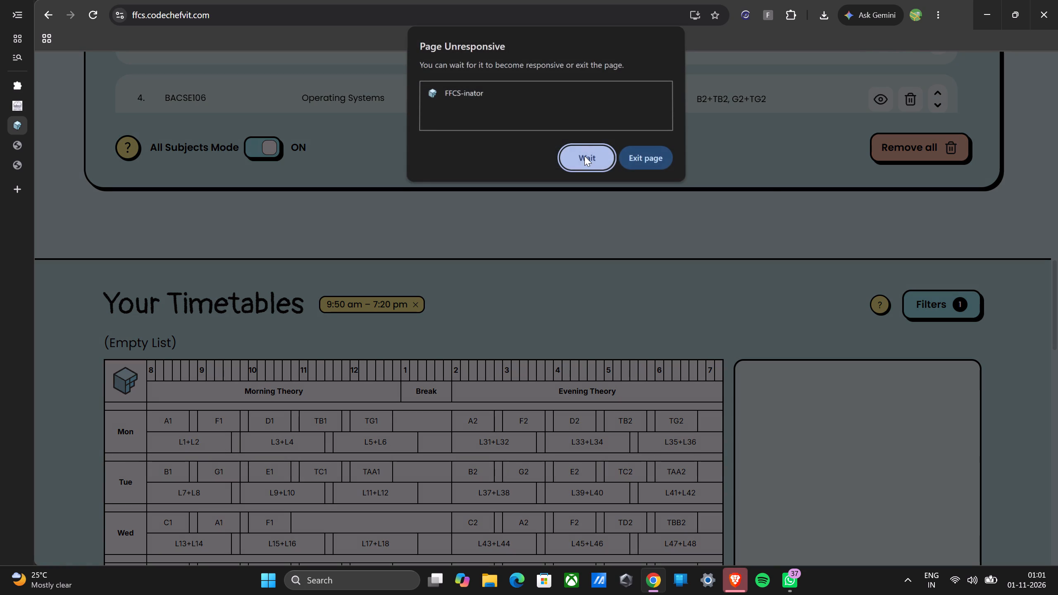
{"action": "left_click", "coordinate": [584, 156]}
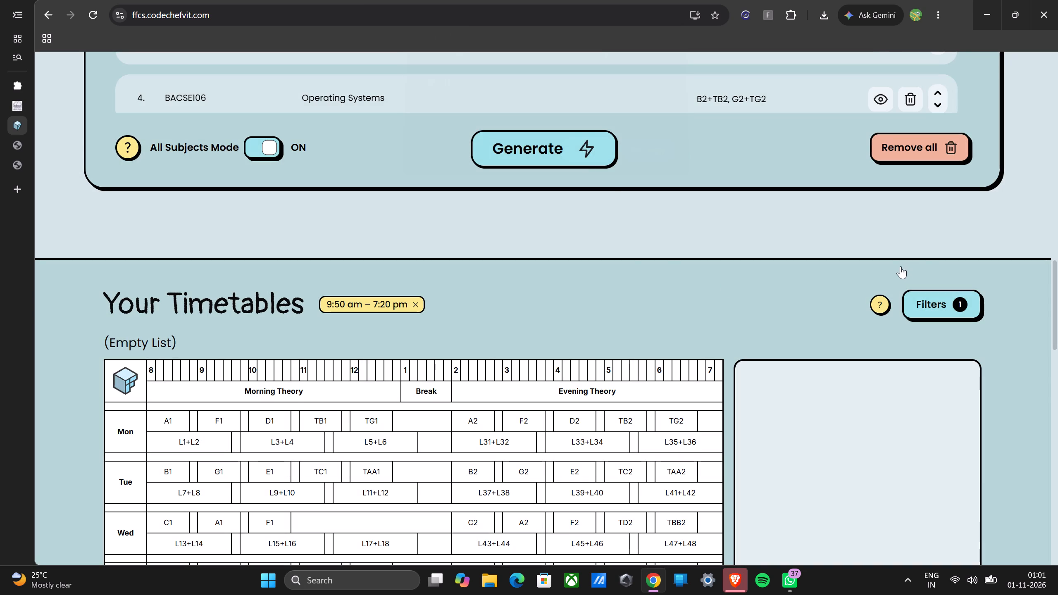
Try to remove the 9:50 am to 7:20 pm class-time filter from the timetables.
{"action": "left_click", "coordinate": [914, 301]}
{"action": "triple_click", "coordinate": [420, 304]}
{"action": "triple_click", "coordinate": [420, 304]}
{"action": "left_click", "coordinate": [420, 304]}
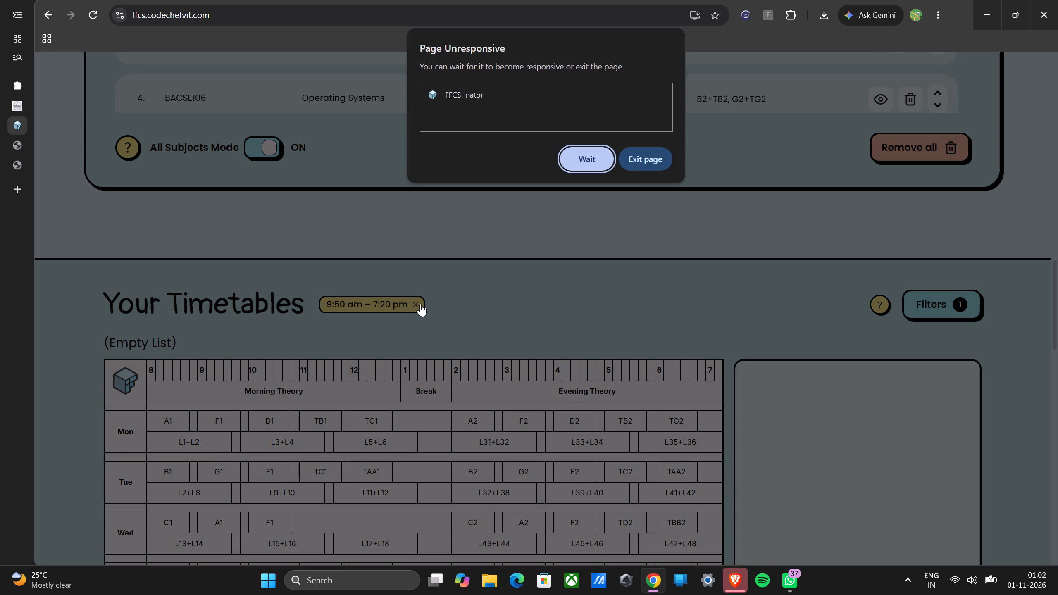
Exit the unresponsive planner page, reload it and continue with My VTOP enabled as the course source.
{"action": "left_click", "coordinate": [641, 158]}
{"action": "left_click", "coordinate": [706, 313]}
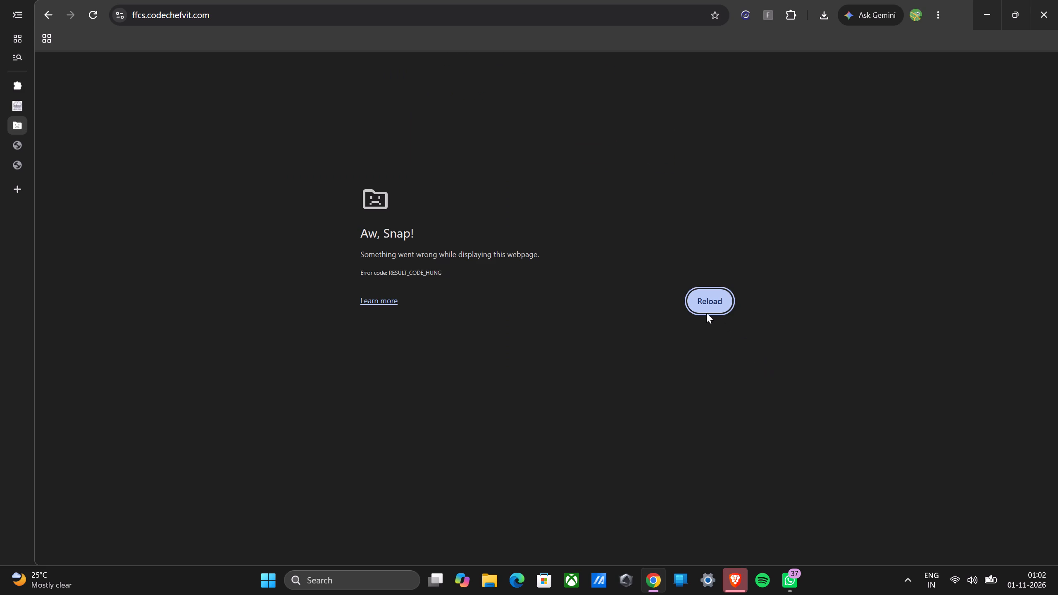
{"action": "left_click", "coordinate": [706, 312]}
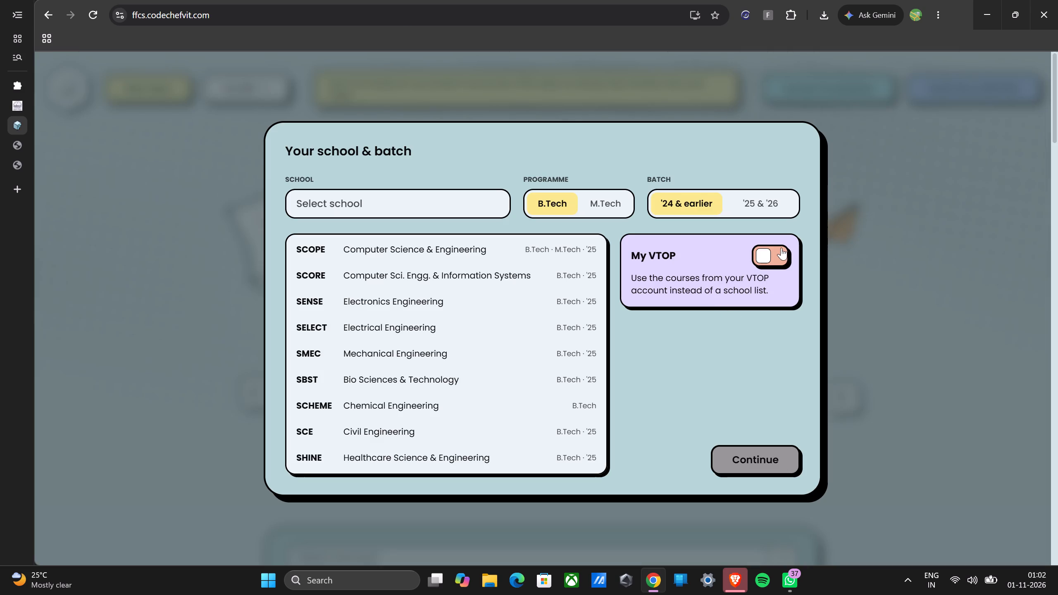
{"action": "left_click", "coordinate": [770, 261]}
{"action": "left_click", "coordinate": [752, 448]}
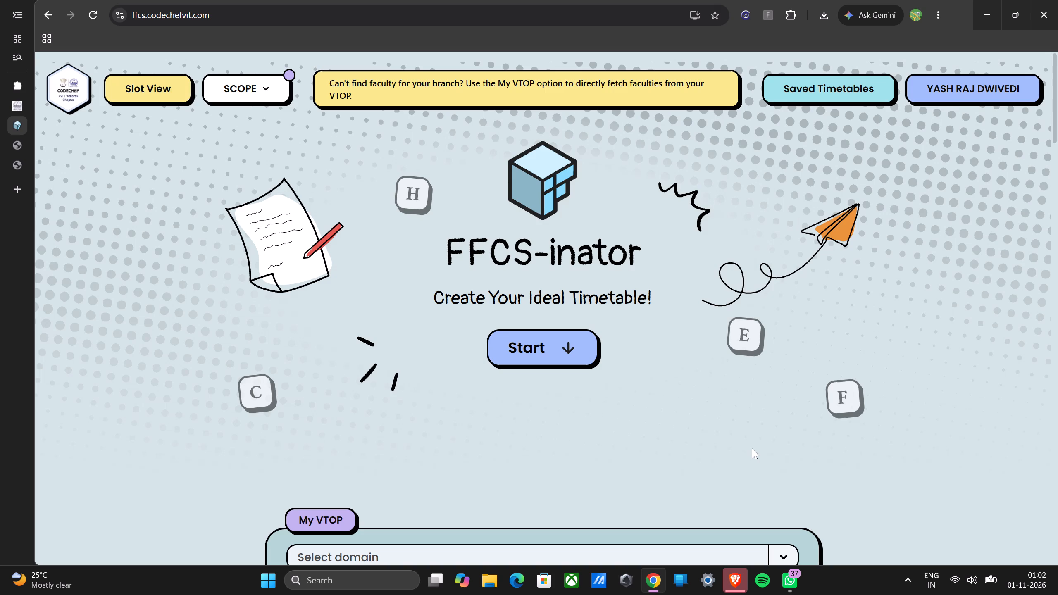
Generate the timetables from the course list with All Subjects Mode on and no filters, waiting for the page to respond.
{"action": "scroll", "coordinate": [752, 448], "scroll_direction": "down", "scroll_amount": 6}
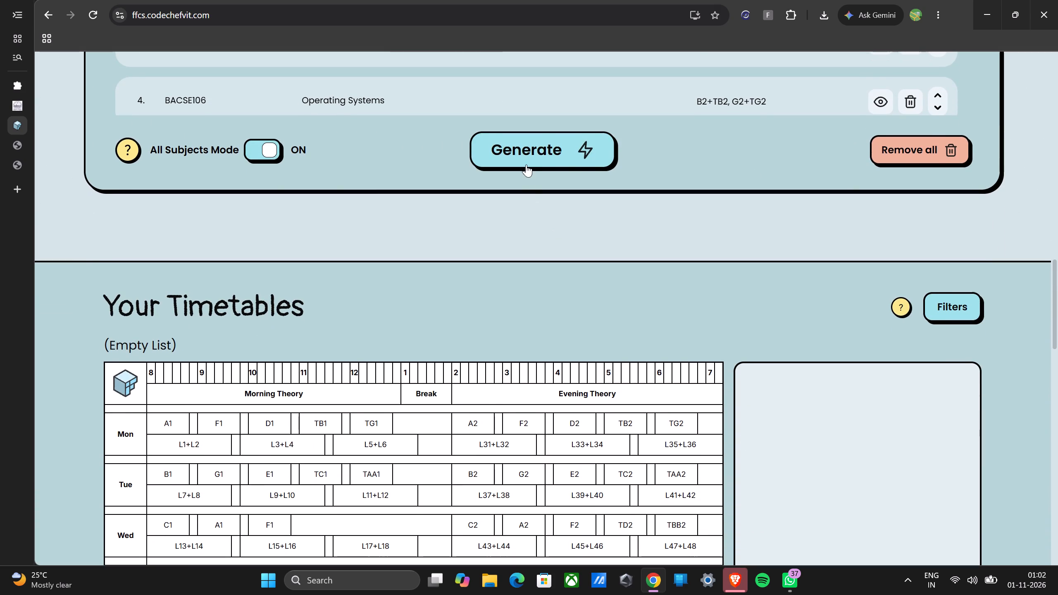
{"action": "left_click", "coordinate": [531, 160]}
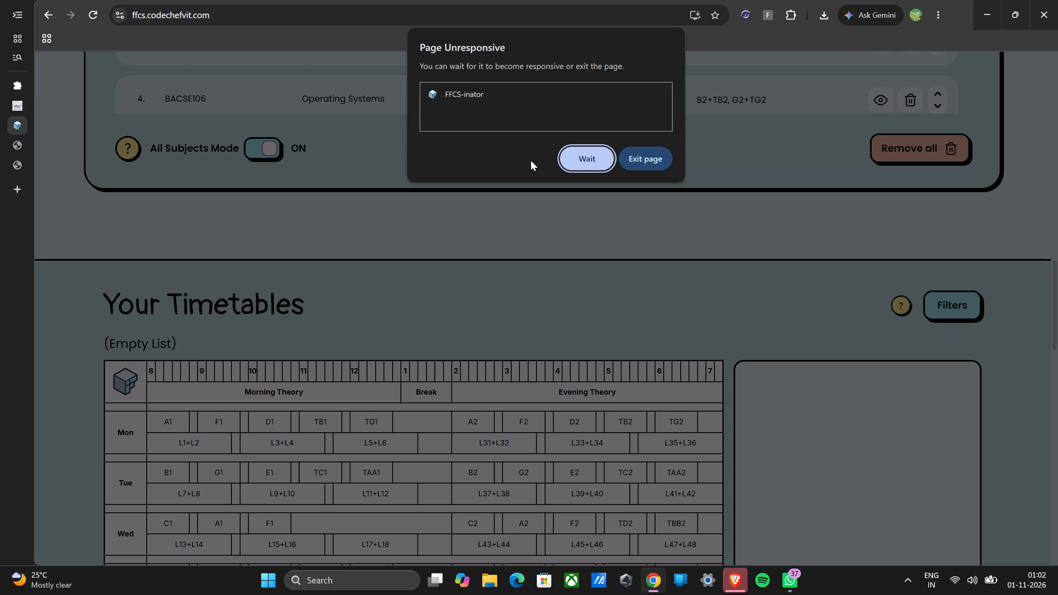
{"action": "left_click", "coordinate": [575, 160]}
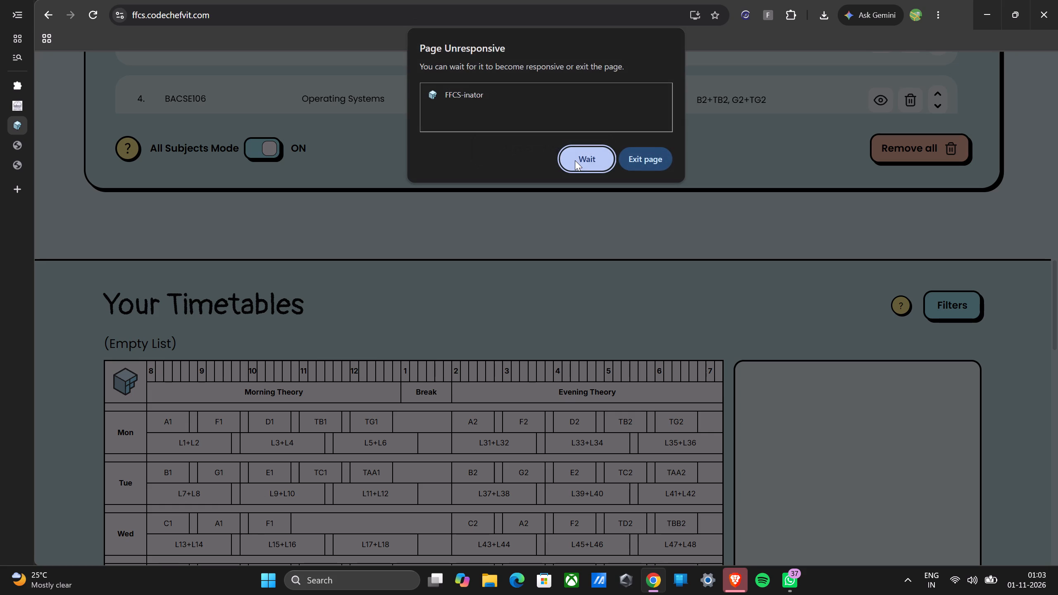
{"action": "left_click", "coordinate": [575, 160]}
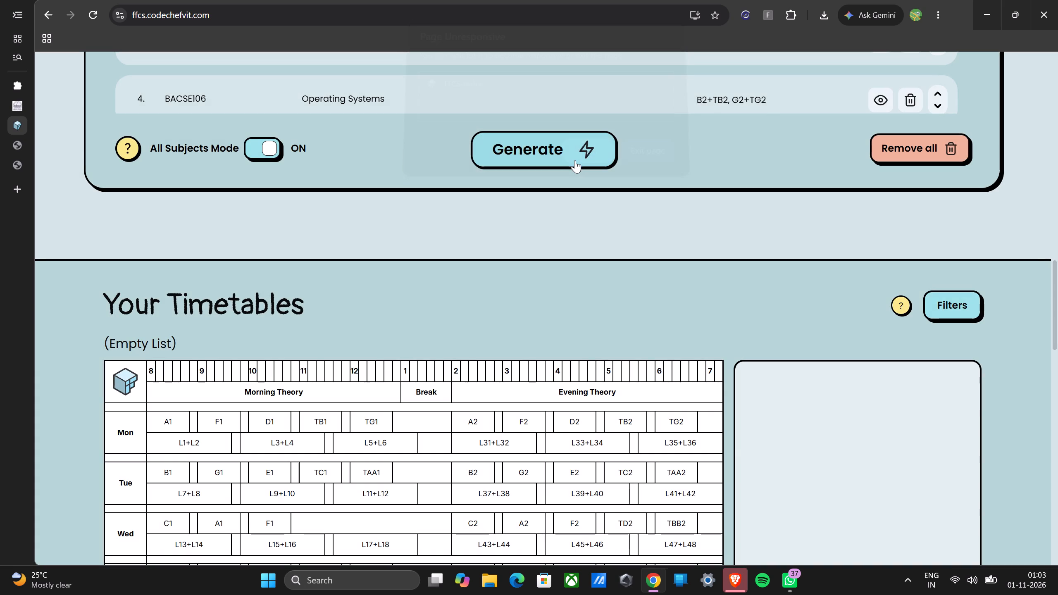
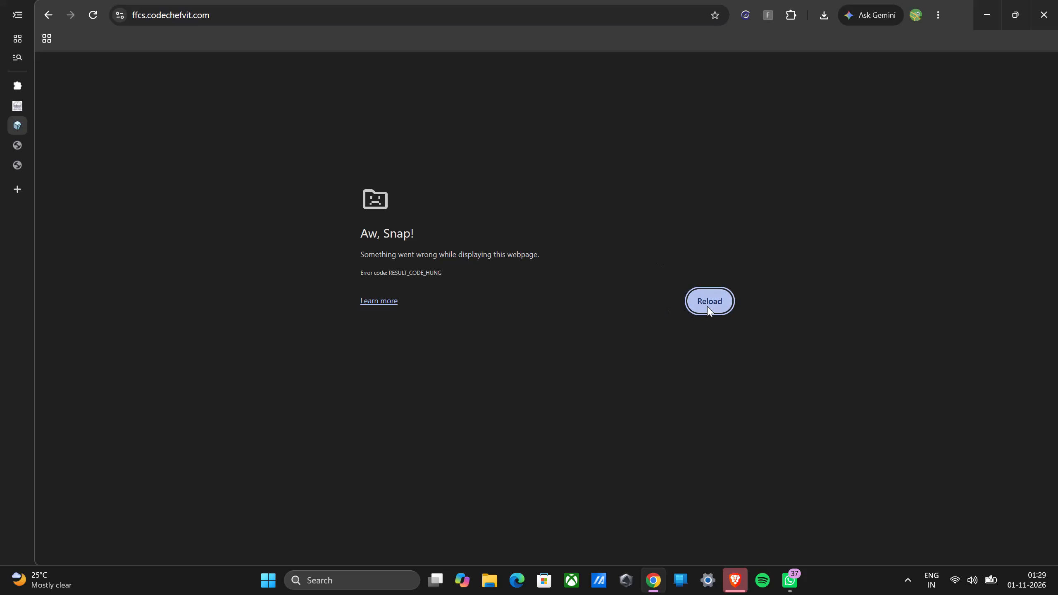
Reload the crashed planner page and continue with My VTOP enabled as the course source.
{"action": "left_click", "coordinate": [707, 306]}
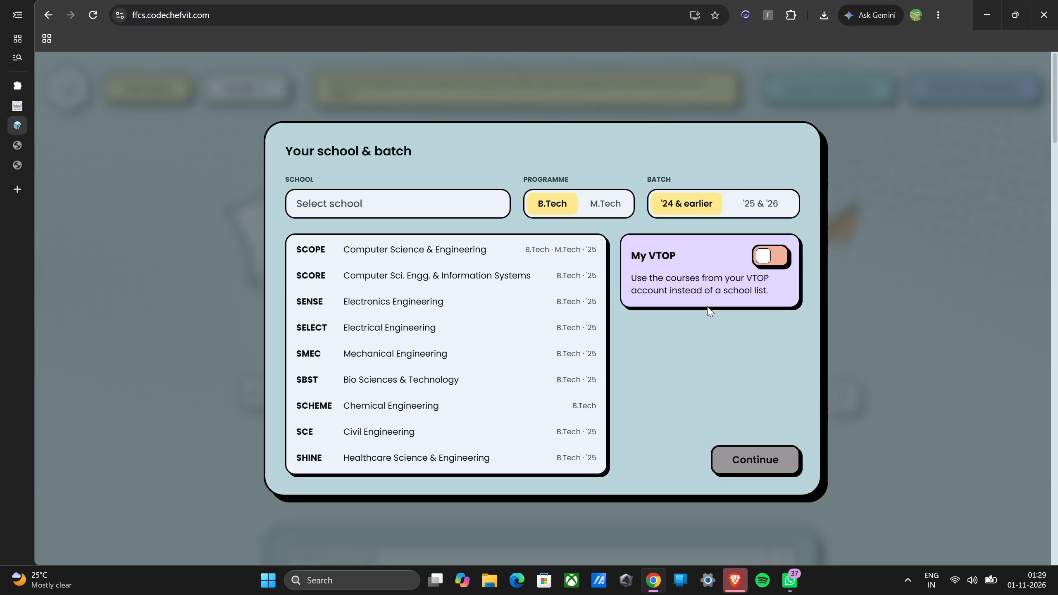
{"action": "left_click", "coordinate": [775, 257]}
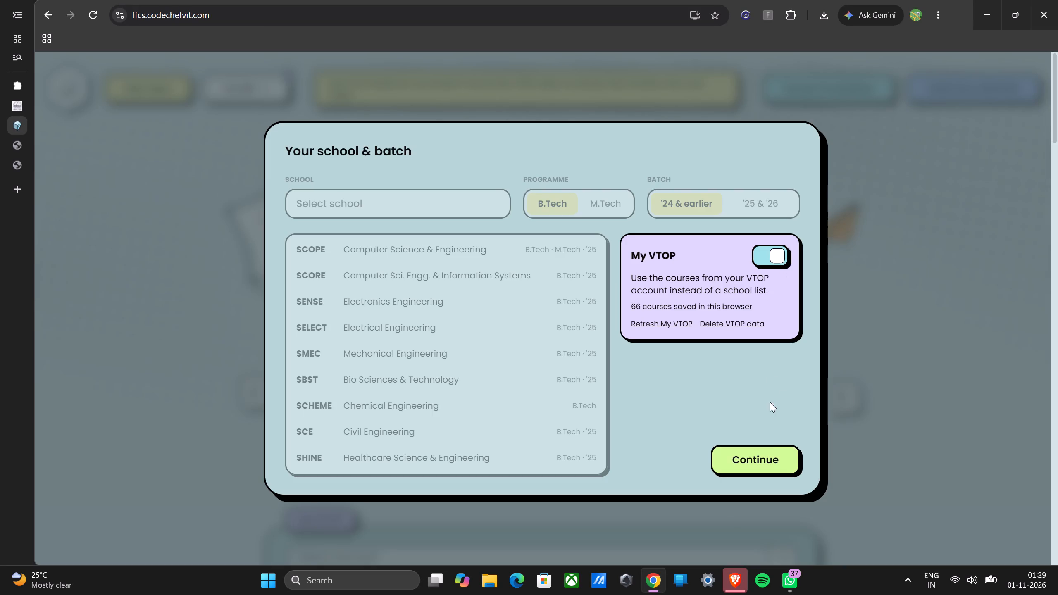
{"action": "left_click", "coordinate": [753, 465]}
Generate the timetables again from the saved course list with All Subjects Mode on.
{"action": "scroll", "coordinate": [753, 465], "scroll_direction": "down", "scroll_amount": 12}
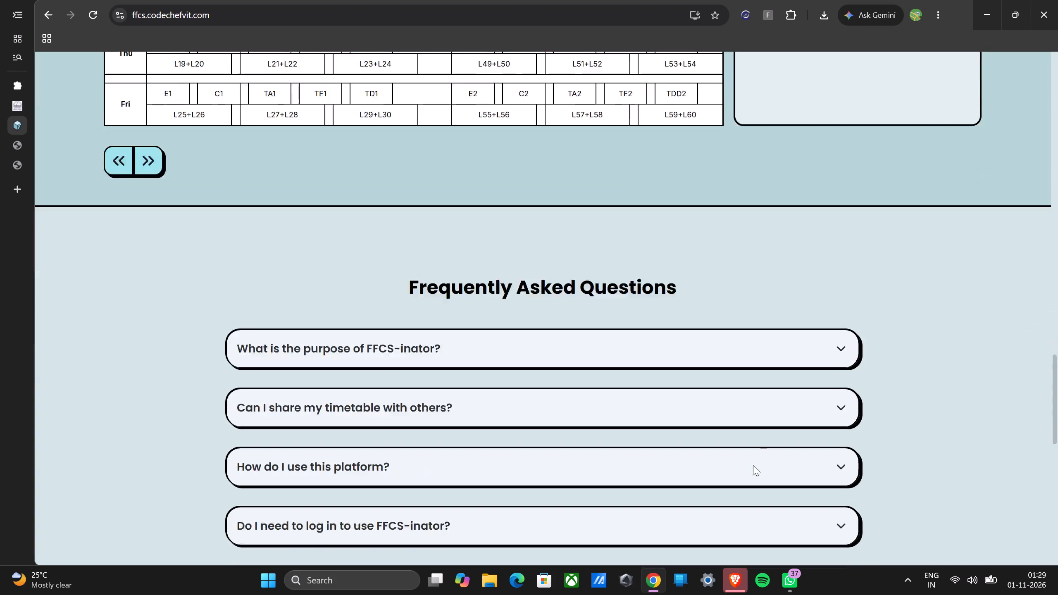
{"action": "scroll", "coordinate": [753, 465], "scroll_direction": "up", "scroll_amount": 7}
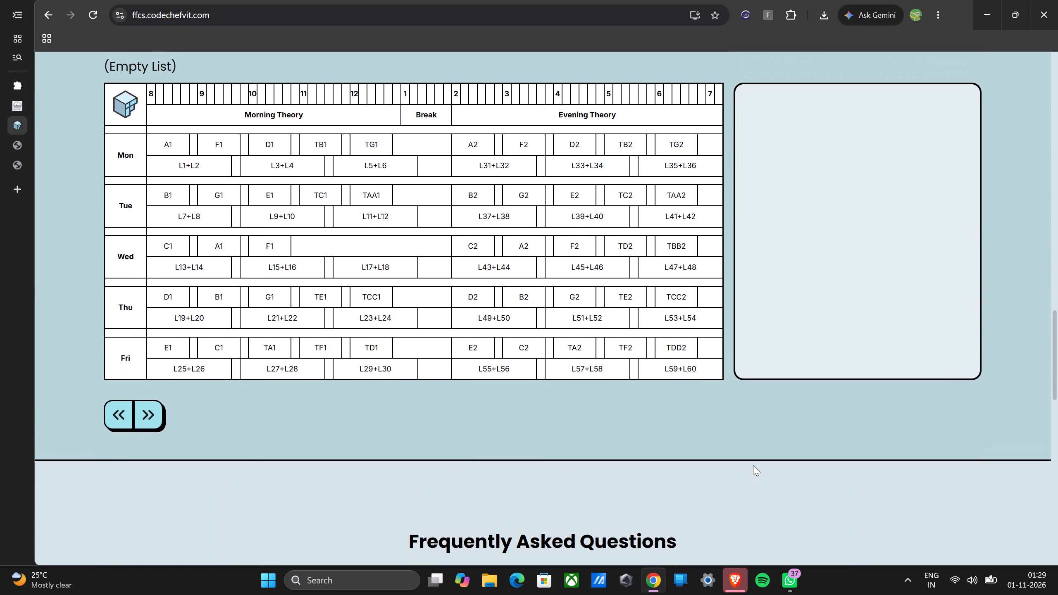
{"action": "scroll", "coordinate": [753, 465], "scroll_direction": "up", "scroll_amount": 1}
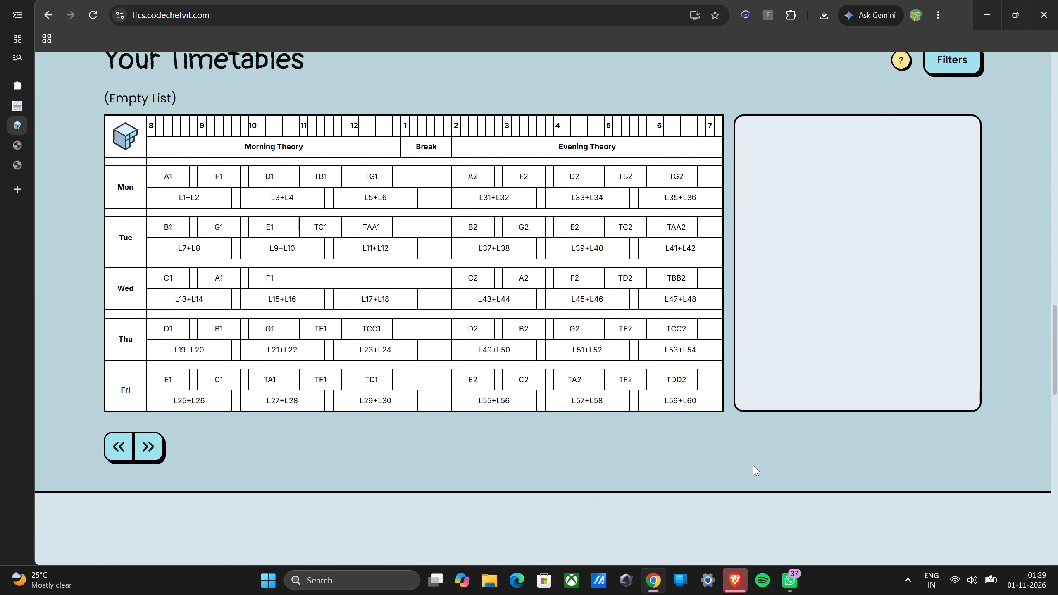
{"action": "scroll", "coordinate": [753, 465], "scroll_direction": "up", "scroll_amount": 2}
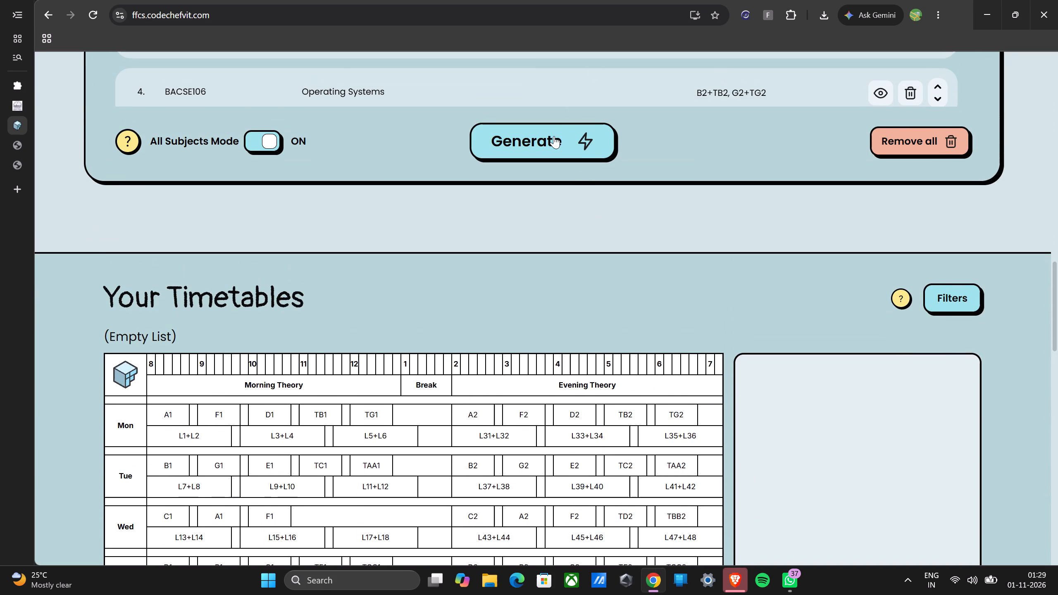
{"action": "left_click", "coordinate": [554, 136]}
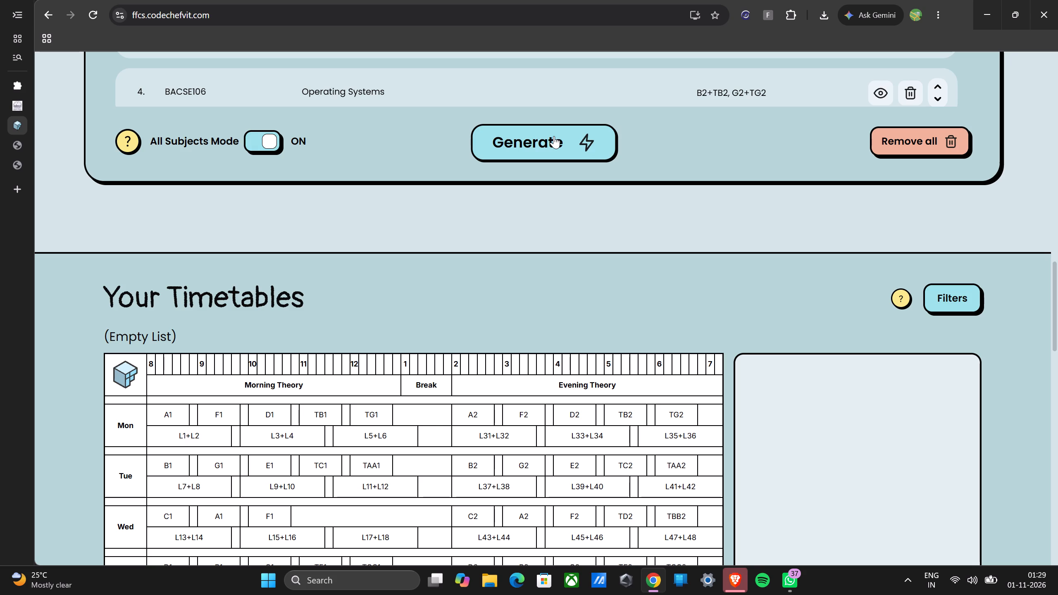
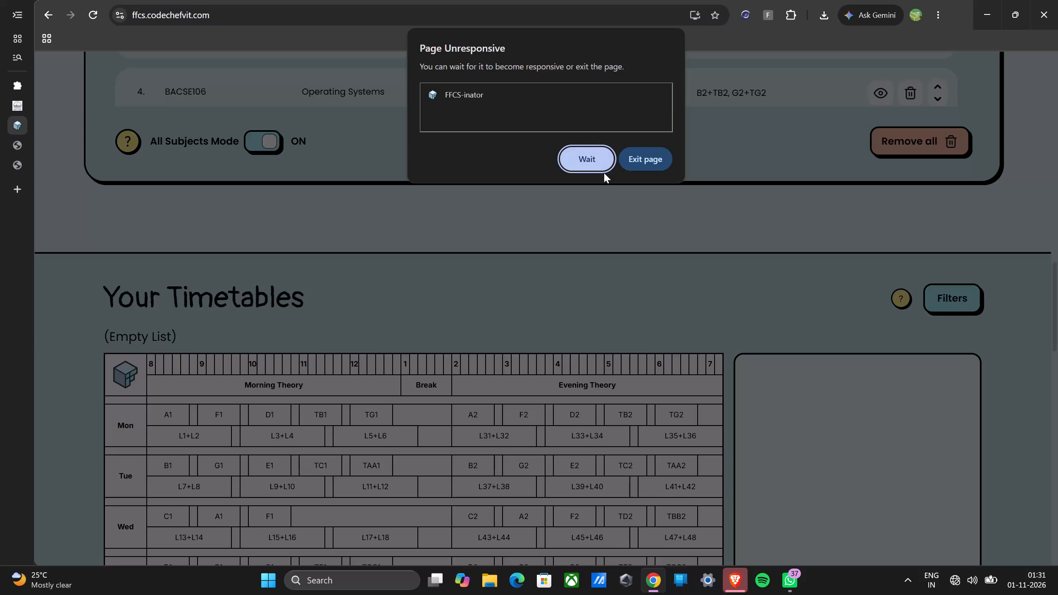
Dismiss the unresponsive-page prompt by choosing to wait, and close the FFCS-inator planner page.
{"action": "left_click", "coordinate": [590, 148]}
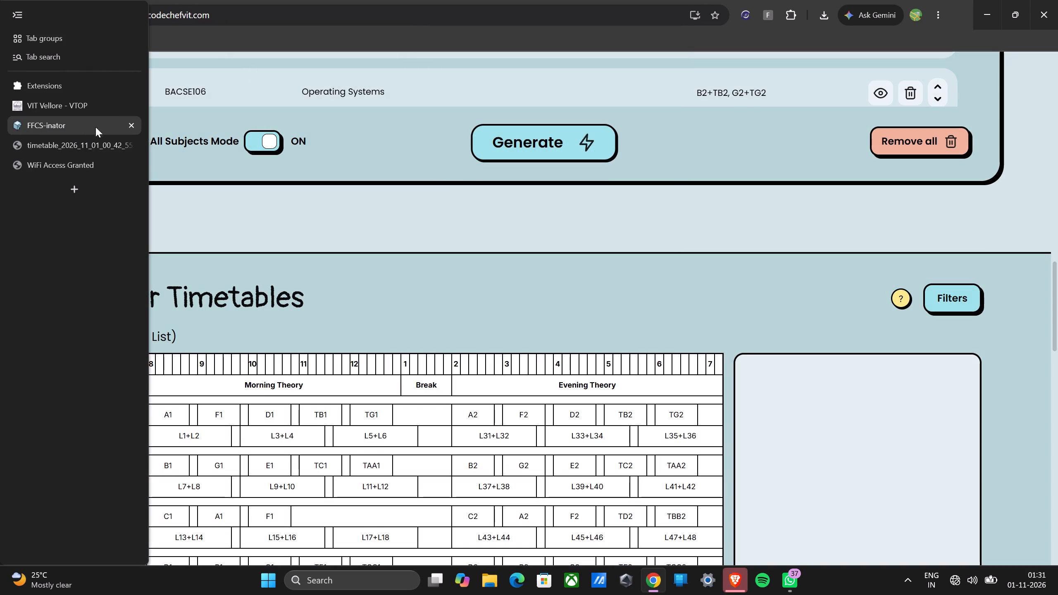
{"action": "left_click", "coordinate": [133, 122]}
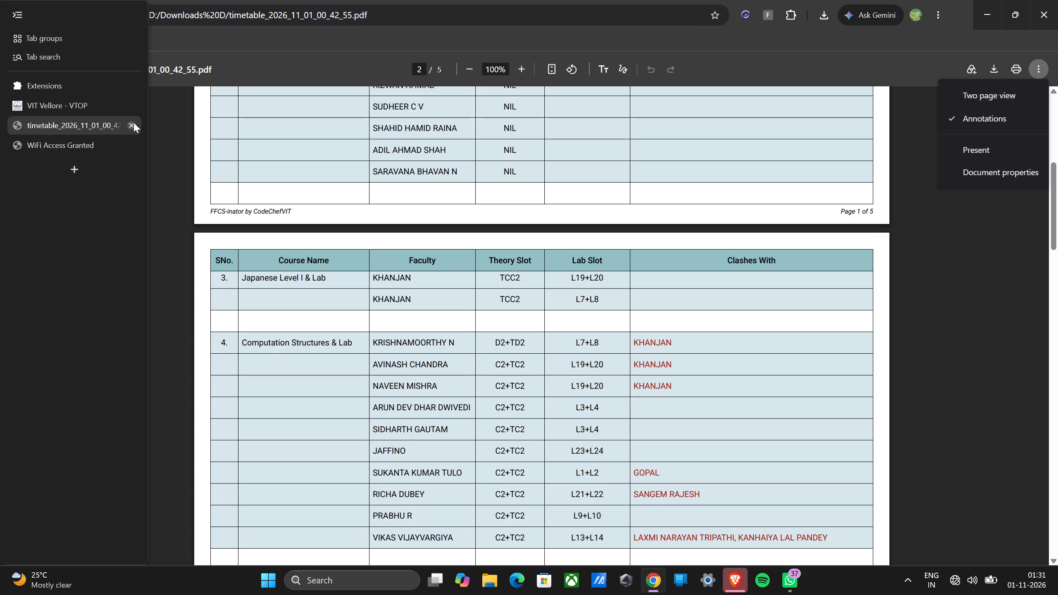
Open the downloaded report timetable_2026_11_01_00_45_34.pdf and look through its subjects, faculties, slots and clashes.
{"action": "left_click", "coordinate": [822, 13]}
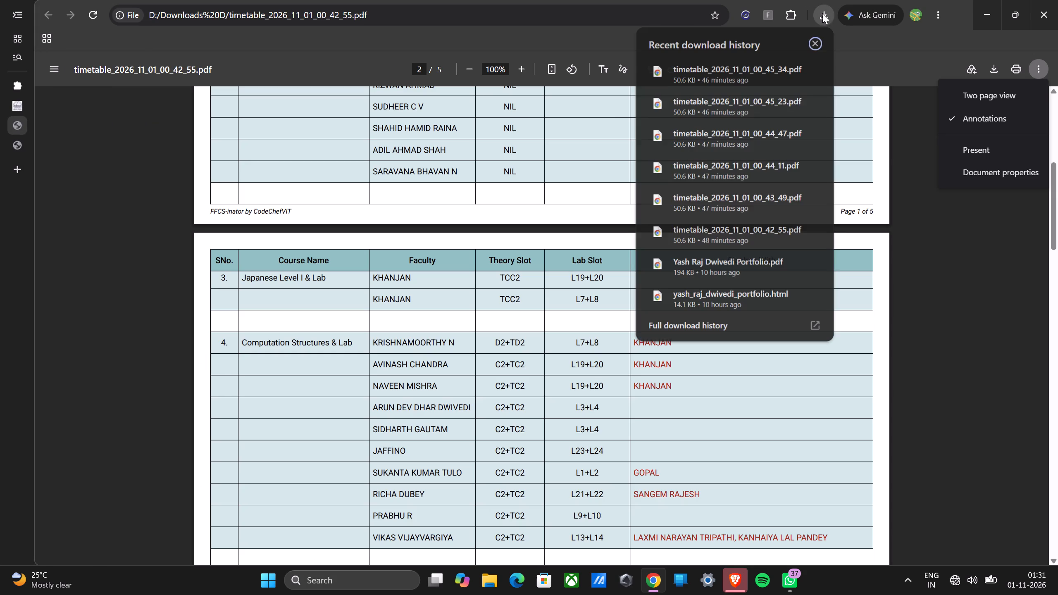
{"action": "left_click", "coordinate": [741, 68]}
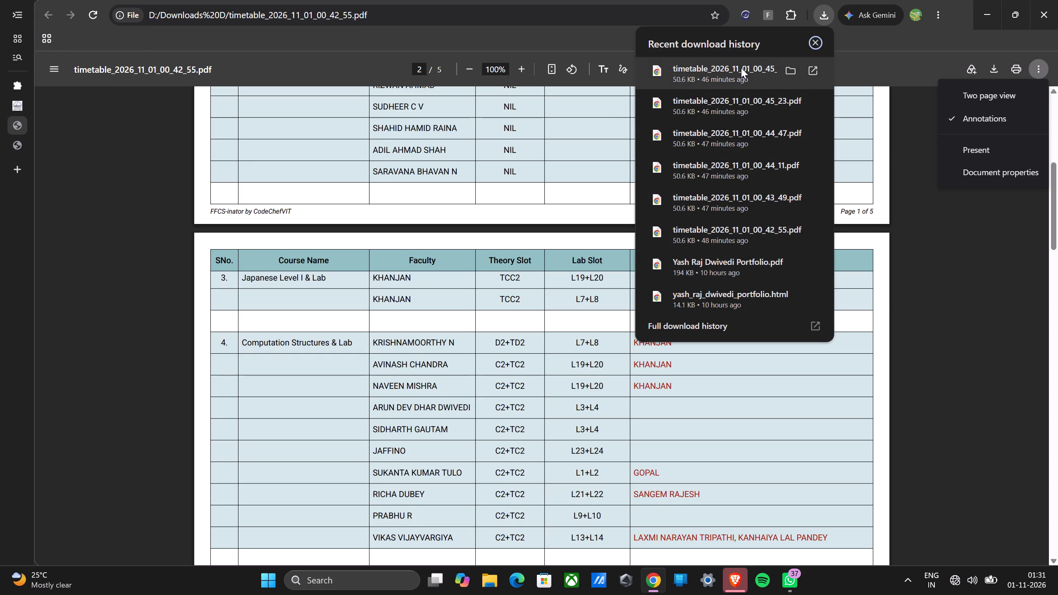
{"action": "scroll", "coordinate": [702, 326], "scroll_direction": "down", "scroll_amount": 16}
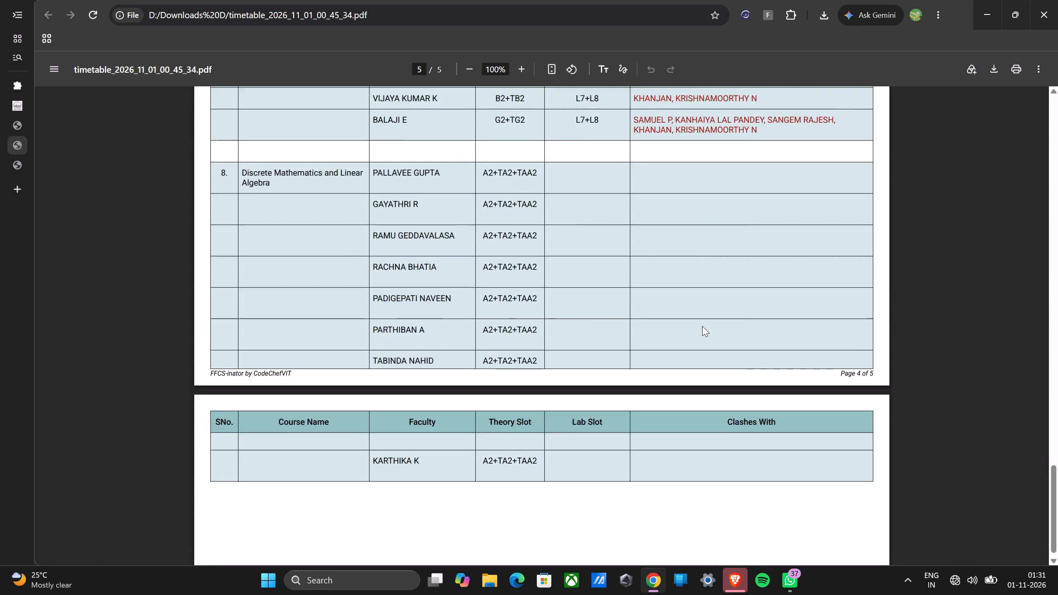
{"action": "scroll", "coordinate": [702, 326], "scroll_direction": "up", "scroll_amount": 11}
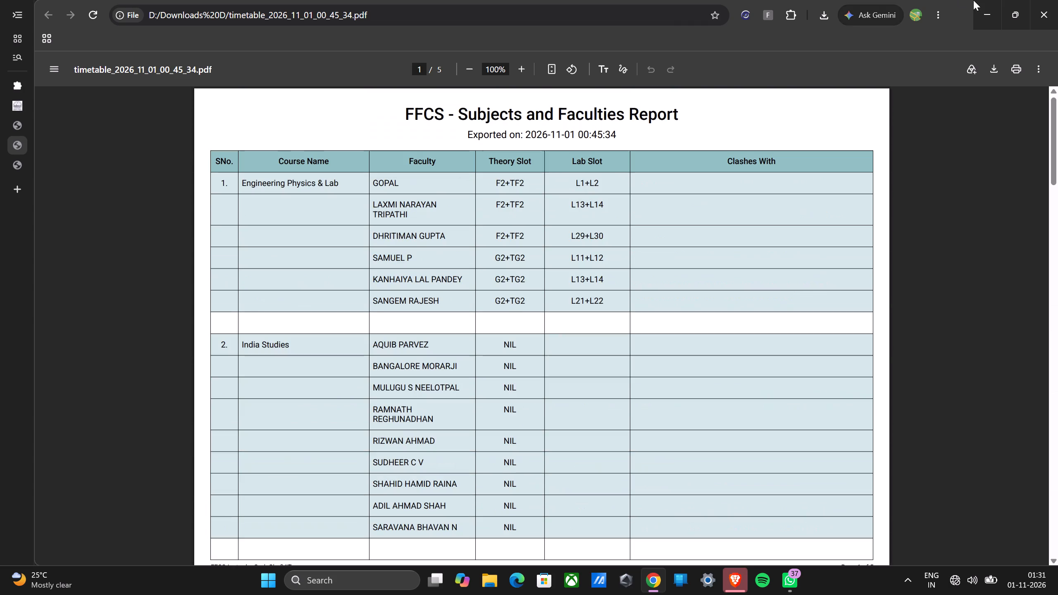